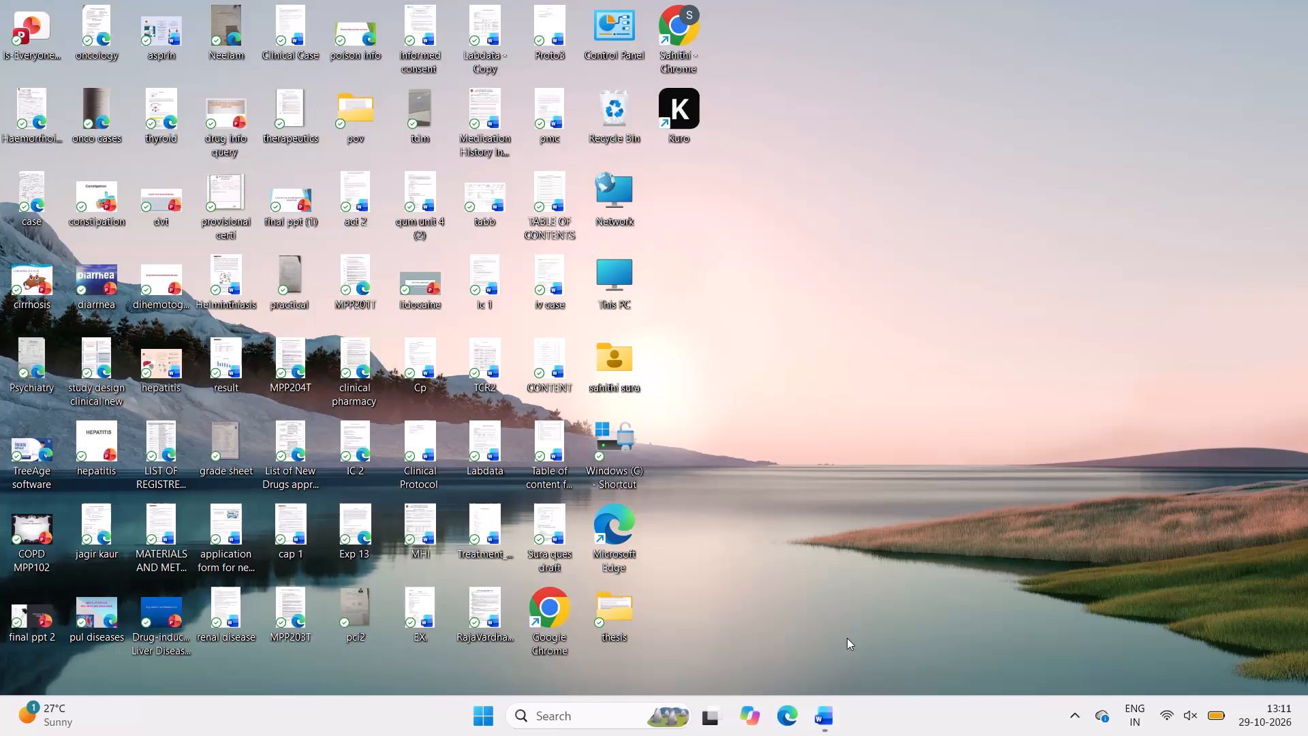
Bring up the open Word search strategy document and close it.
{"action": "left_click", "coordinate": [832, 707]}
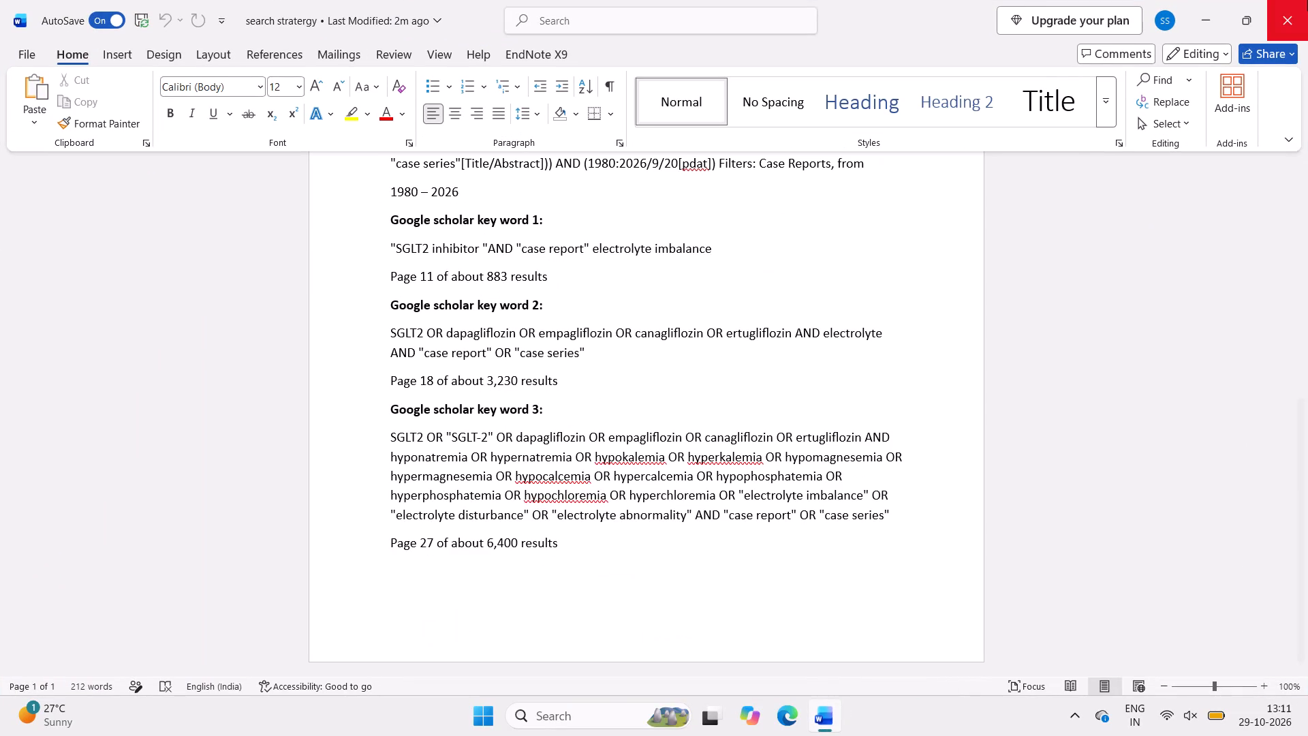
{"action": "left_click", "coordinate": [1307, 0]}
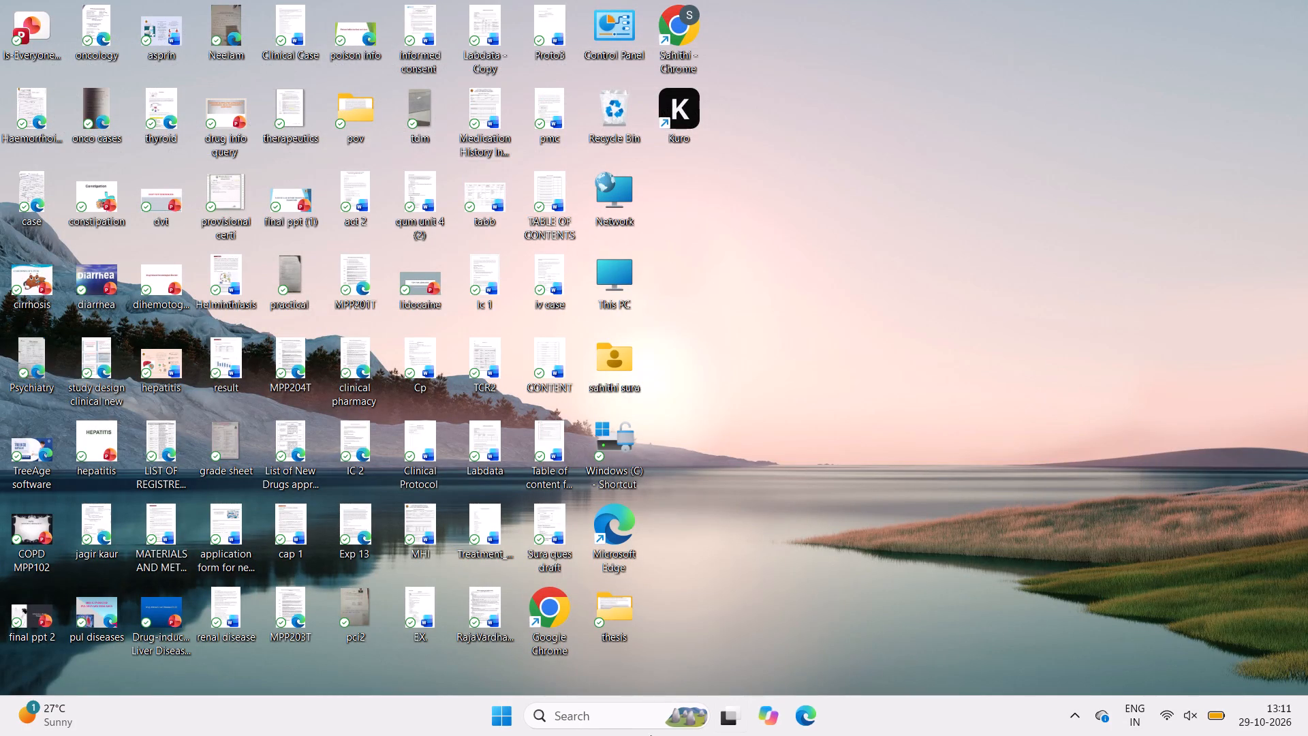
Launch PowerPoint and open Povidone_Iodine_Induced_Skin_Damage_Presentation from the Downloads folder.
{"action": "left_click", "coordinate": [613, 724]}
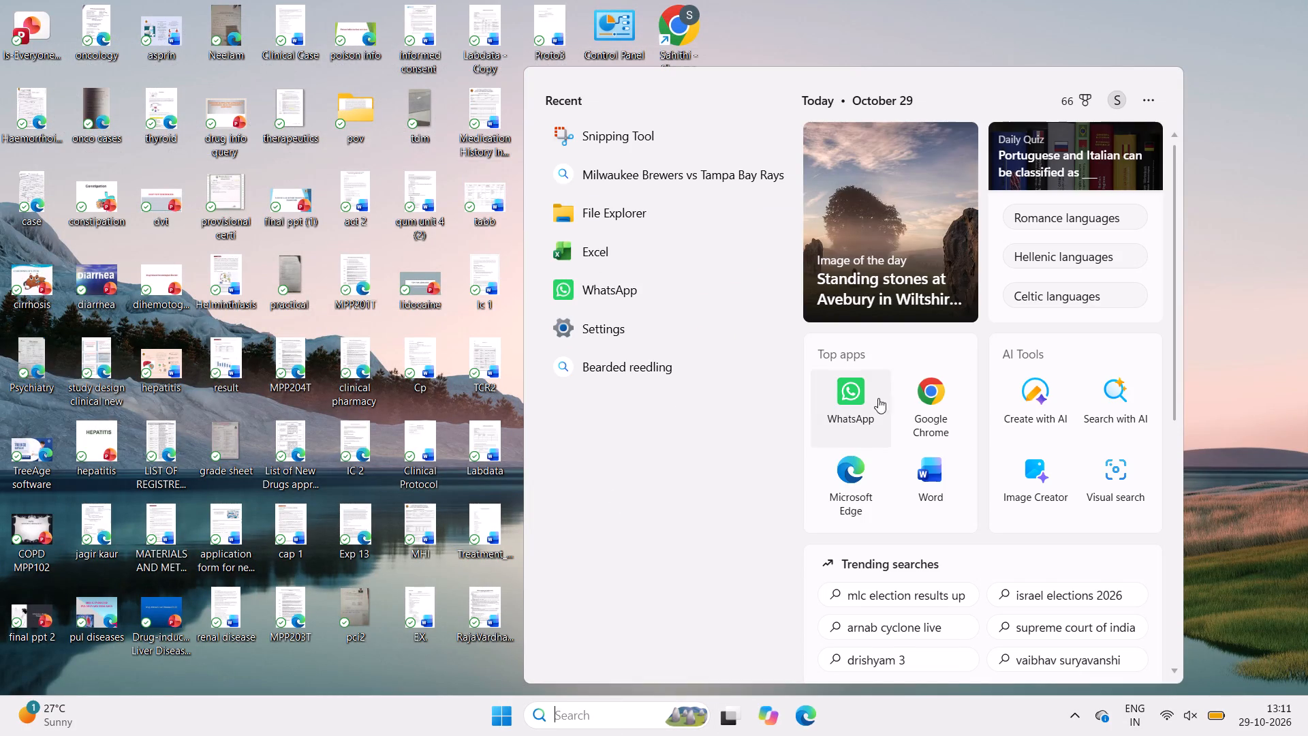
{"action": "key", "text": "p"}
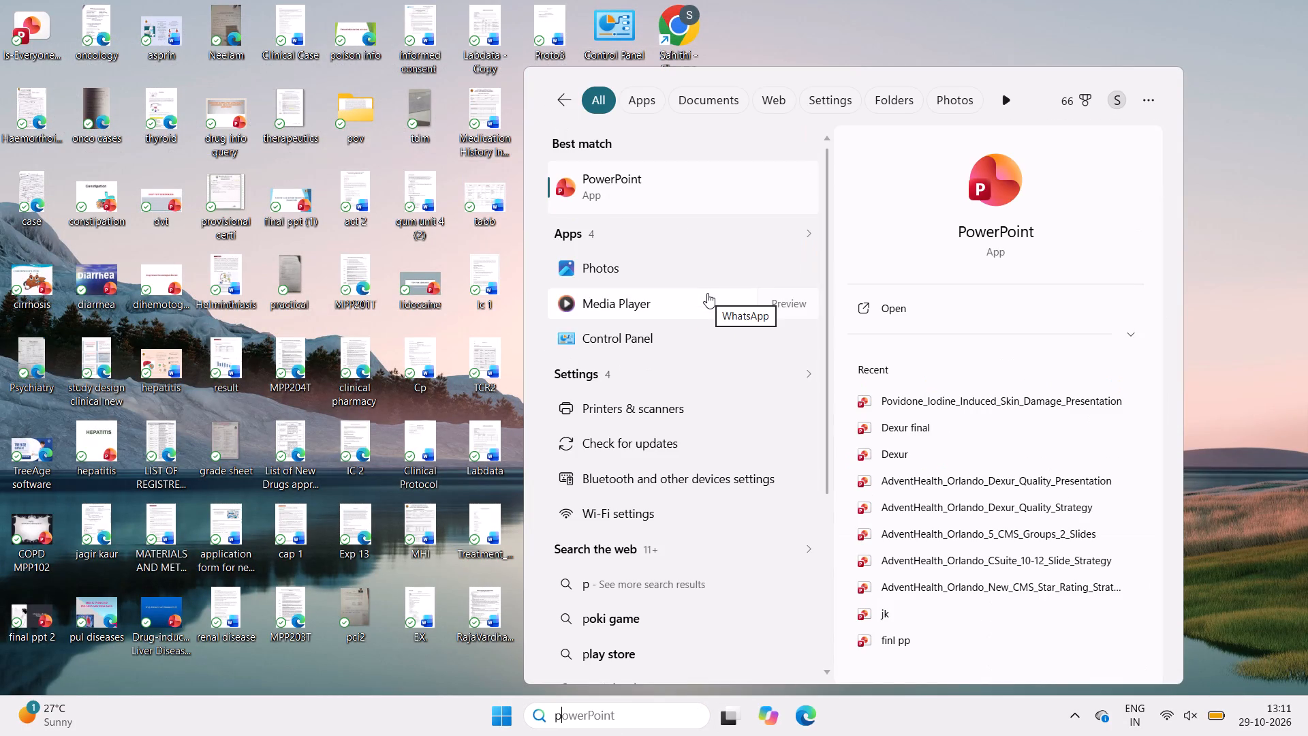
{"action": "double_click", "coordinate": [655, 209]}
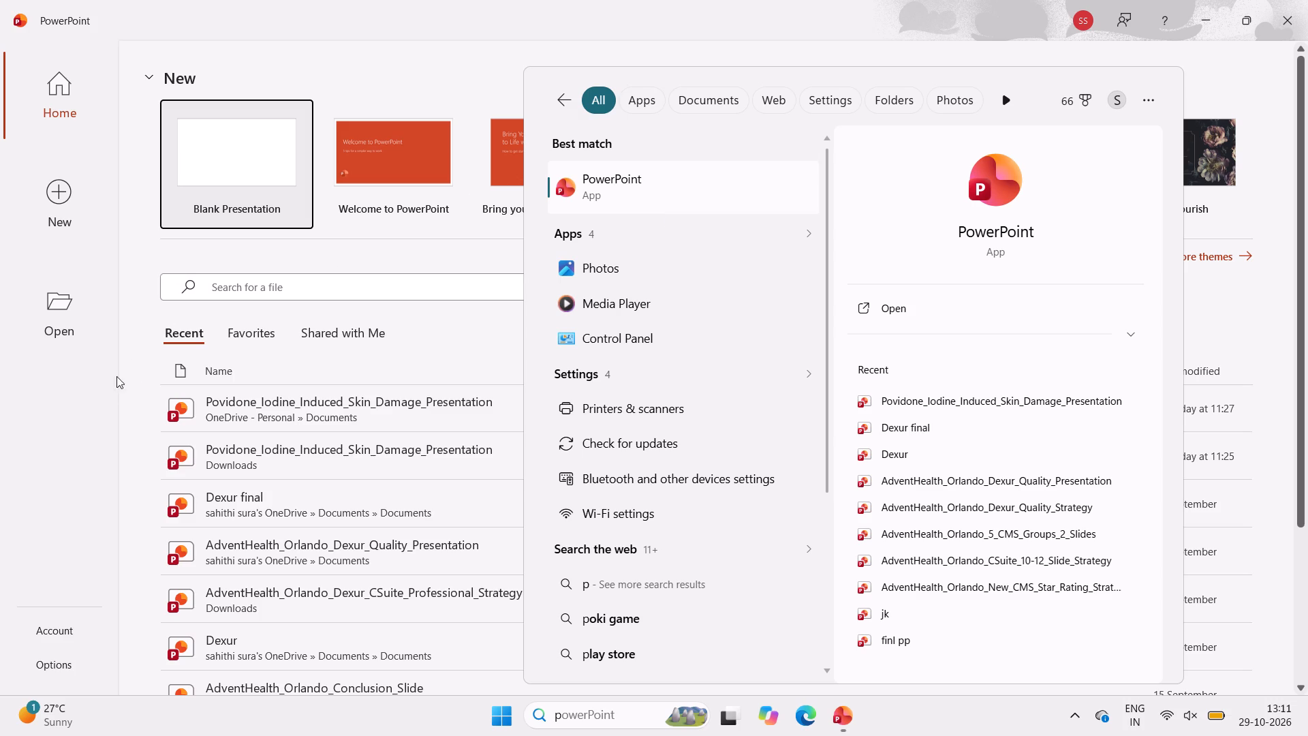
{"action": "left_click", "coordinate": [102, 396]}
{"action": "left_click", "coordinate": [275, 416]}
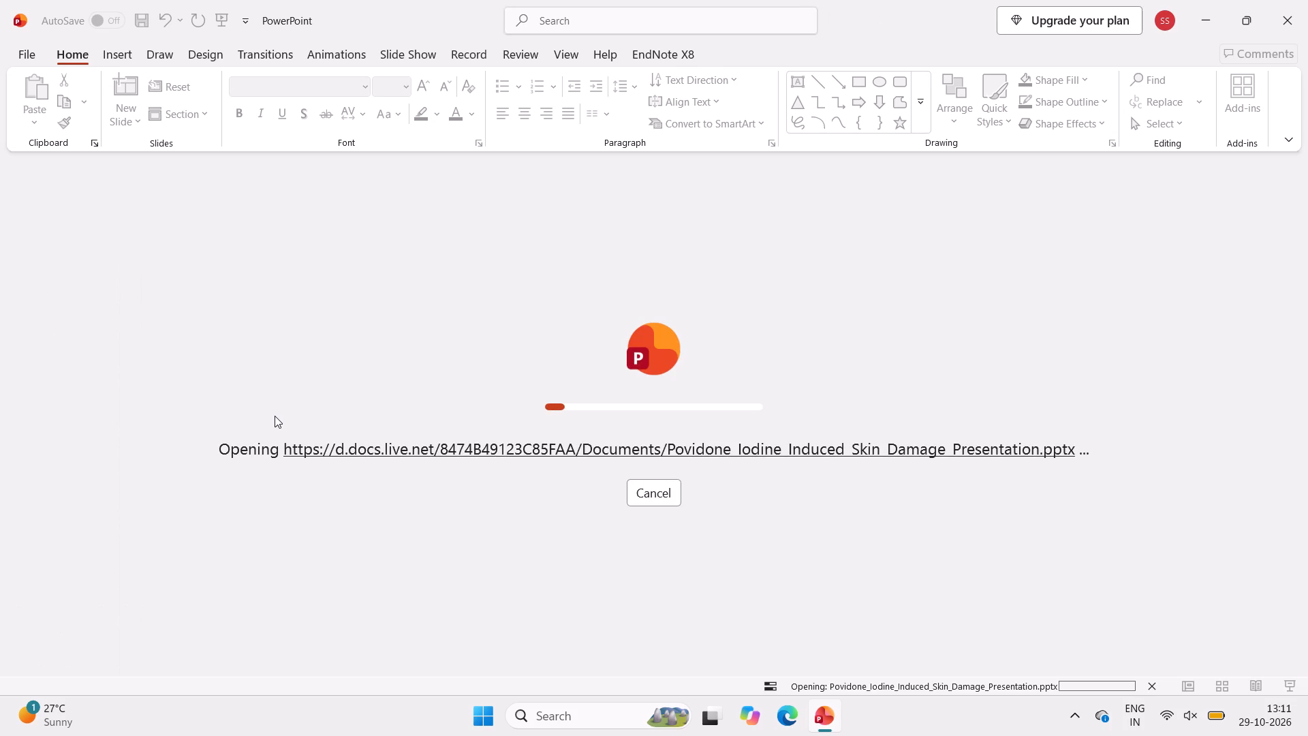
{"action": "left_click", "coordinate": [794, 400]}
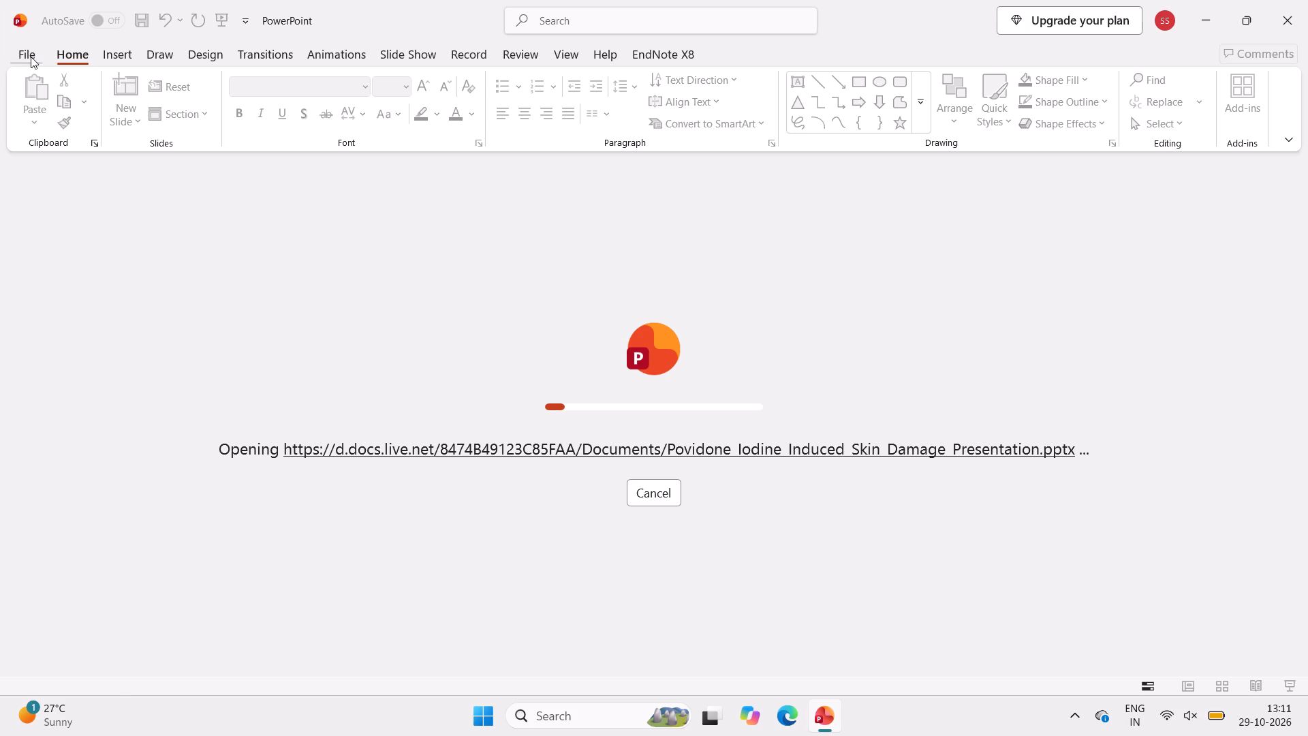
{"action": "left_click", "coordinate": [31, 57]}
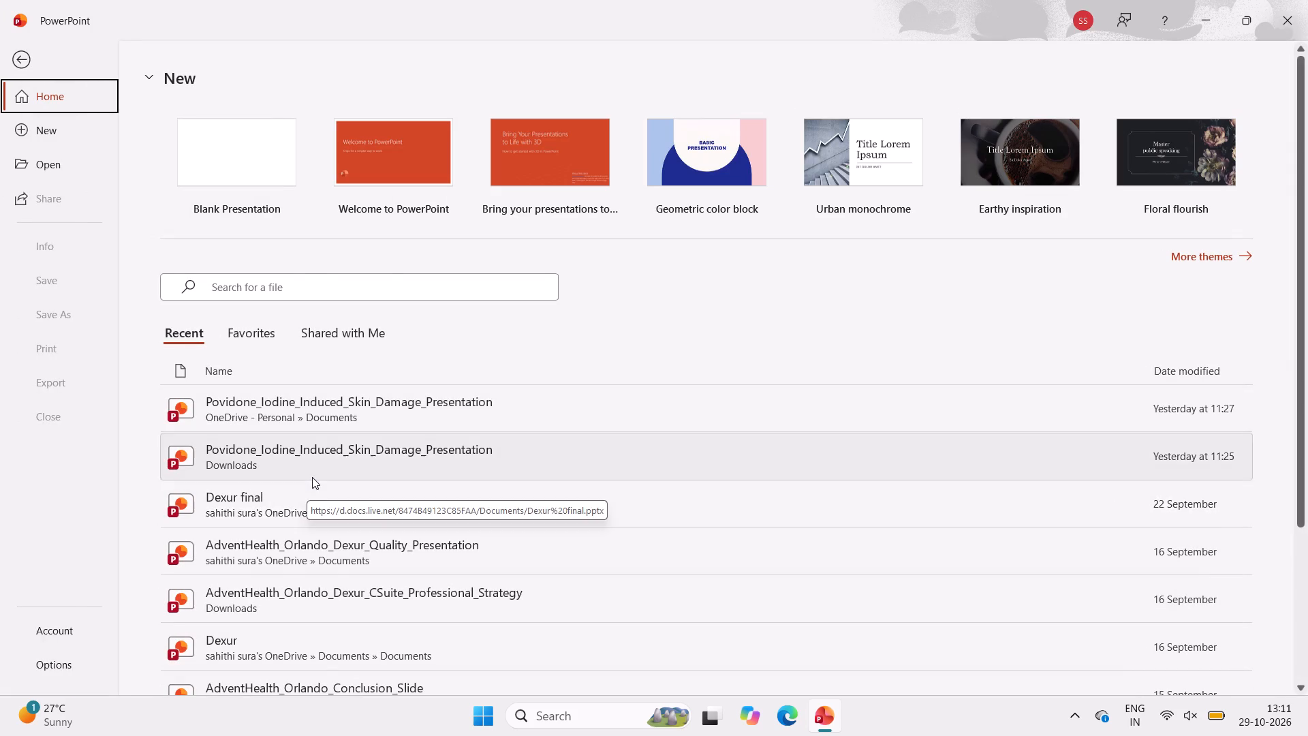
{"action": "left_click", "coordinate": [312, 477]}
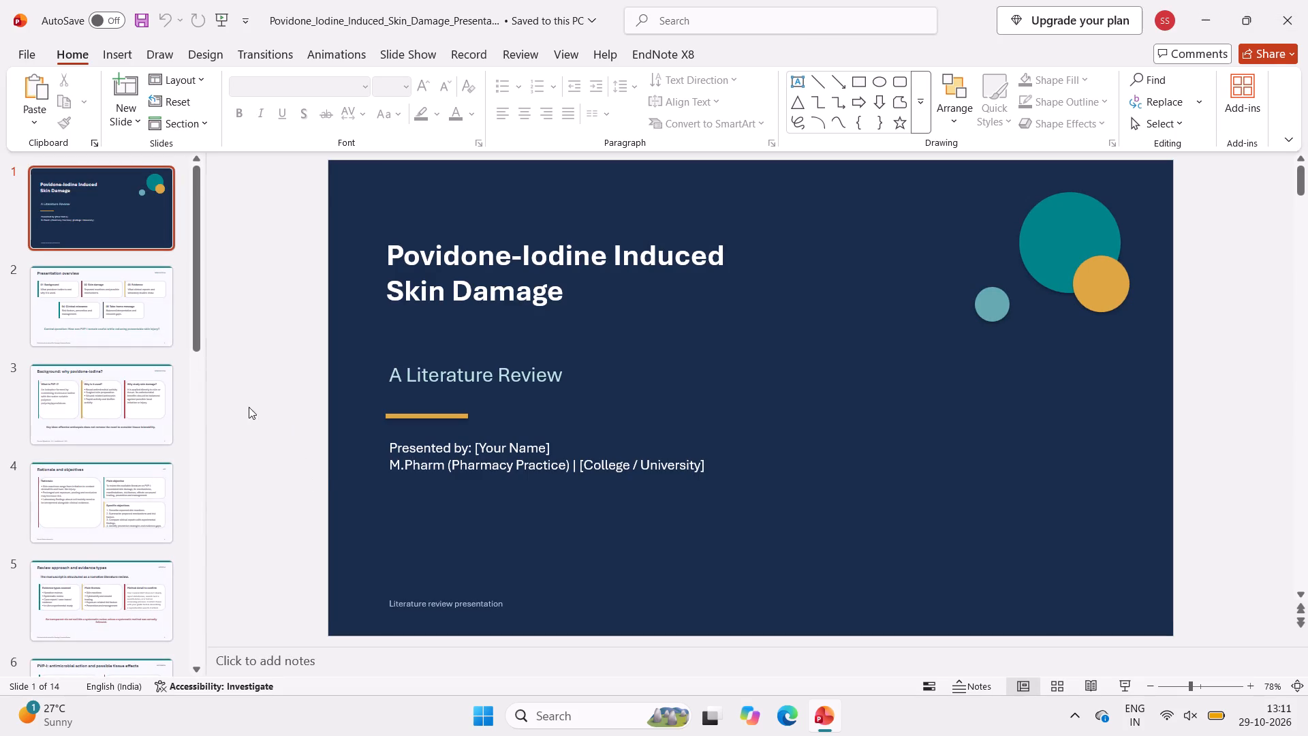
Look through the deck, examining the references, conclusion, management and title slides.
{"action": "scroll", "coordinate": [123, 538], "scroll_direction": "down", "scroll_amount": 5}
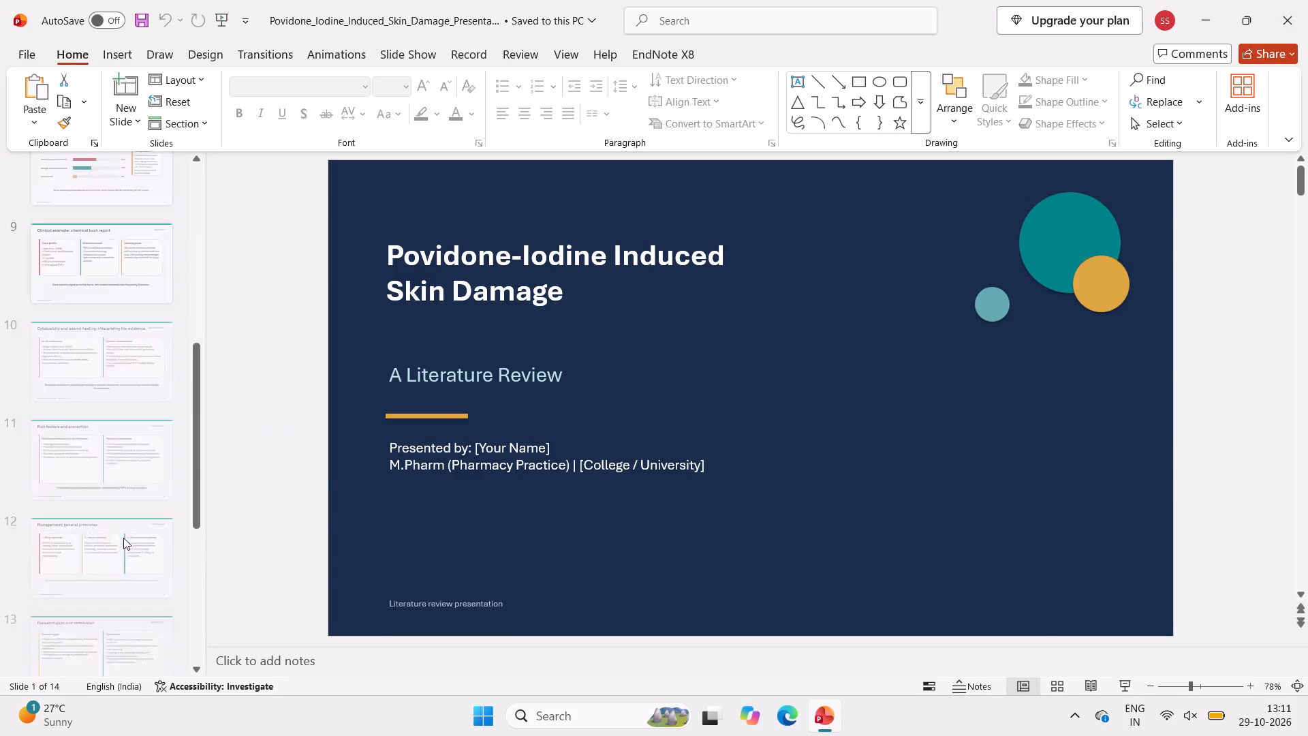
{"action": "left_click", "coordinate": [102, 584]}
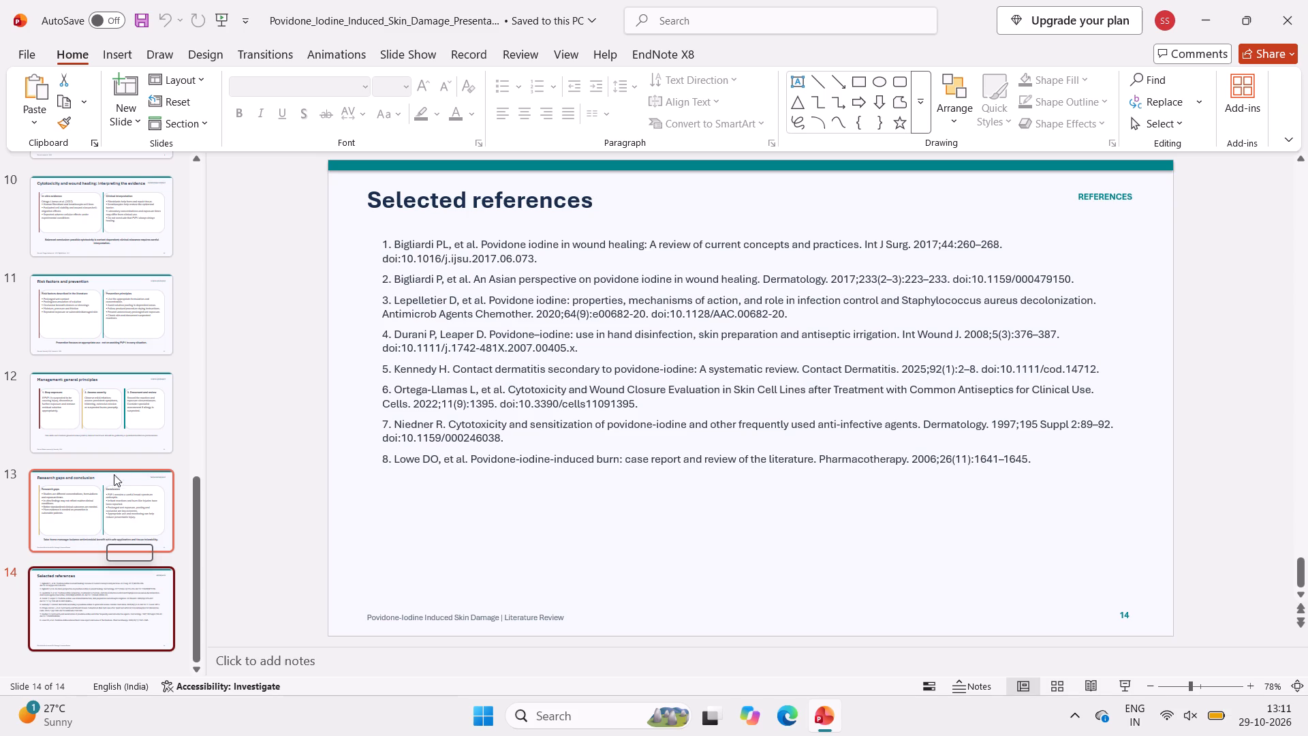
{"action": "left_click", "coordinate": [57, 514]}
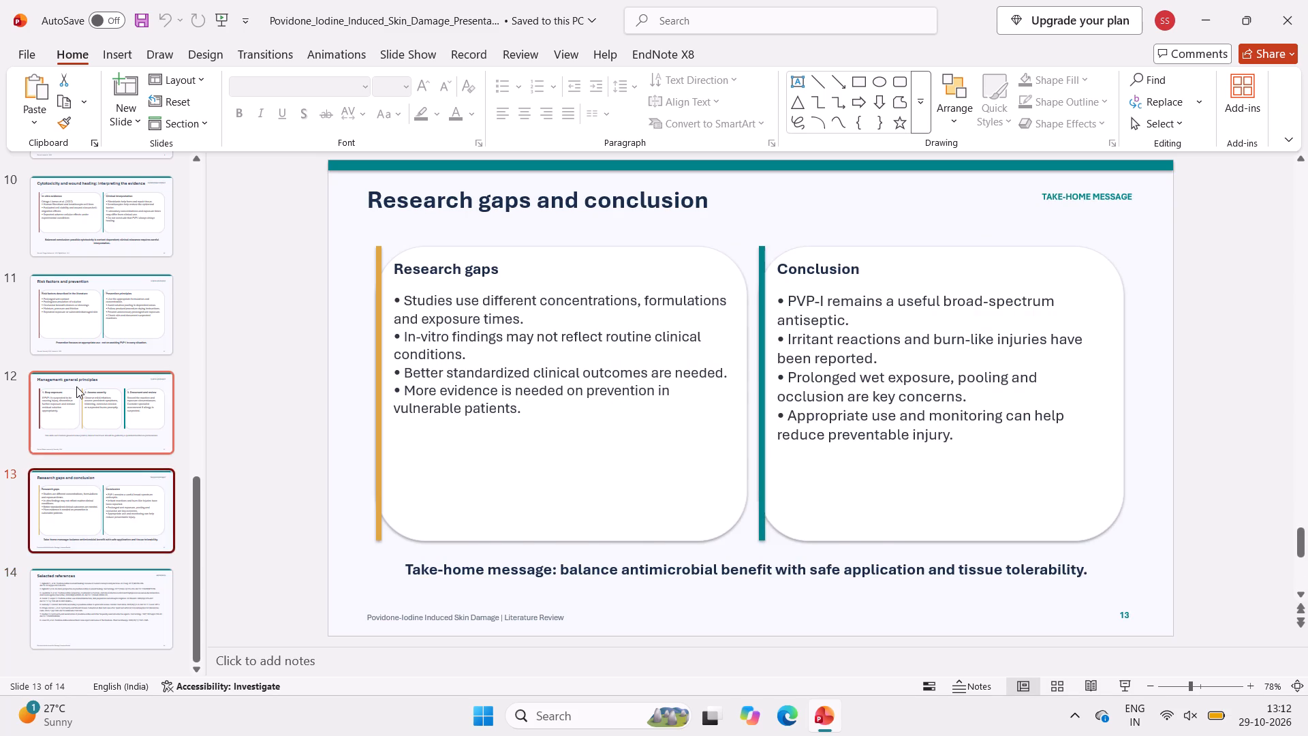
{"action": "left_click", "coordinate": [76, 386]}
{"action": "scroll", "coordinate": [76, 386], "scroll_direction": "up", "scroll_amount": 7}
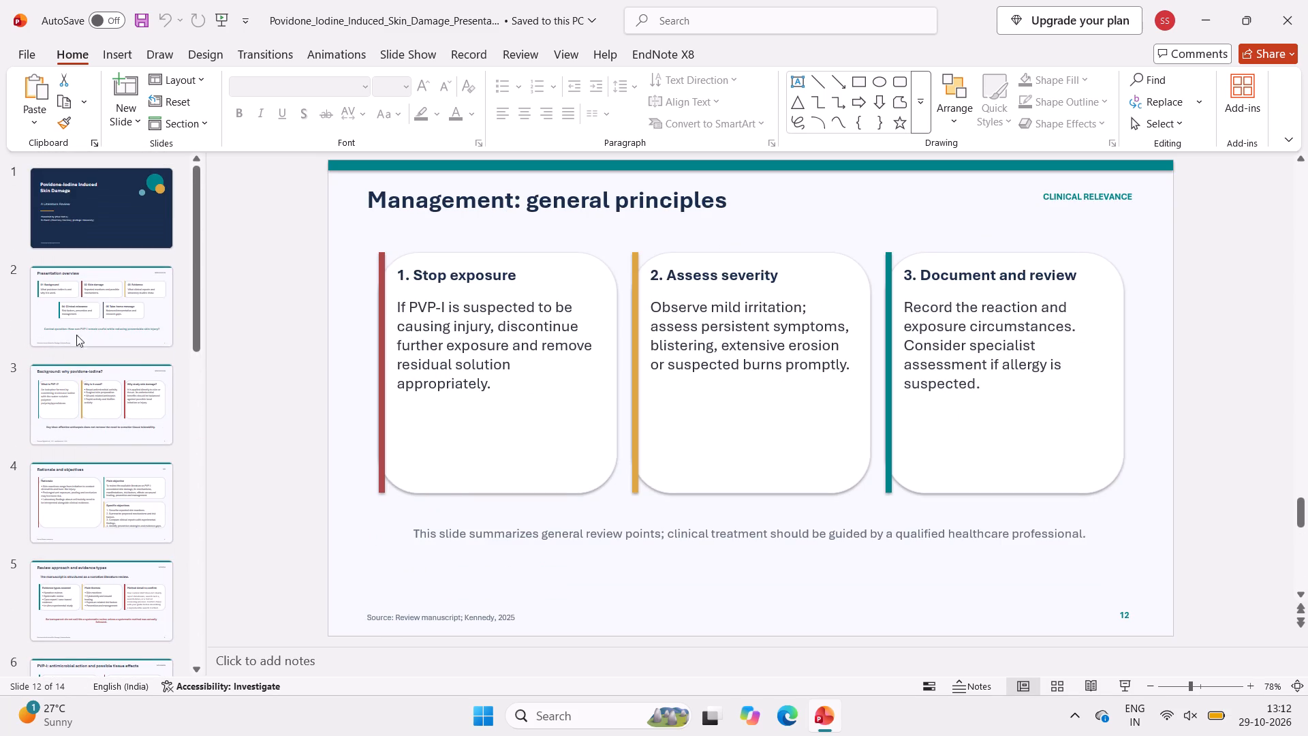
{"action": "left_click", "coordinate": [87, 211]}
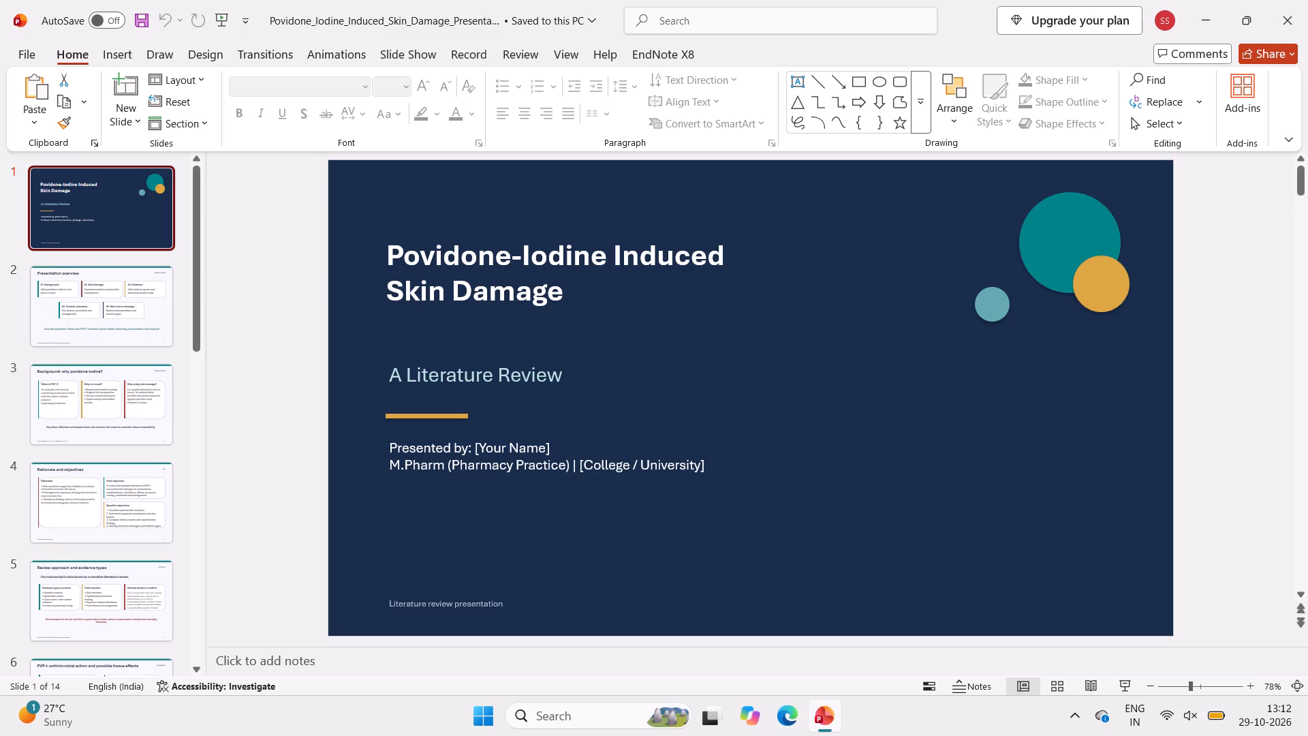
{"action": "left_click", "coordinate": [557, 474]}
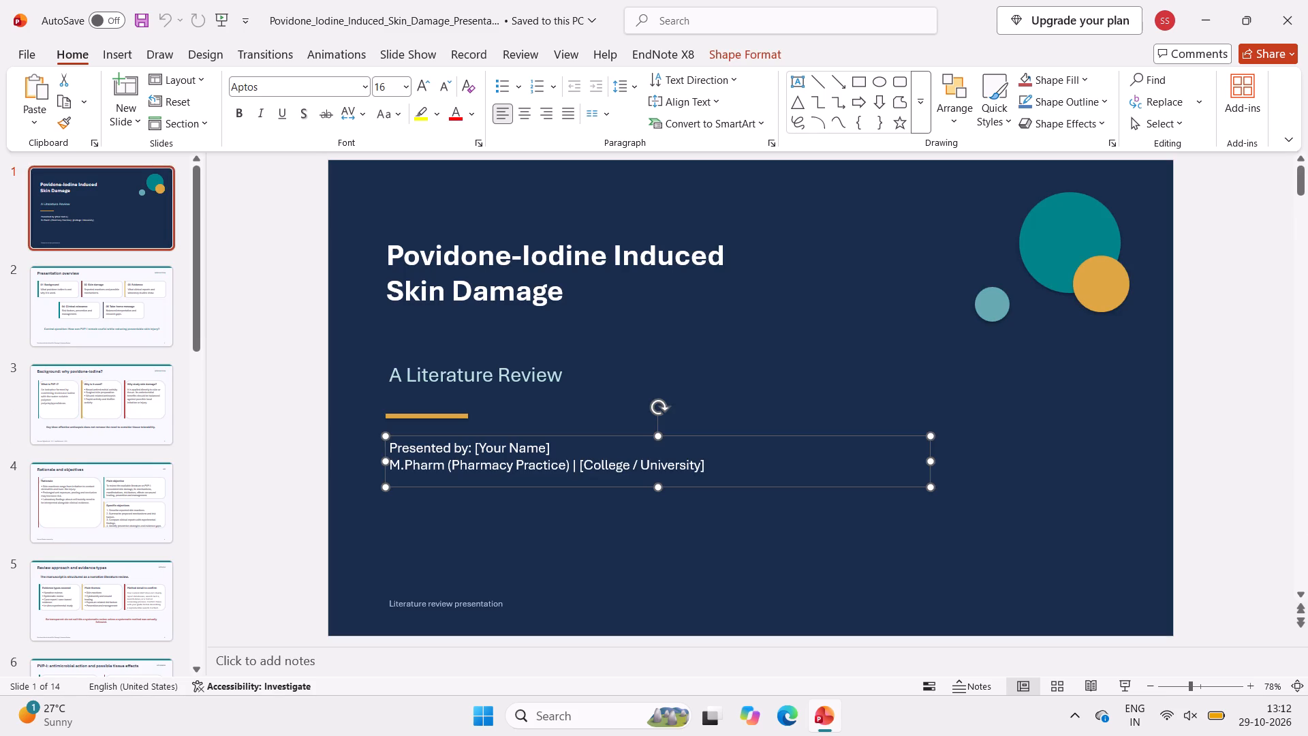
Delete the "Povidone-Iodine Induced Skin Damage | Literature Review" footer text box from slide 2, Presentation overview.
{"action": "left_click", "coordinate": [148, 314]}
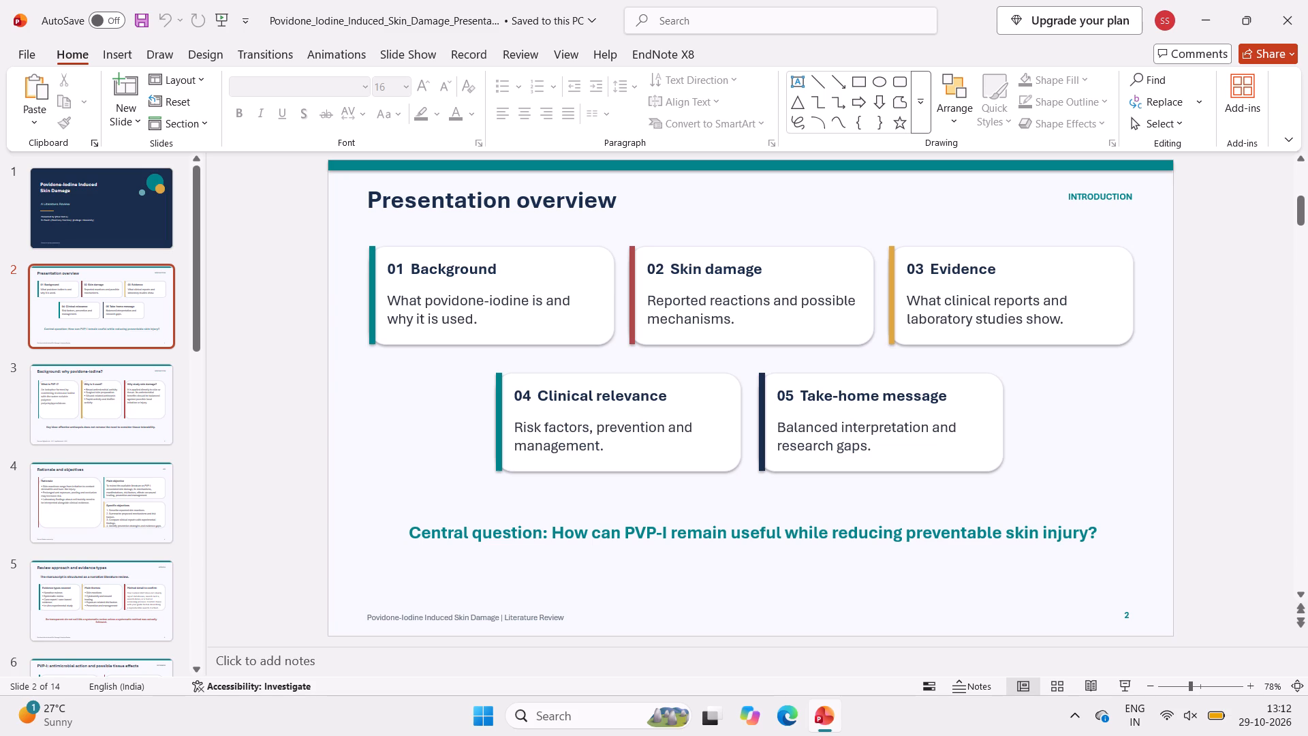
{"action": "left_click", "coordinate": [446, 271]}
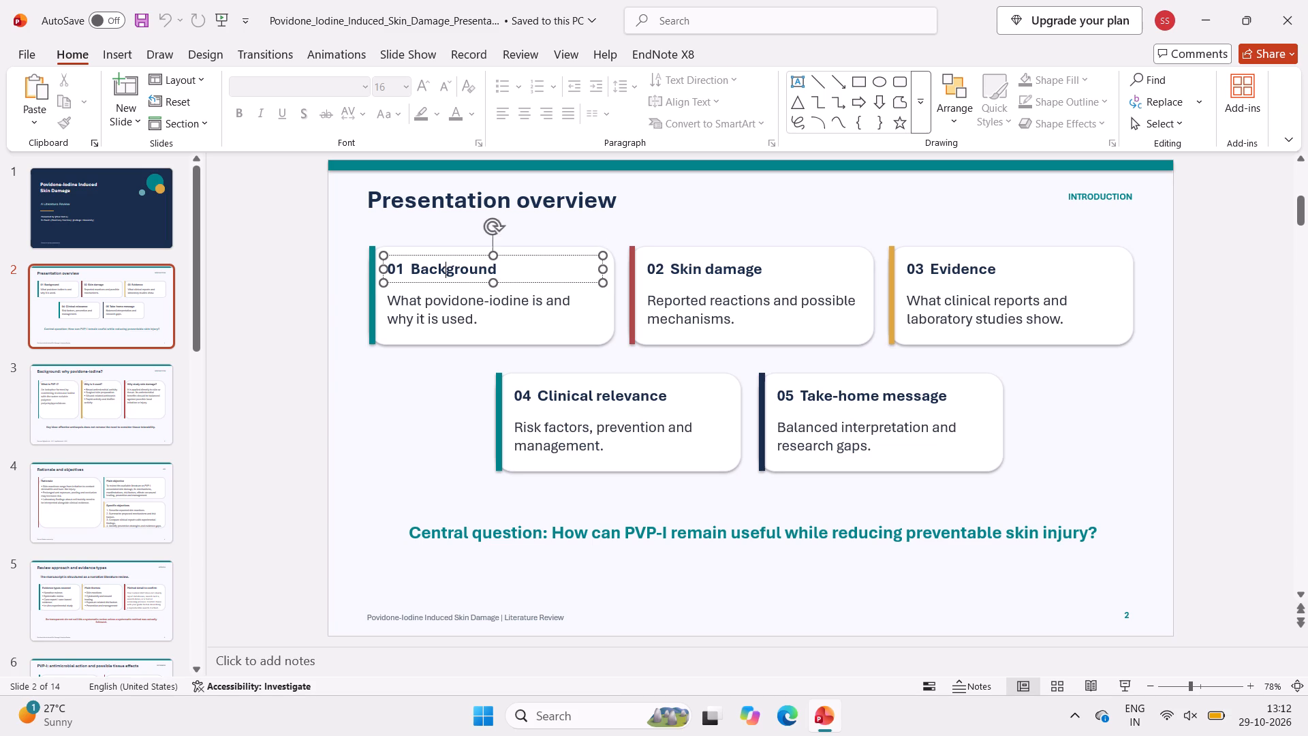
{"action": "left_click", "coordinate": [411, 370]}
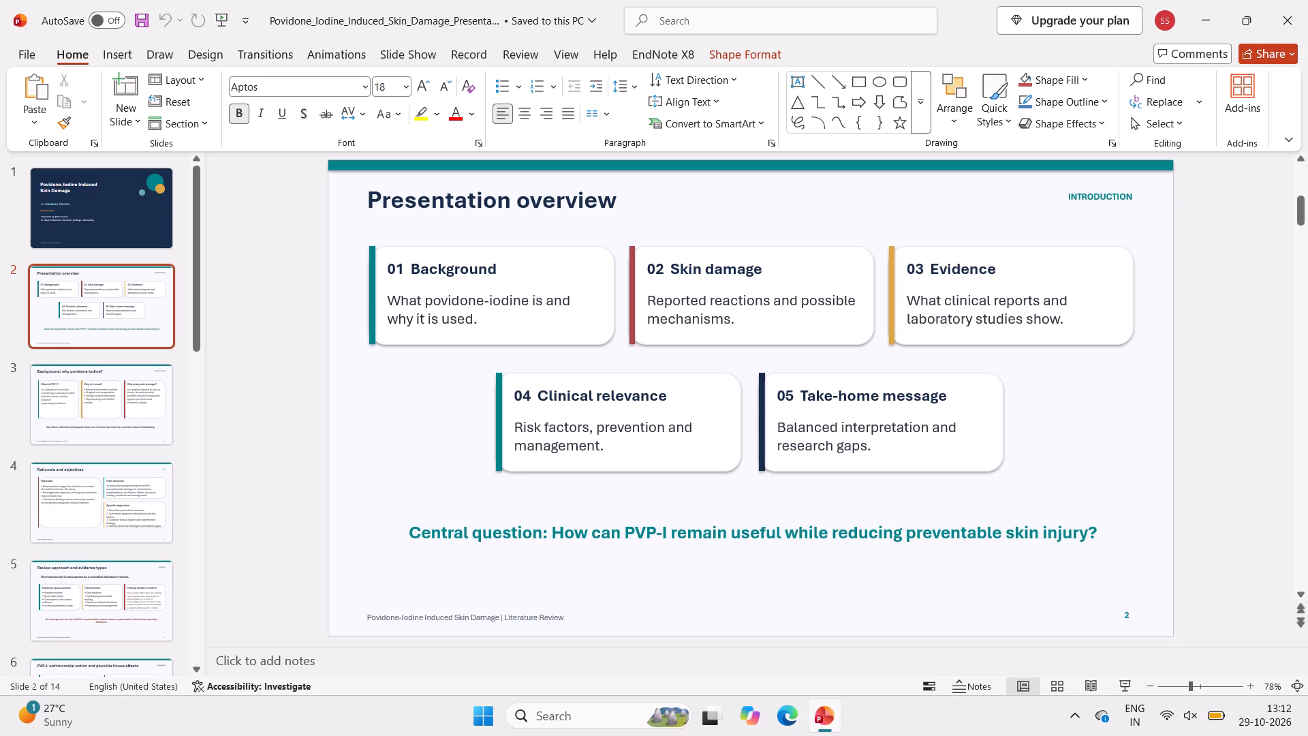
{"action": "left_click", "coordinate": [555, 616]}
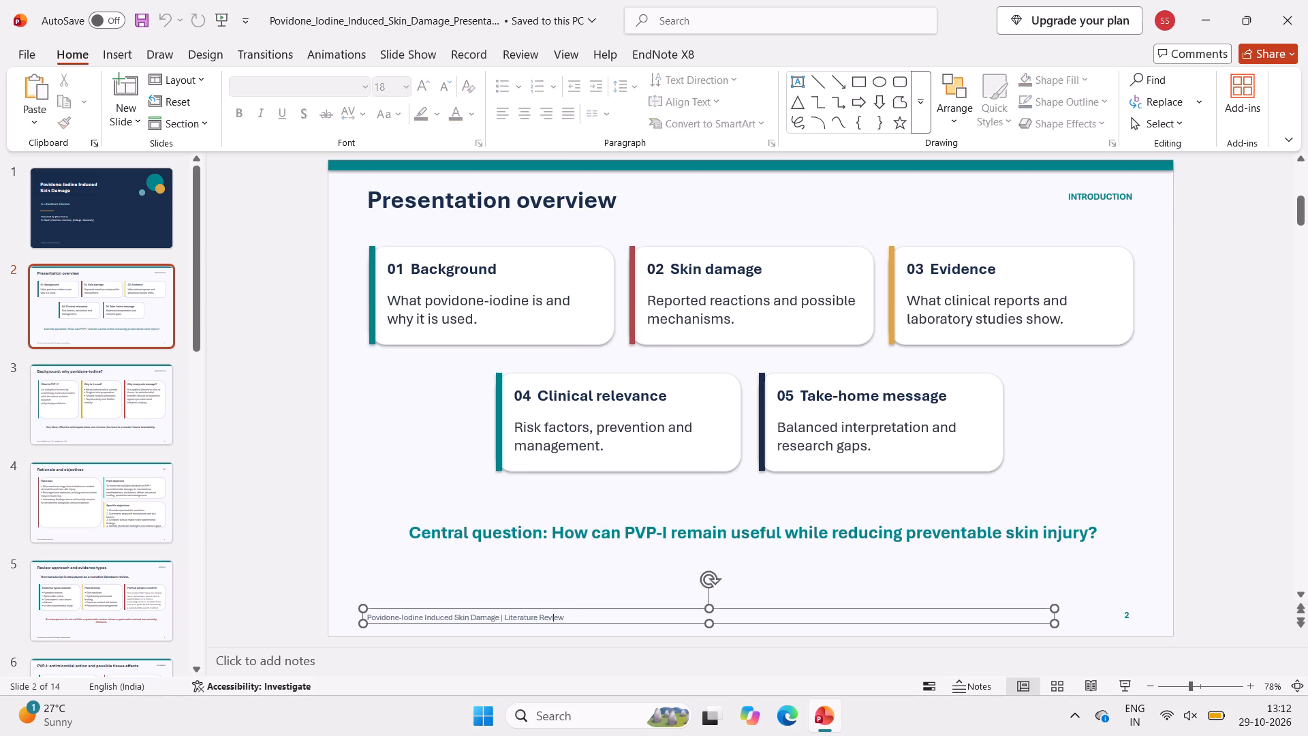
{"action": "key", "text": "BackSpace"}
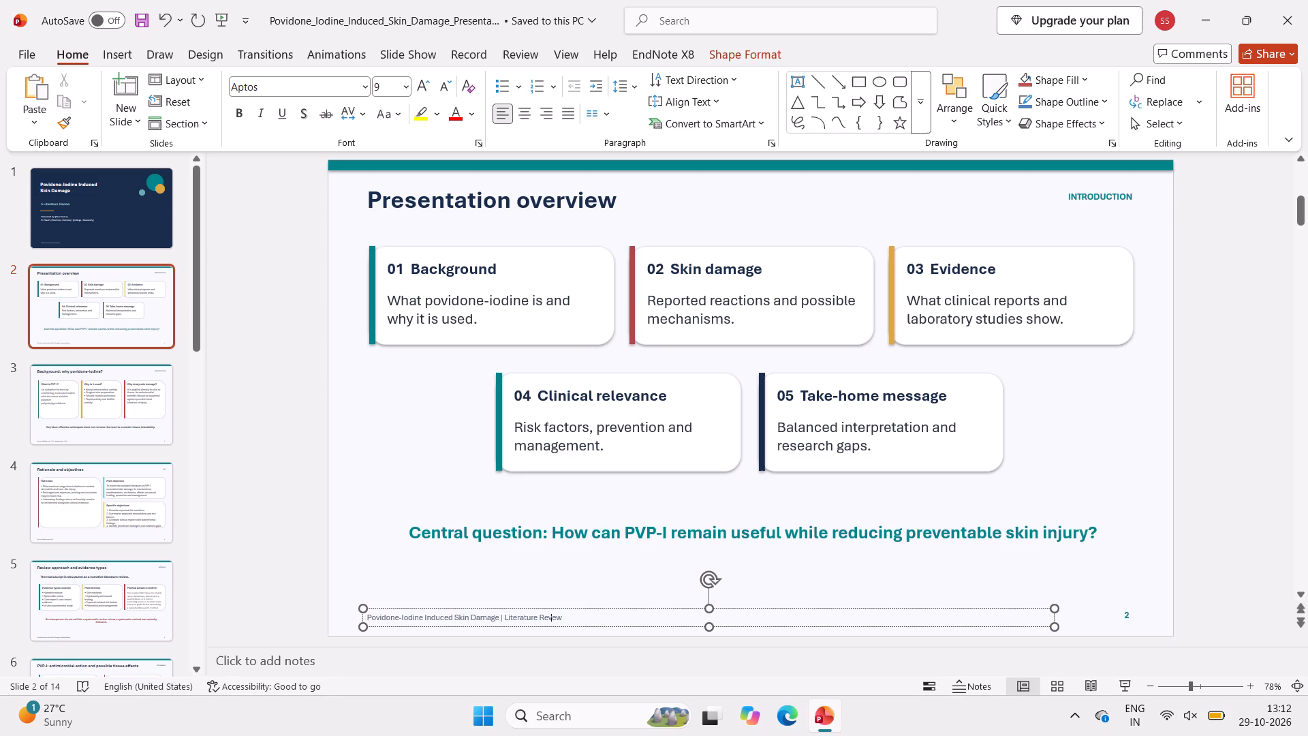
{"action": "left_click_drag", "start_coordinate": [564, 617], "coordinate": [573, 612]}
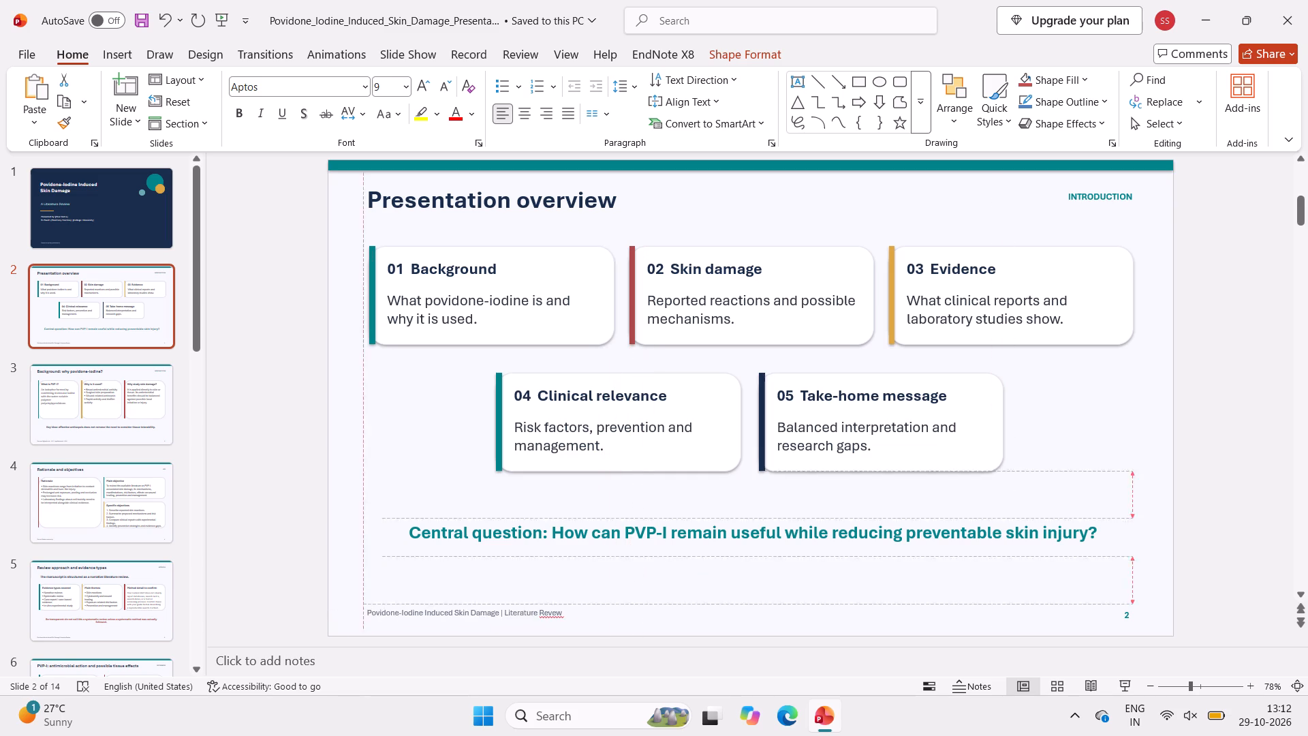
{"action": "left_click_drag", "start_coordinate": [573, 612], "coordinate": [576, 612]}
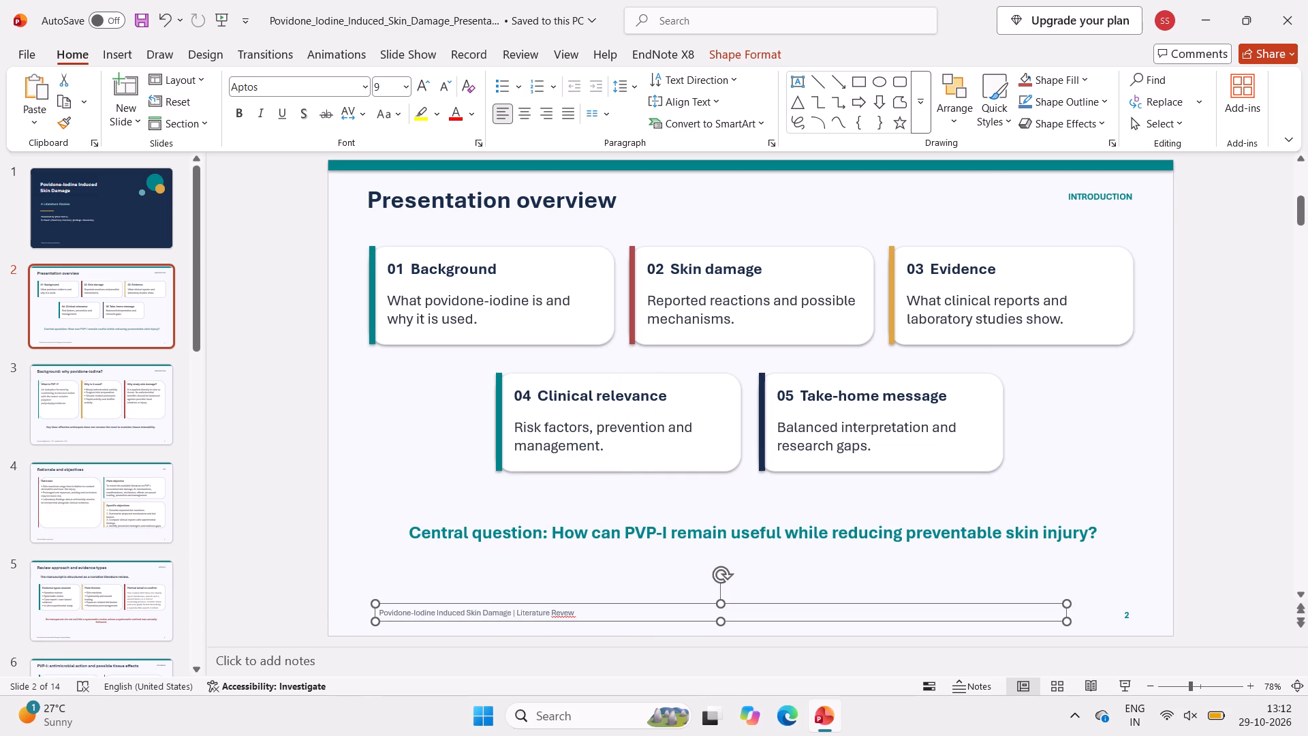
{"action": "left_click_drag", "start_coordinate": [564, 610], "coordinate": [387, 603]}
{"action": "key", "text": "BackSpace"}
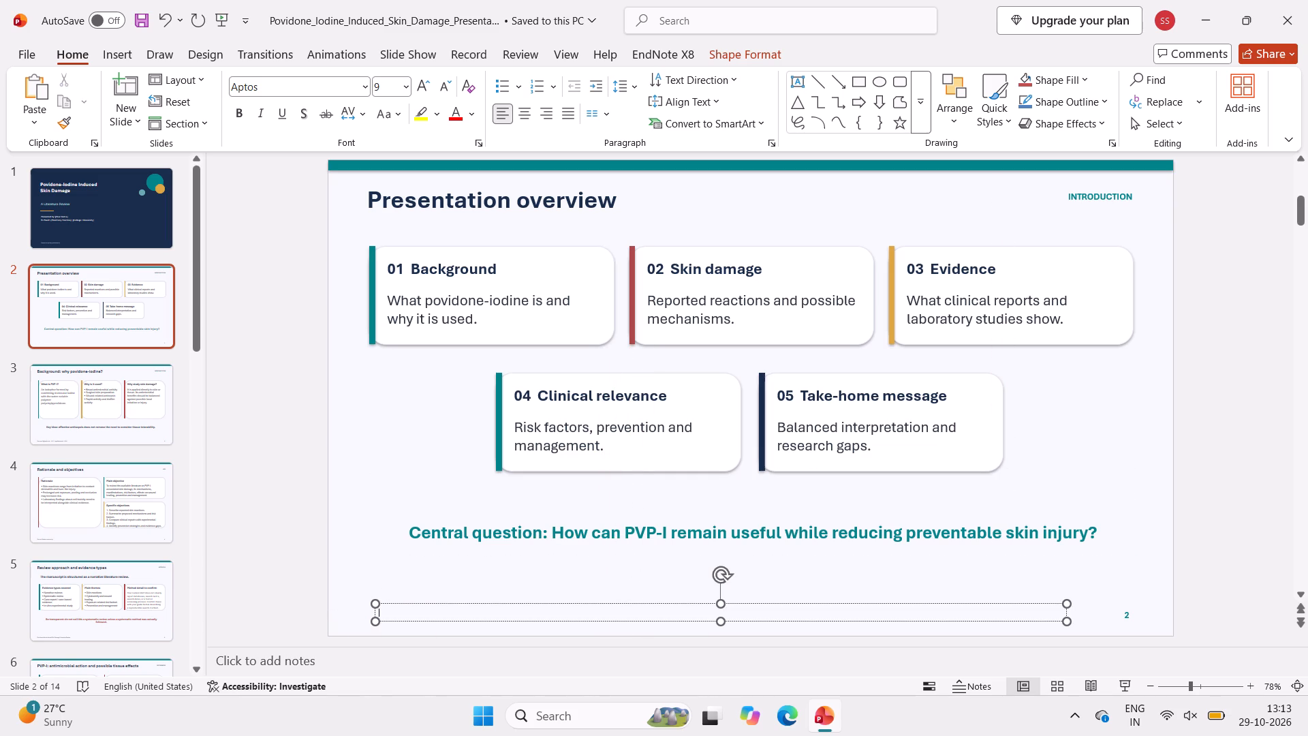
{"action": "left_click", "coordinate": [546, 602]}
{"action": "key", "text": "BackSpace"}
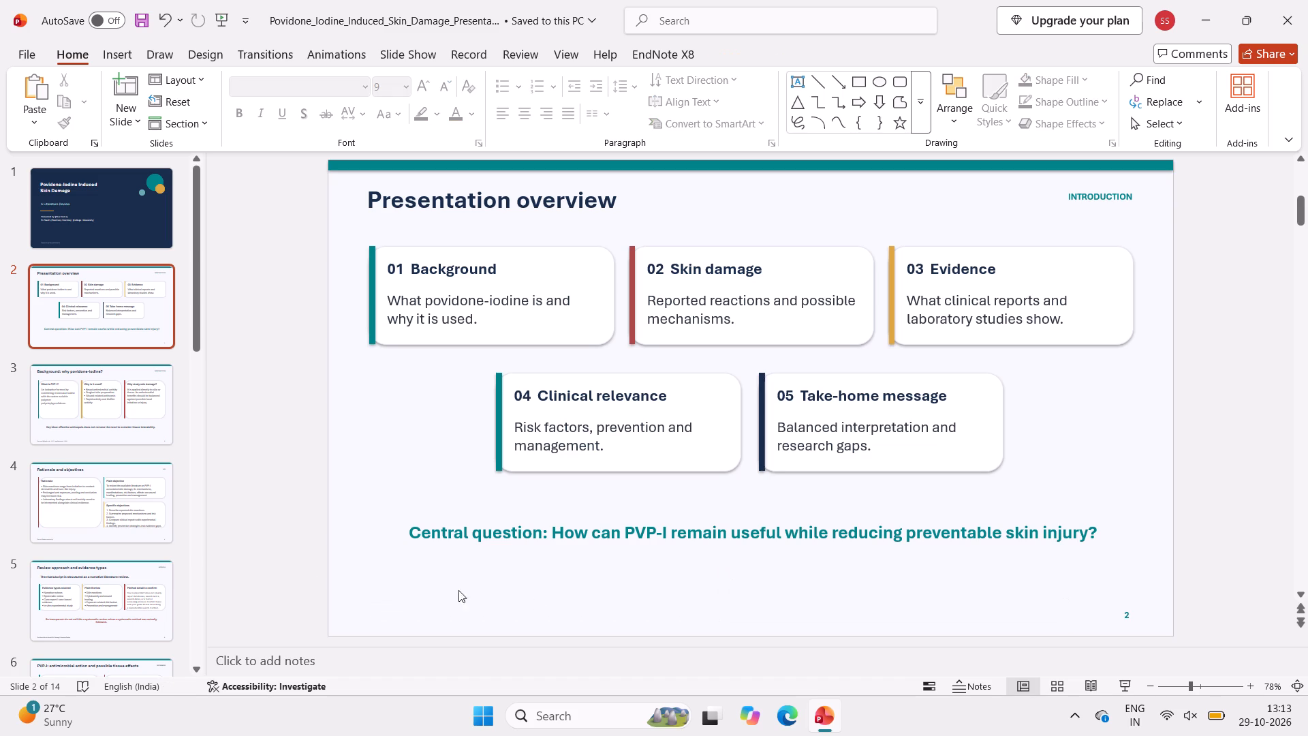
Delete the sources footer text box from slide 3, Background: why povidone-iodine?
{"action": "left_click", "coordinate": [109, 423]}
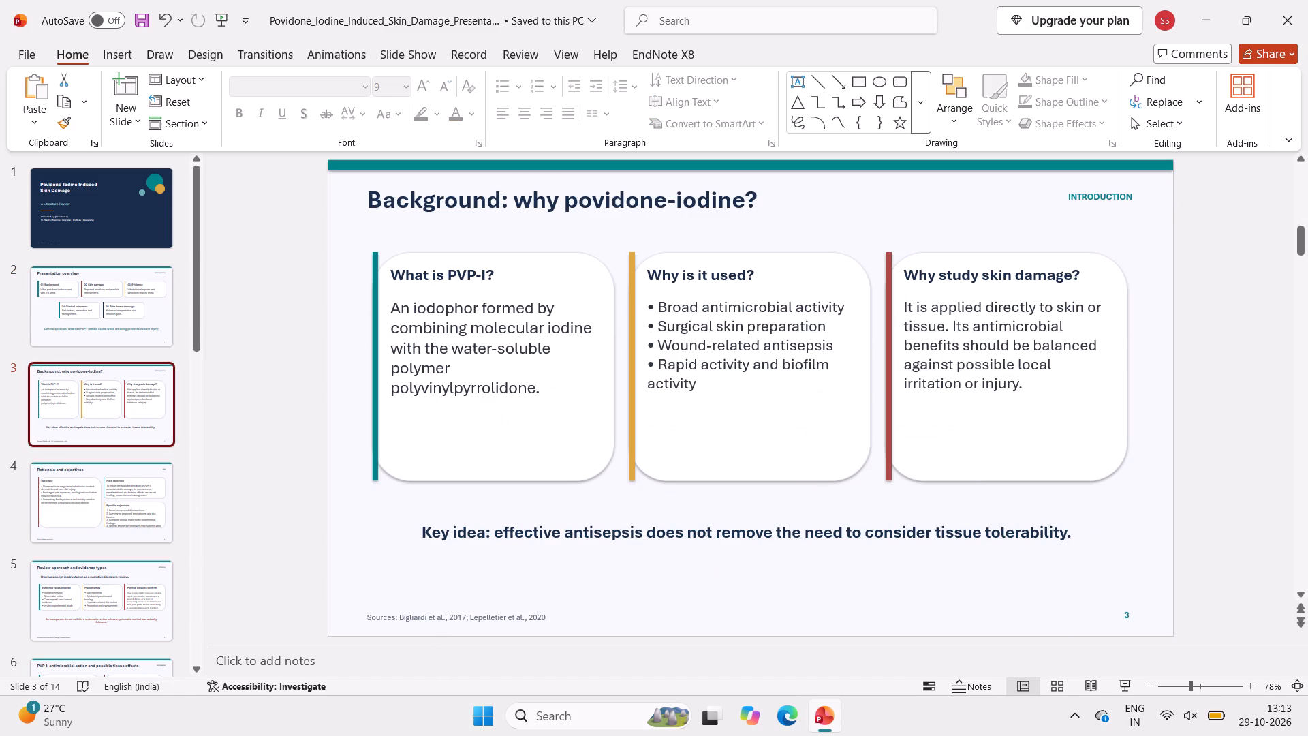
{"action": "left_click", "coordinate": [456, 617]}
{"action": "left_click", "coordinate": [524, 607]}
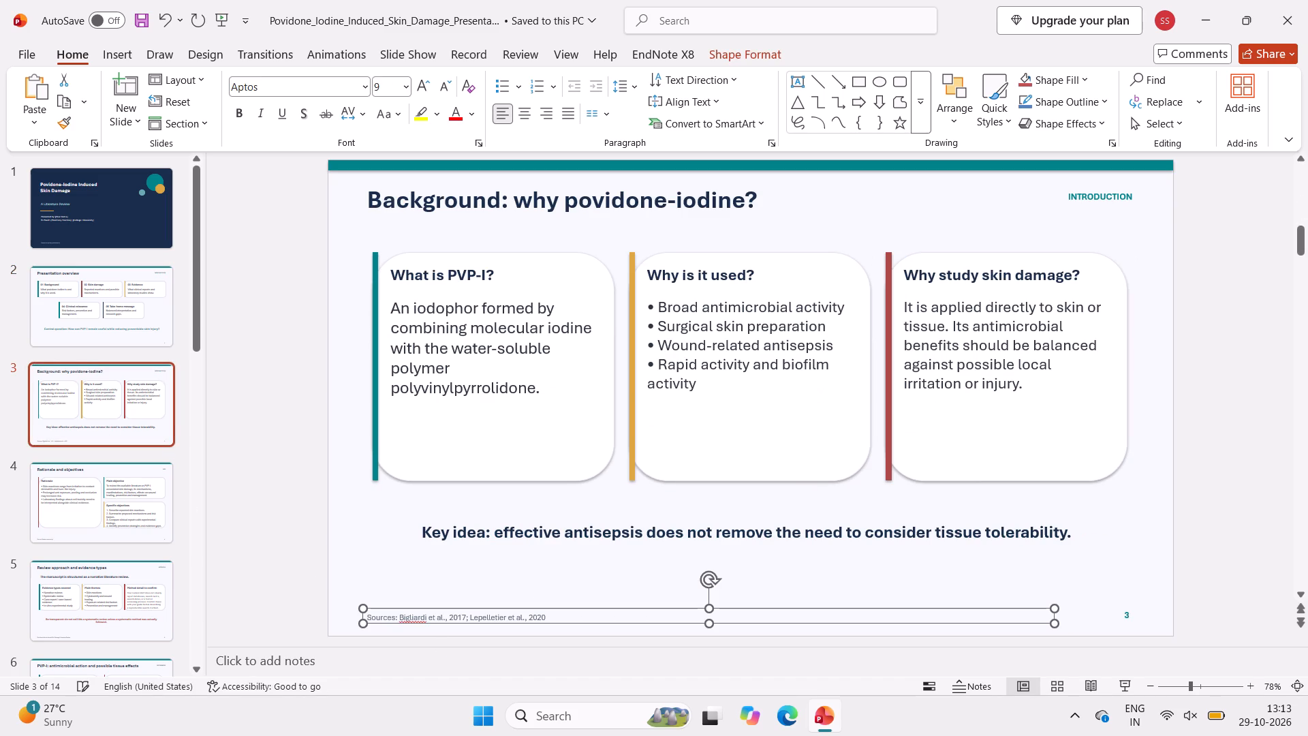
{"action": "key", "text": "BackSpace"}
Delete the "Source: Review manuscript" footer text box from slide 4, Rationale and objectives.
{"action": "left_click", "coordinate": [104, 502]}
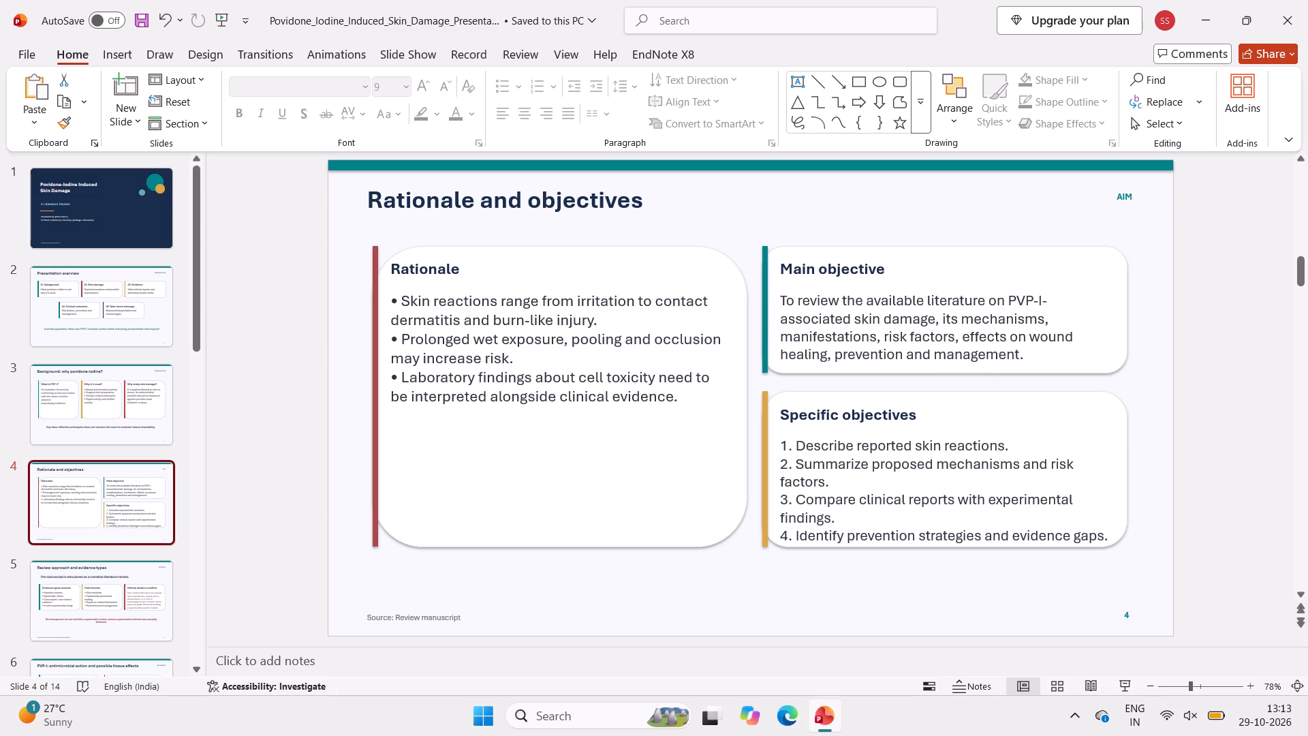
{"action": "left_click", "coordinate": [437, 619]}
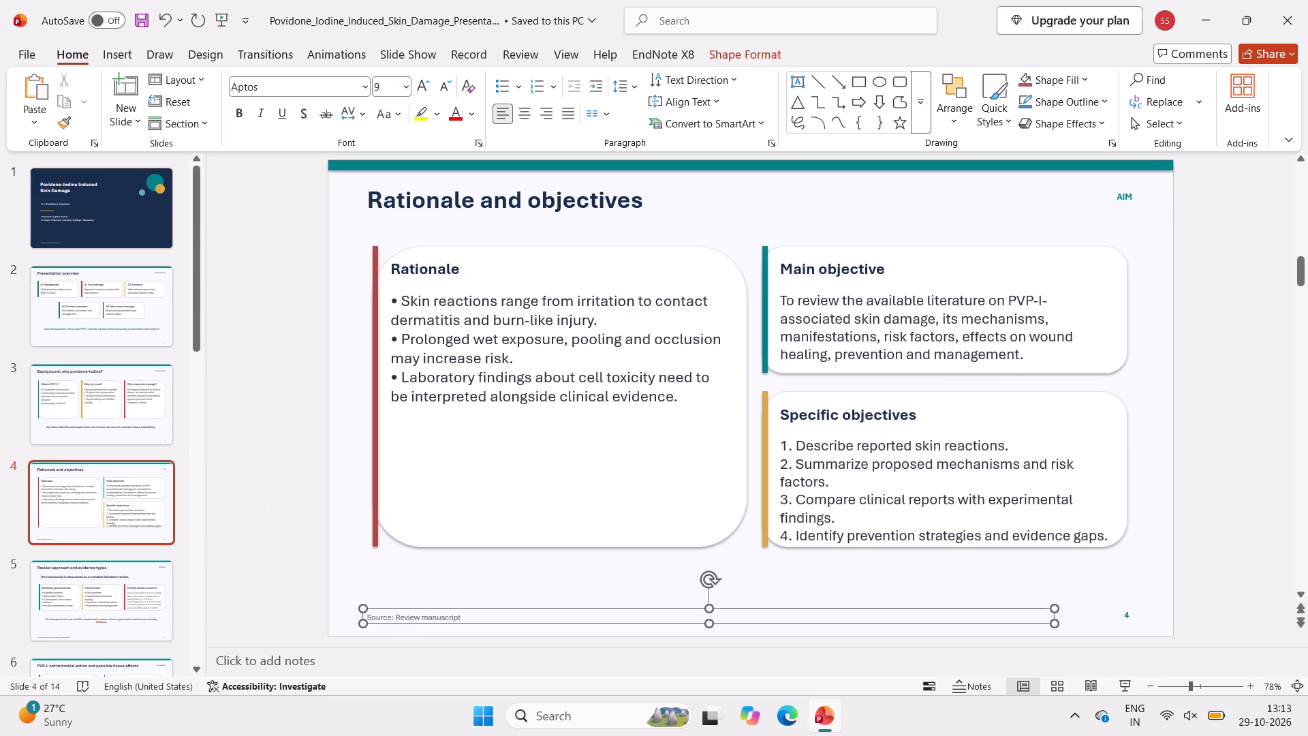
{"action": "left_click", "coordinate": [480, 607]}
{"action": "key", "text": "BackSpace"}
Delete the presentation-title footer text box from slide 5, Review approach and evidence types.
{"action": "left_click", "coordinate": [65, 588]}
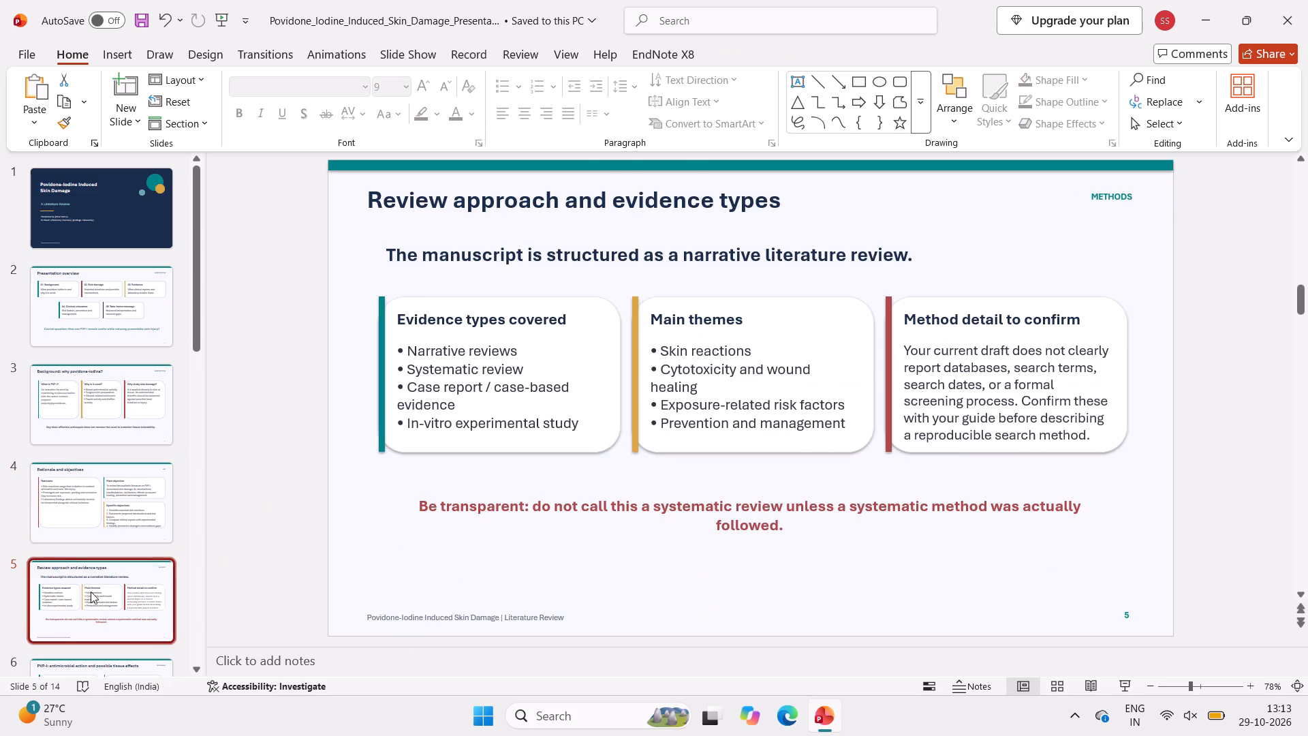
{"action": "left_click", "coordinate": [391, 617]}
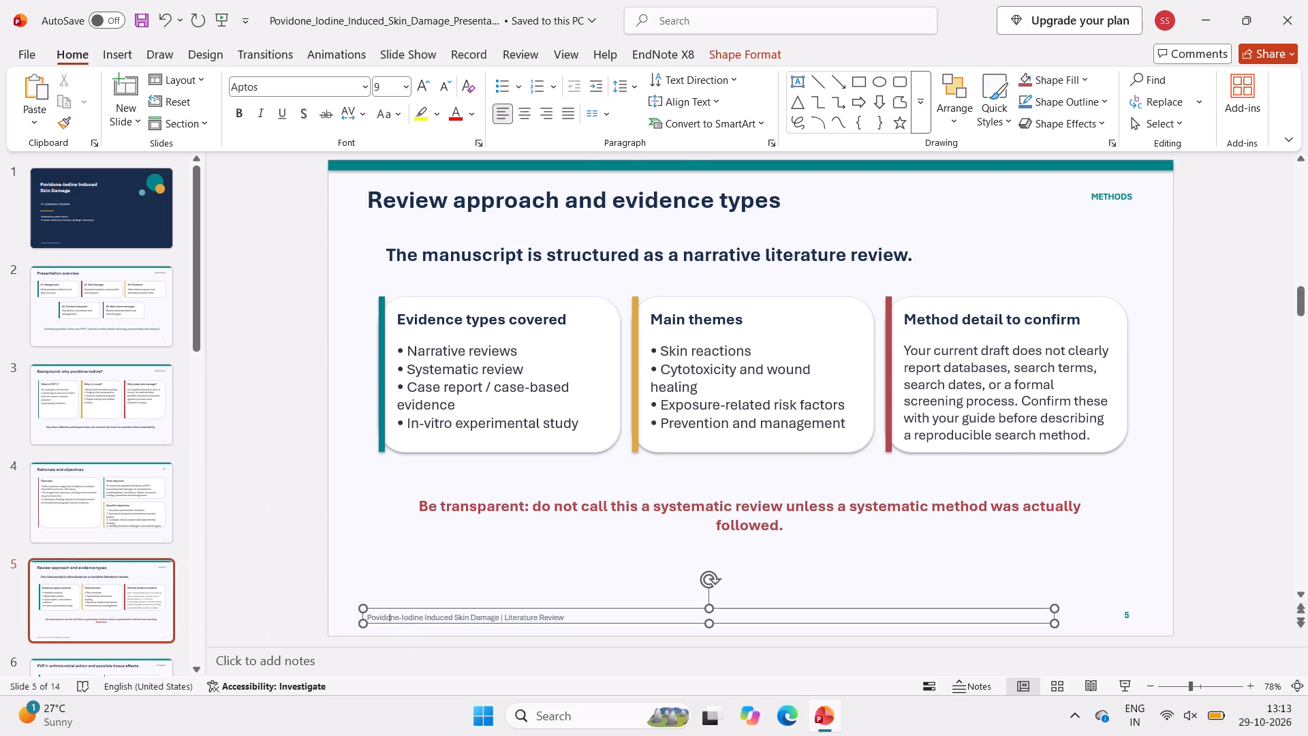
{"action": "left_click", "coordinate": [441, 606]}
{"action": "key", "text": "BackSpace"}
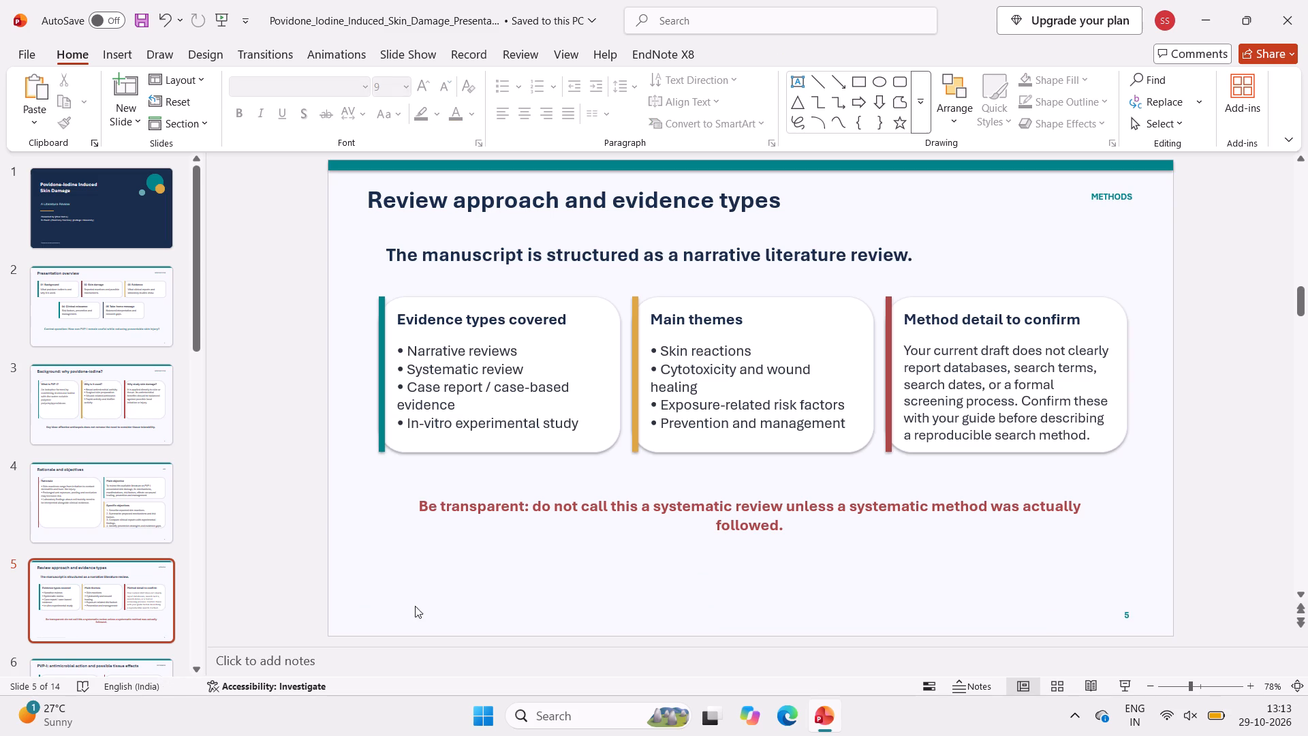
Delete the sources footer text box from slide 6, PVP-I: antimicrobial action and possible tissue effects.
{"action": "scroll", "coordinate": [126, 602], "scroll_direction": "down", "scroll_amount": 1}
{"action": "left_click", "coordinate": [119, 402]}
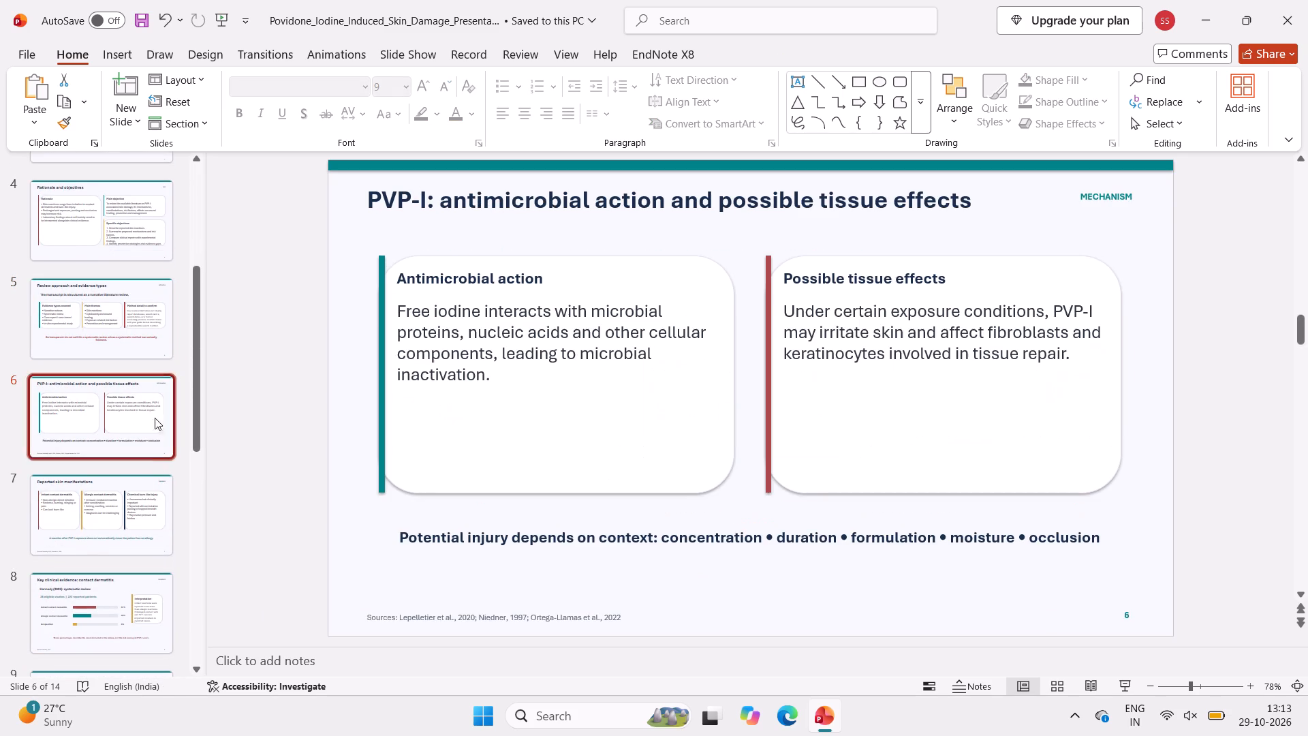
{"action": "left_click", "coordinate": [408, 607]}
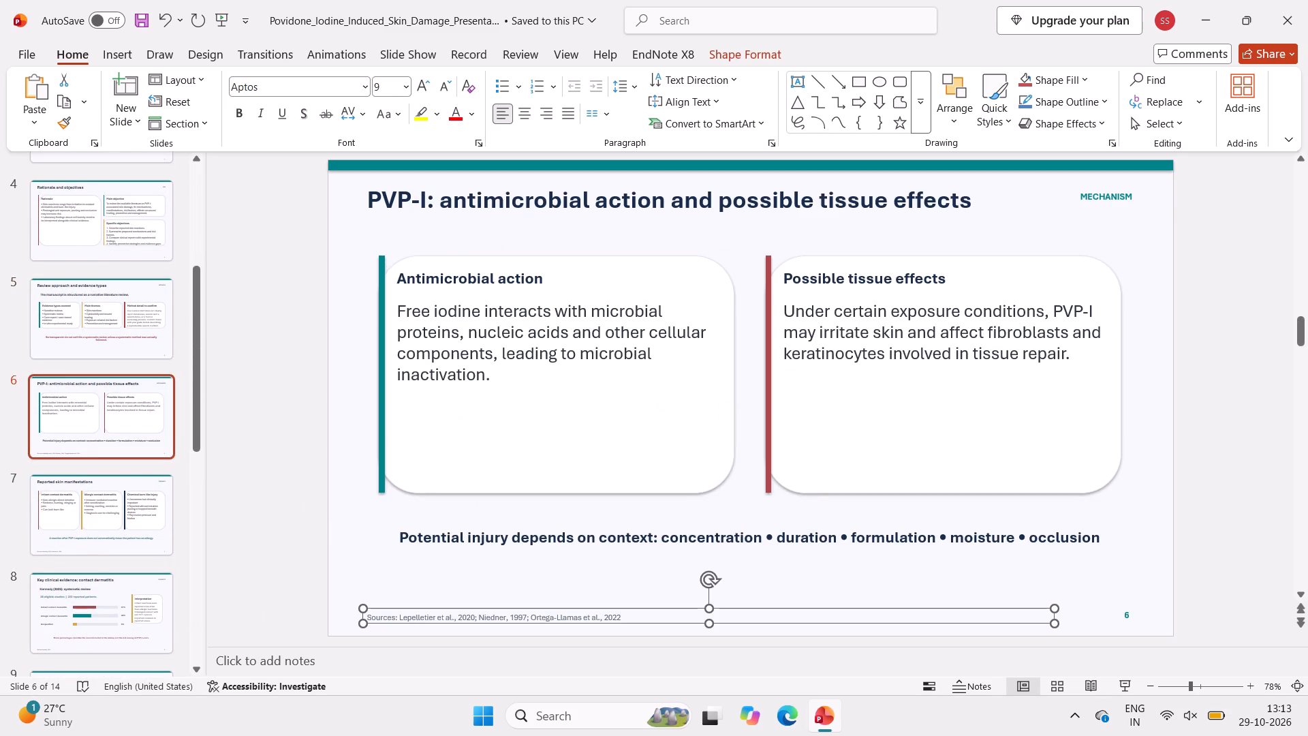
{"action": "left_click", "coordinate": [433, 606]}
{"action": "key", "text": "BackSpace"}
Delete the "Sources: Kennedy, 2025; Lowe et al., 2006" footer text box from slide 7, Reported skin manifestations.
{"action": "left_click", "coordinate": [46, 497]}
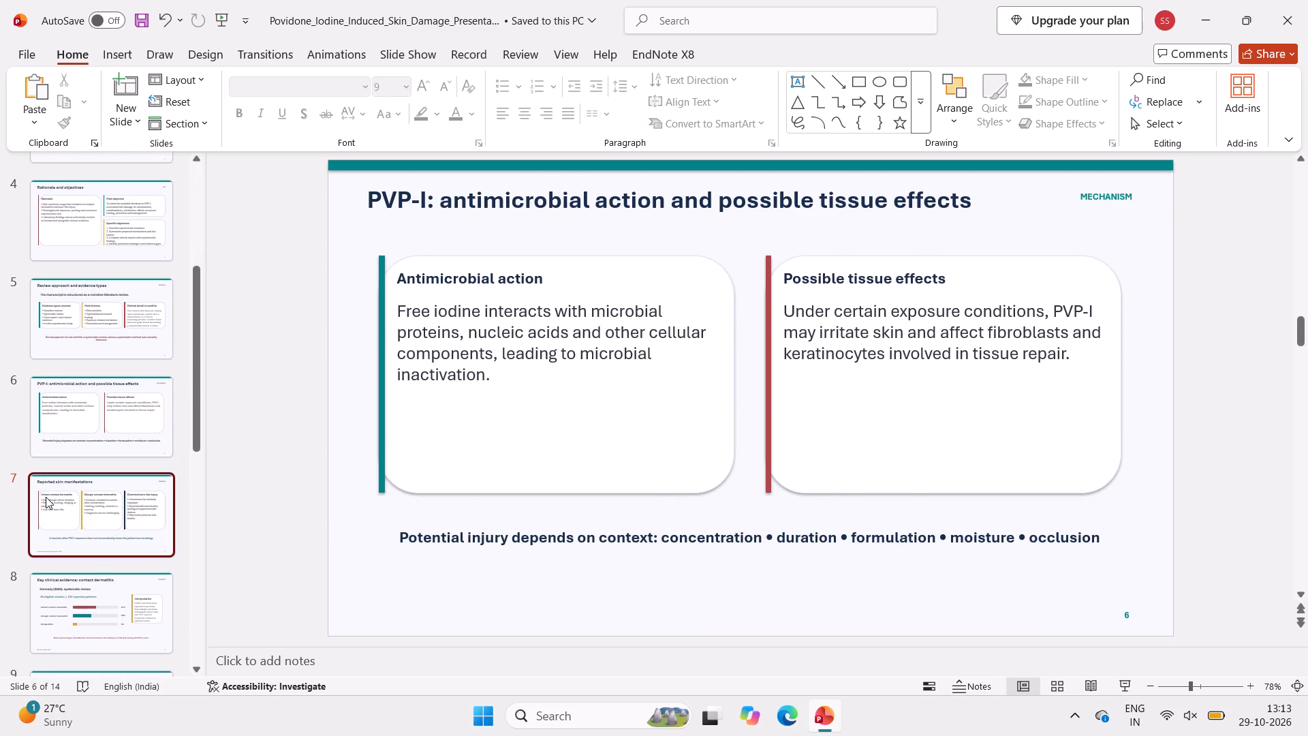
{"action": "left_click", "coordinate": [377, 617]}
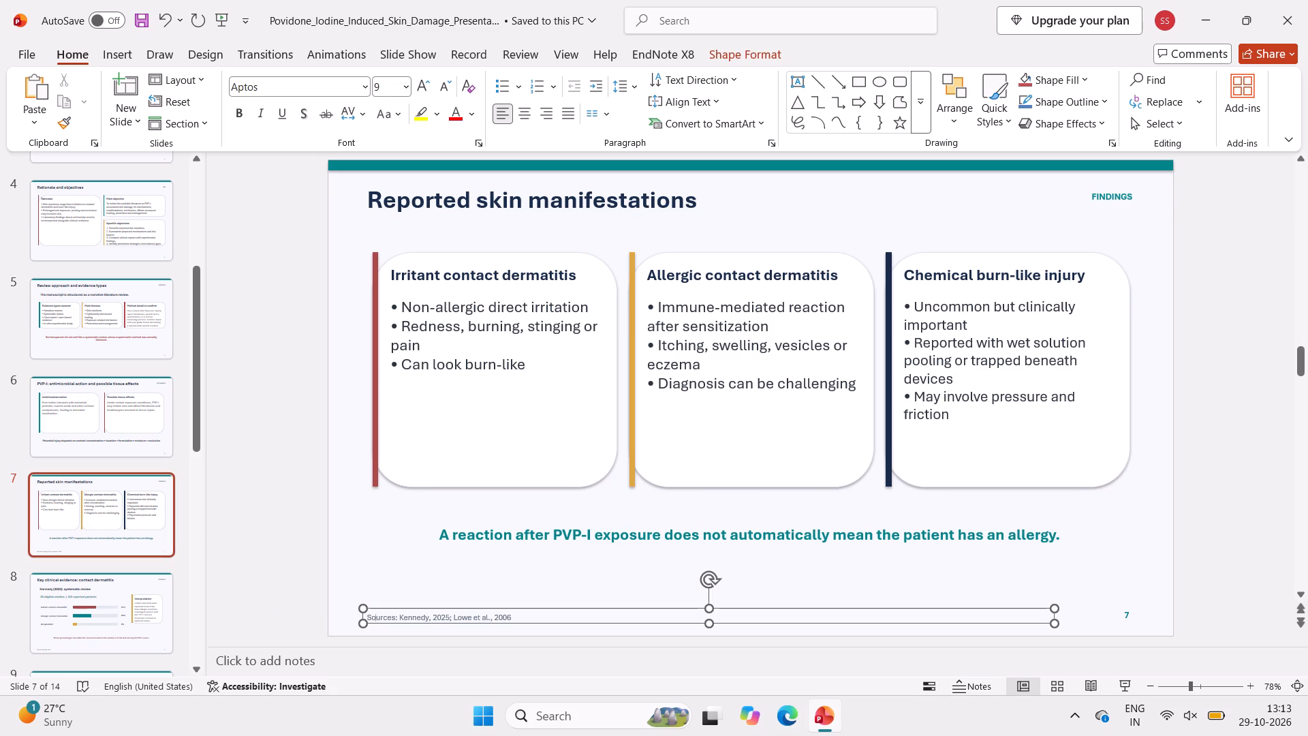
{"action": "left_click", "coordinate": [411, 604]}
{"action": "key", "text": "BackSpace"}
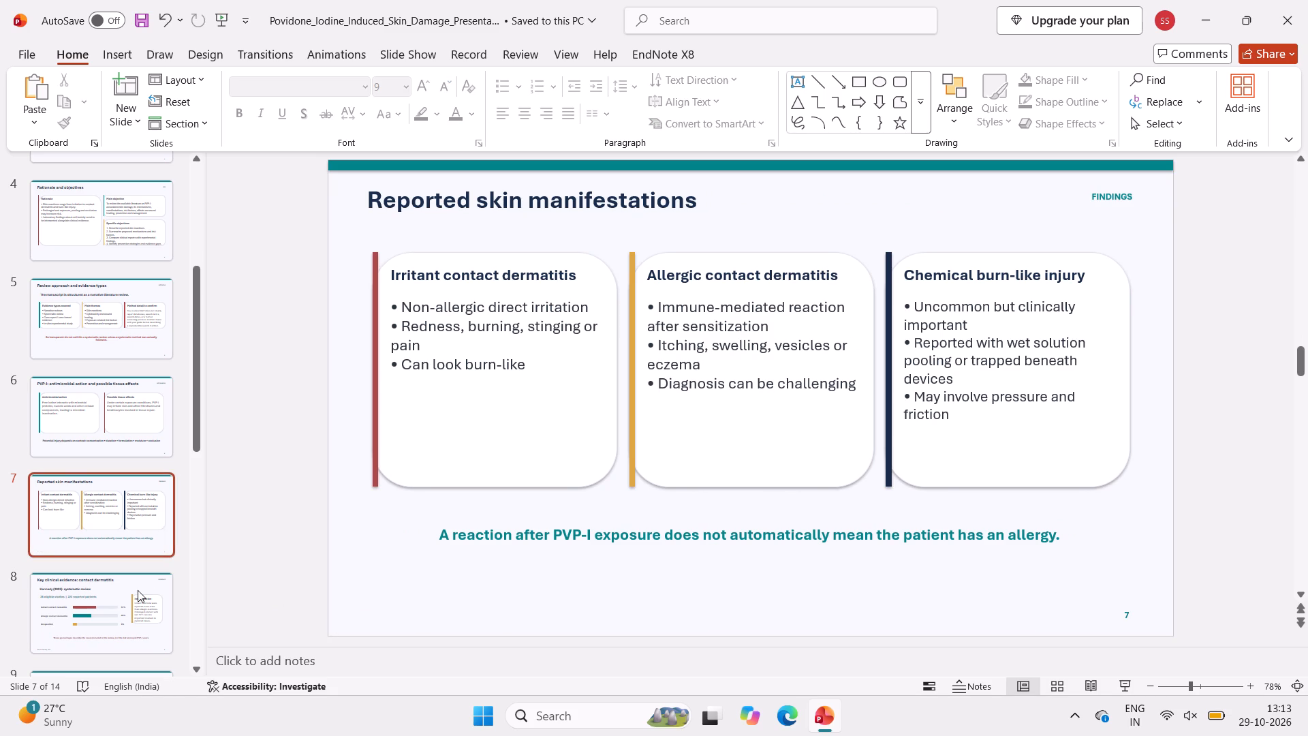
Delete the "Source: Kennedy, 2025" footer text box from slide 8, Key clinical evidence: contact dermatitis.
{"action": "left_click", "coordinate": [108, 599]}
{"action": "left_click", "coordinate": [384, 615]}
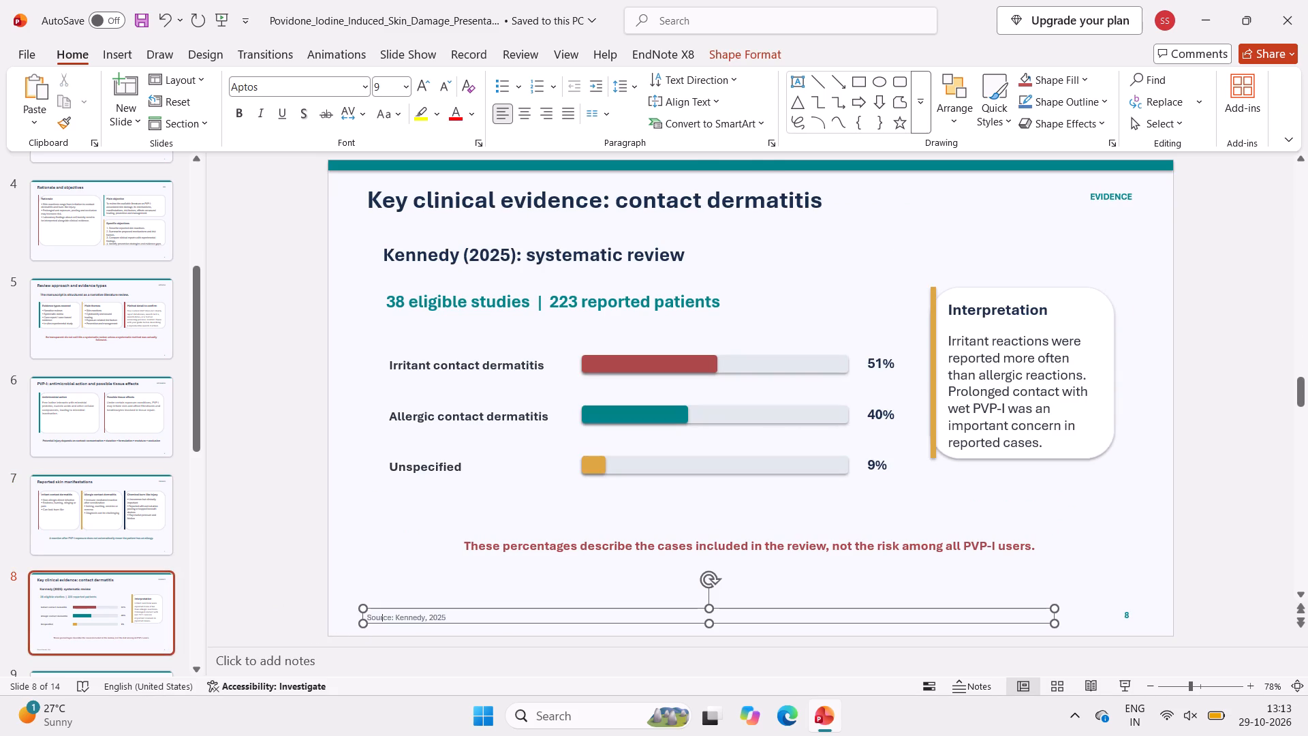
{"action": "left_click", "coordinate": [398, 608]}
{"action": "key", "text": "BackSpace"}
Delete the "Source: Lowe et al., 2006" footer text box from slide 9, Clinical example: chemical burn report.
{"action": "scroll", "coordinate": [121, 553], "scroll_direction": "down", "scroll_amount": 1}
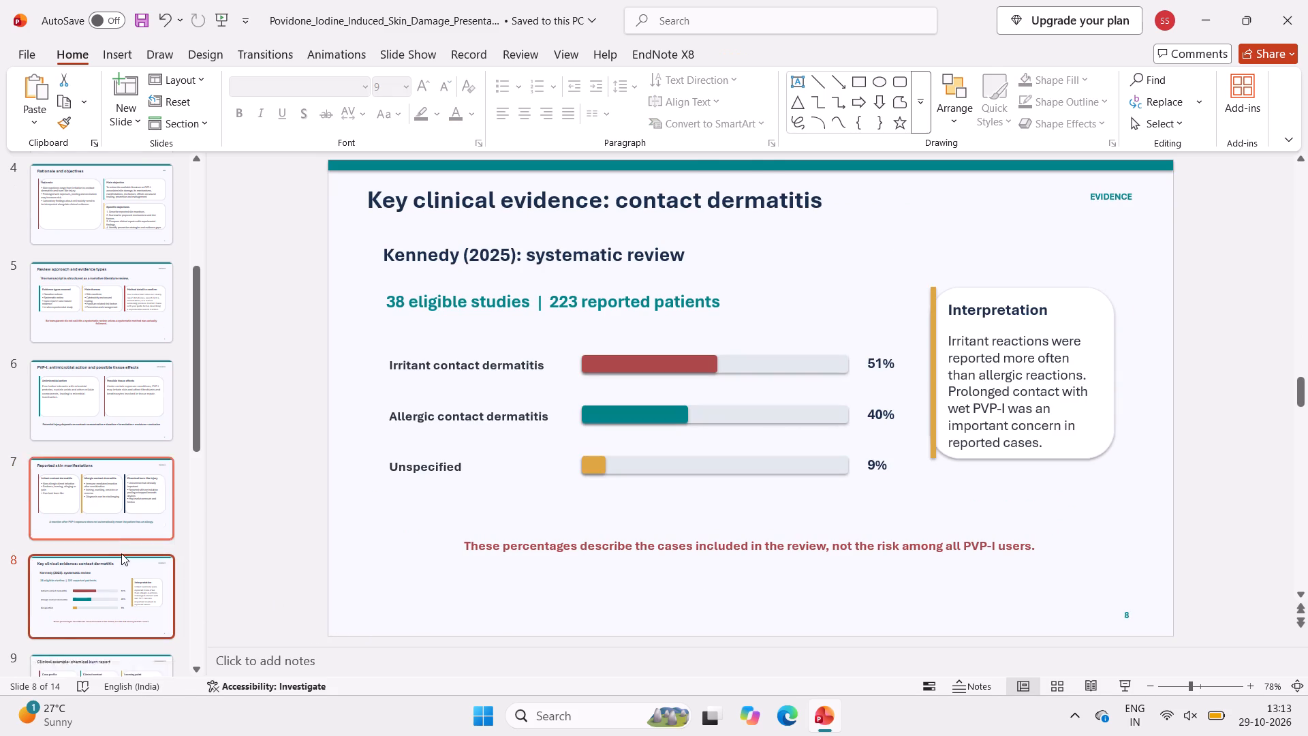
{"action": "scroll", "coordinate": [121, 553], "scroll_direction": "down", "scroll_amount": 1}
{"action": "left_click", "coordinate": [121, 553]}
{"action": "left_click", "coordinate": [369, 611]}
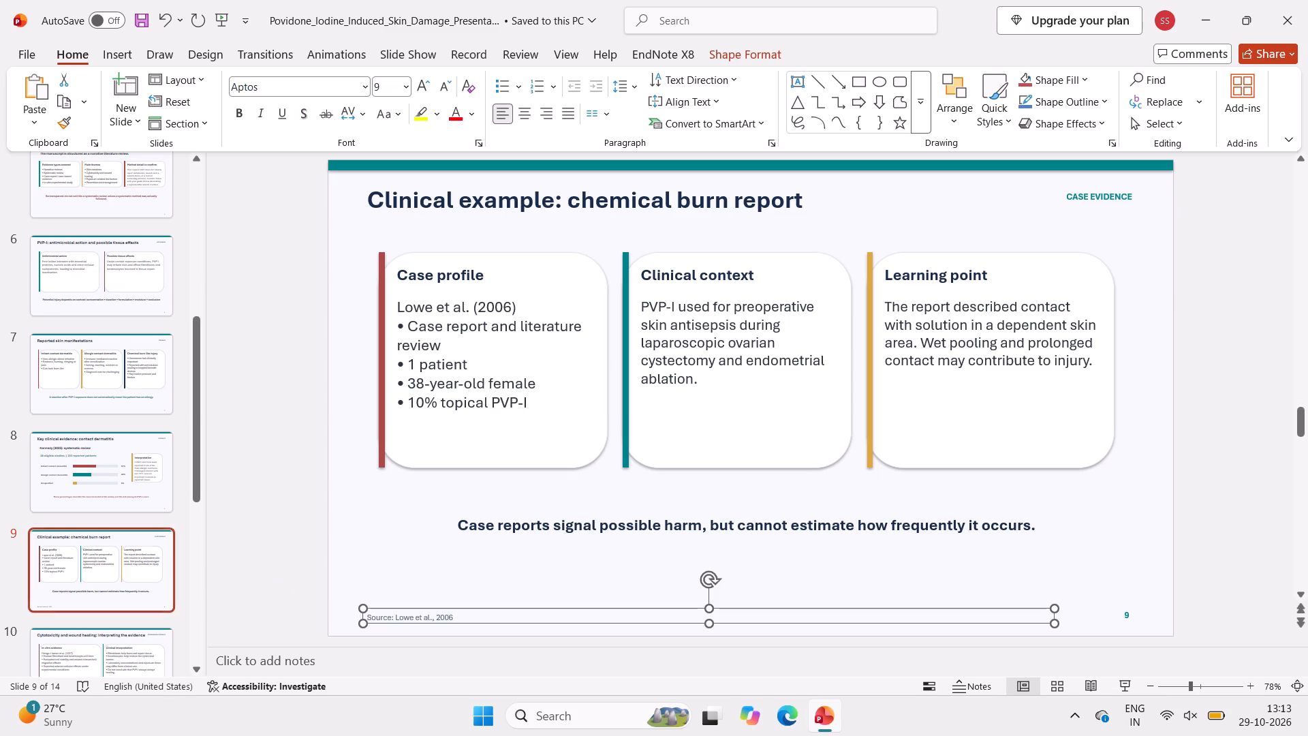
{"action": "left_click", "coordinate": [400, 607]}
{"action": "key", "text": "BackSpace"}
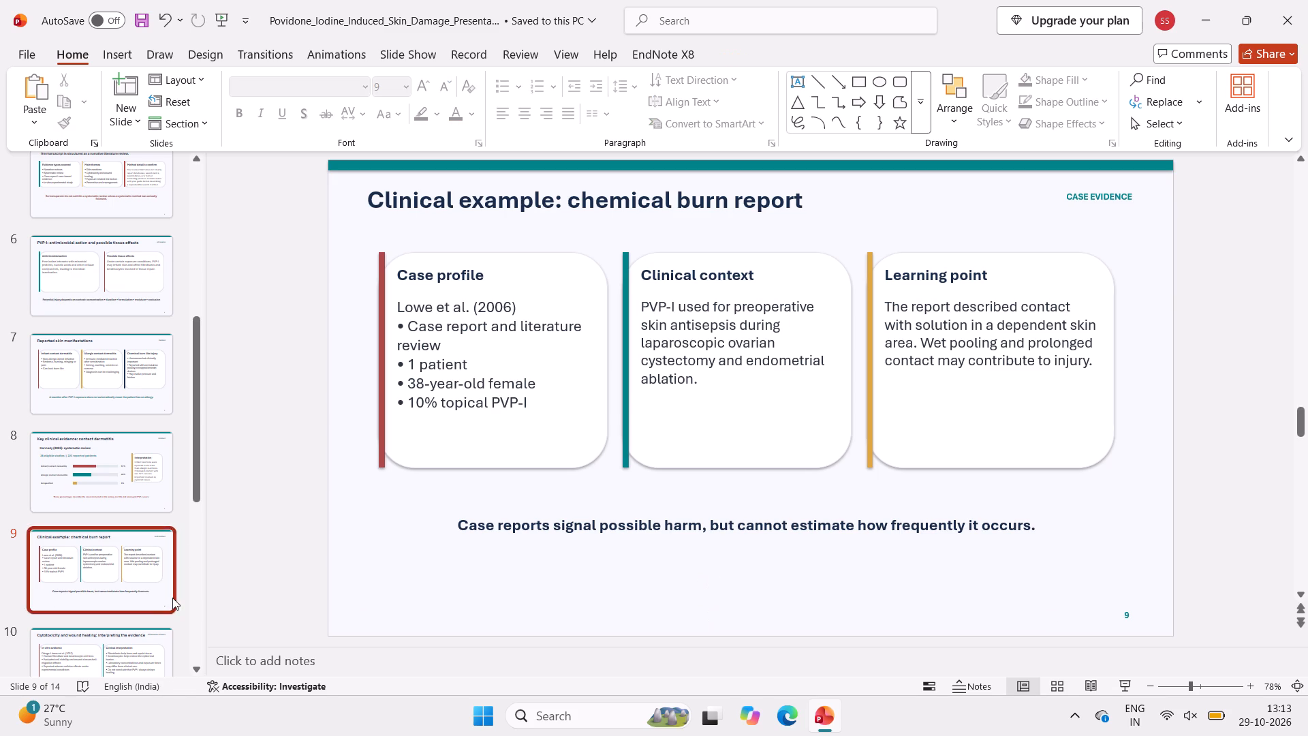
Delete the sources footer text box from slide 10, Cytotoxicity and wound healing: interpreting the evidence.
{"action": "left_click", "coordinate": [134, 647]}
{"action": "left_click", "coordinate": [443, 613]}
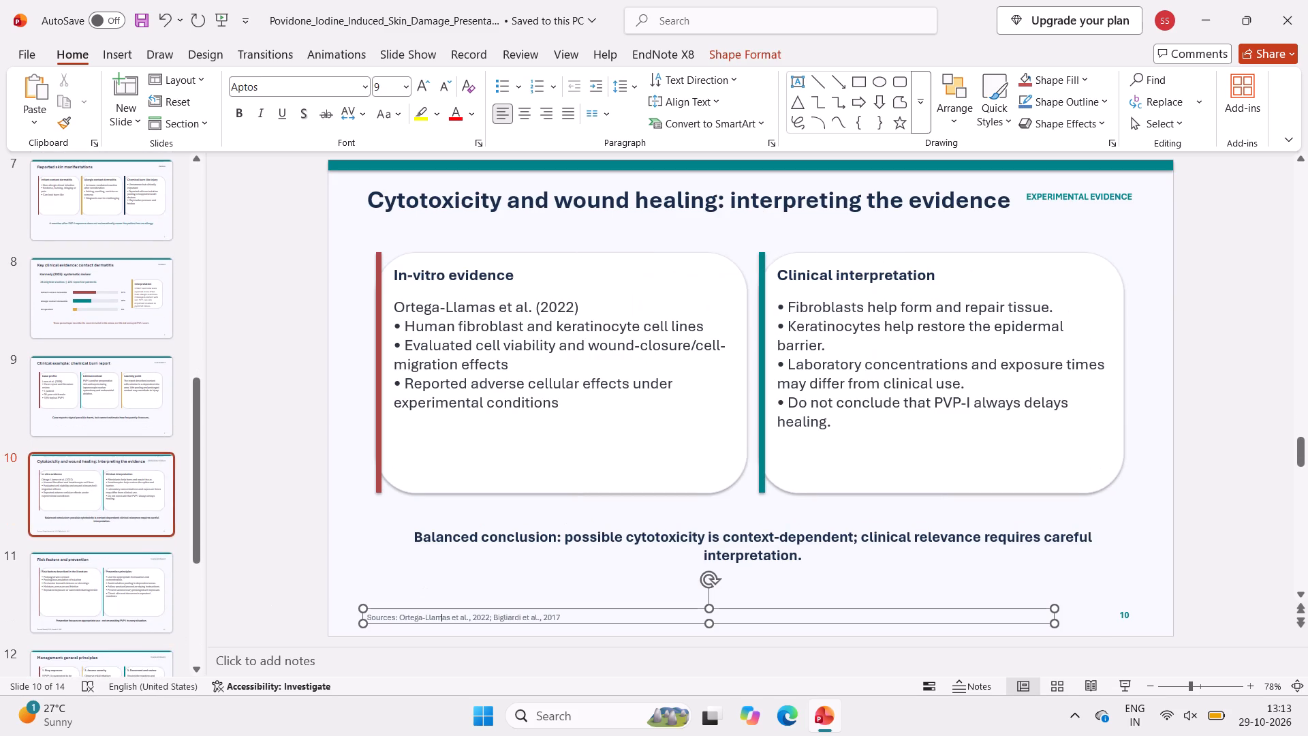
{"action": "left_click", "coordinate": [455, 604]}
{"action": "key", "text": "BackSpace"}
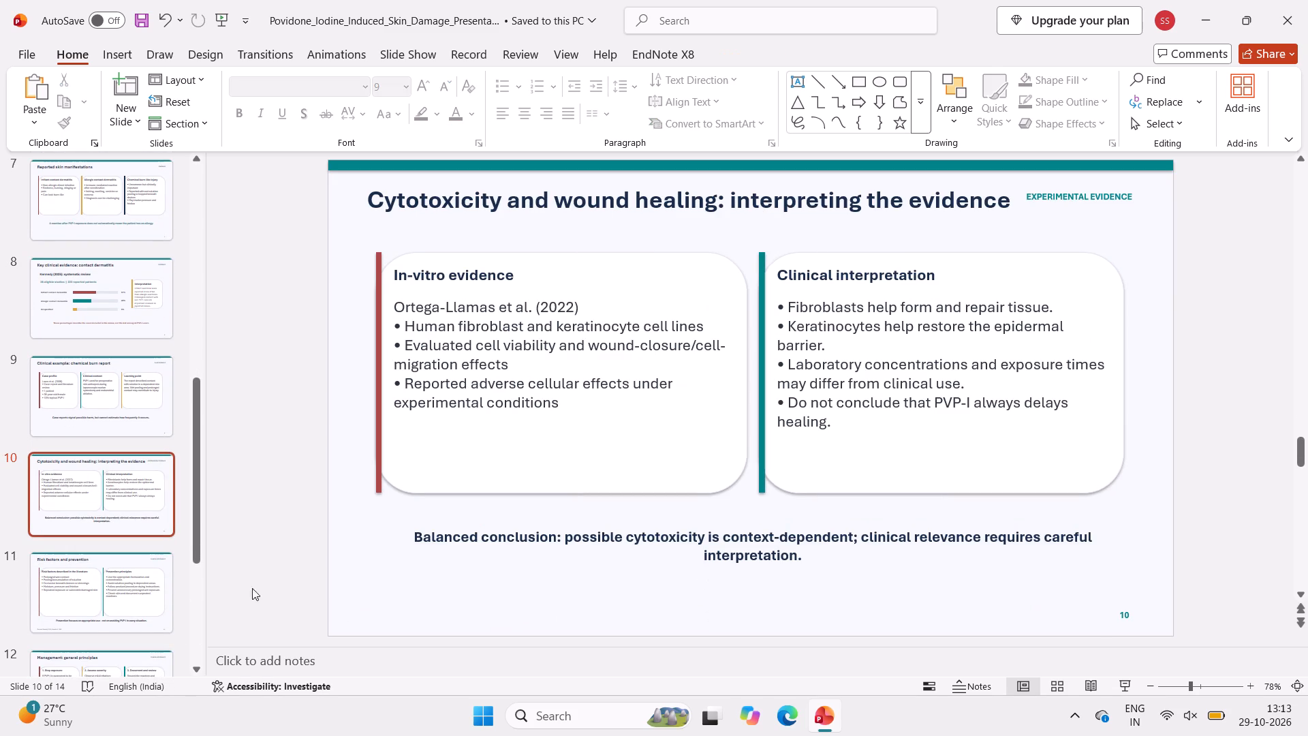
Delete the "Sources: Kennedy, 2025; Lowe et al., 2006" footer text box from slide 11, Risk factors and prevention.
{"action": "left_click", "coordinate": [149, 586]}
{"action": "left_click", "coordinate": [403, 622]}
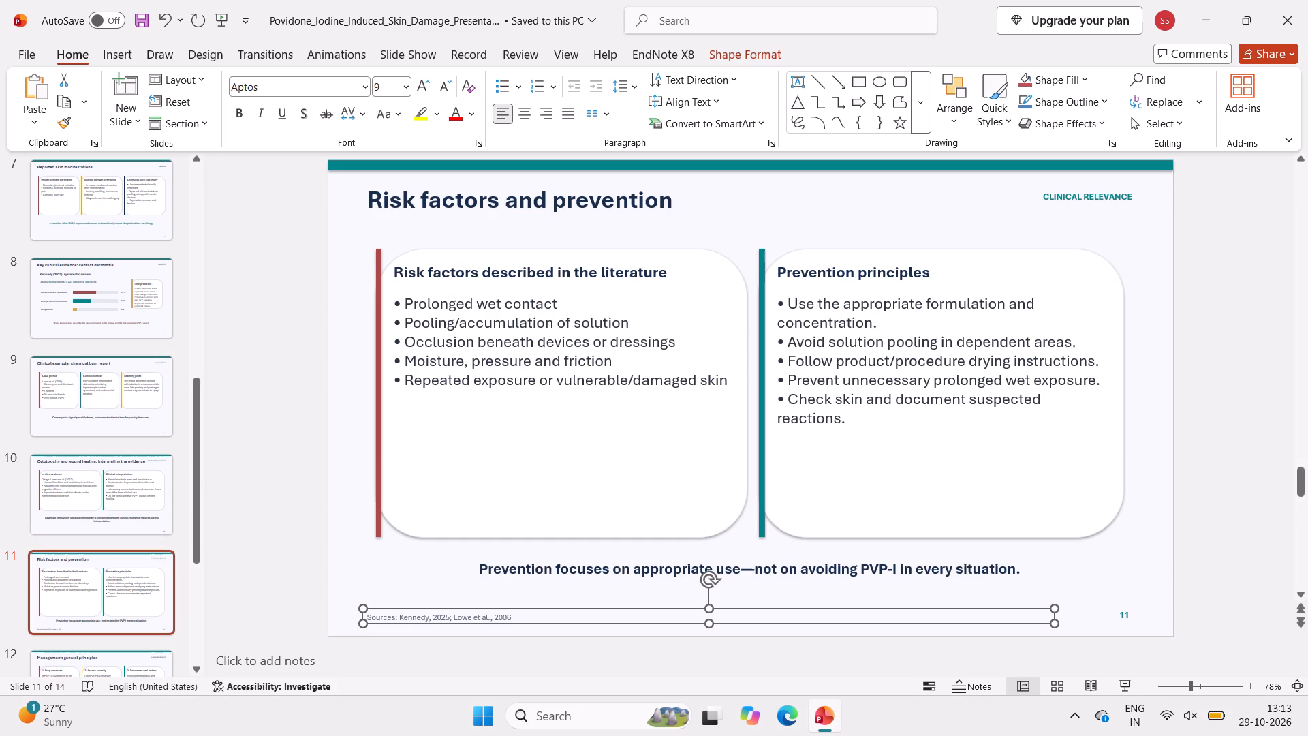
{"action": "left_click", "coordinate": [427, 609]}
{"action": "key", "text": "BackSpace"}
Delete the "Source: Review manuscript; Kennedy, 2025" footer text box from slide 12, Management: general principles.
{"action": "scroll", "coordinate": [109, 533], "scroll_direction": "down", "scroll_amount": 1}
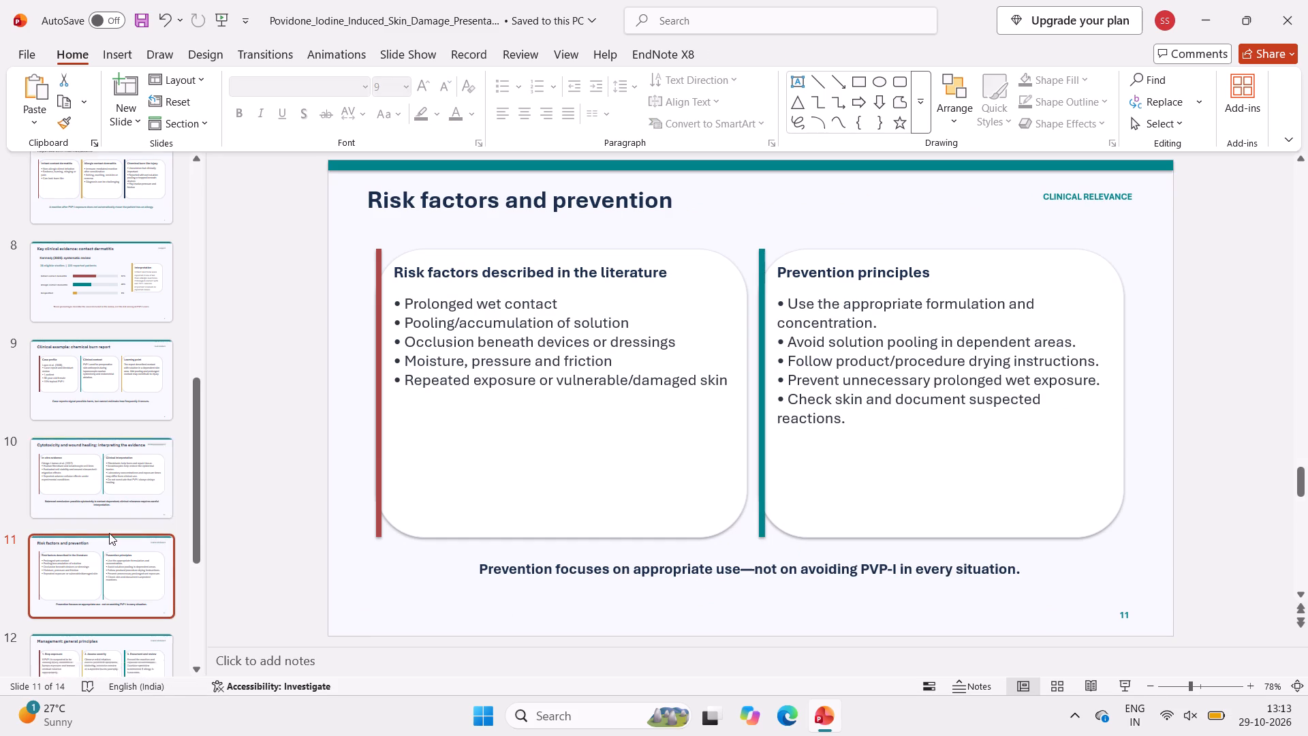
{"action": "scroll", "coordinate": [109, 533], "scroll_direction": "down", "scroll_amount": 1}
{"action": "left_click", "coordinate": [122, 458]}
{"action": "left_click_drag", "start_coordinate": [396, 619], "coordinate": [416, 609]}
{"action": "left_click", "coordinate": [416, 609]}
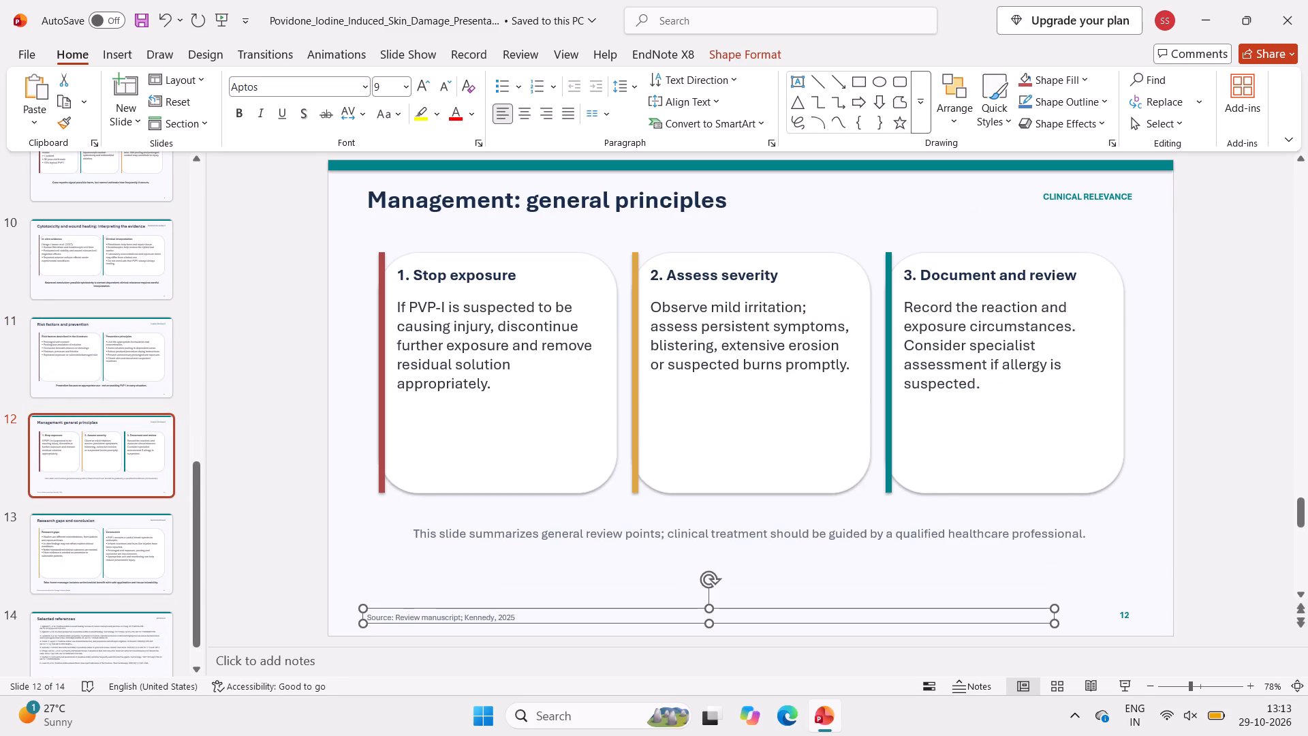
{"action": "left_click", "coordinate": [431, 608]}
{"action": "key", "text": "BackSpace"}
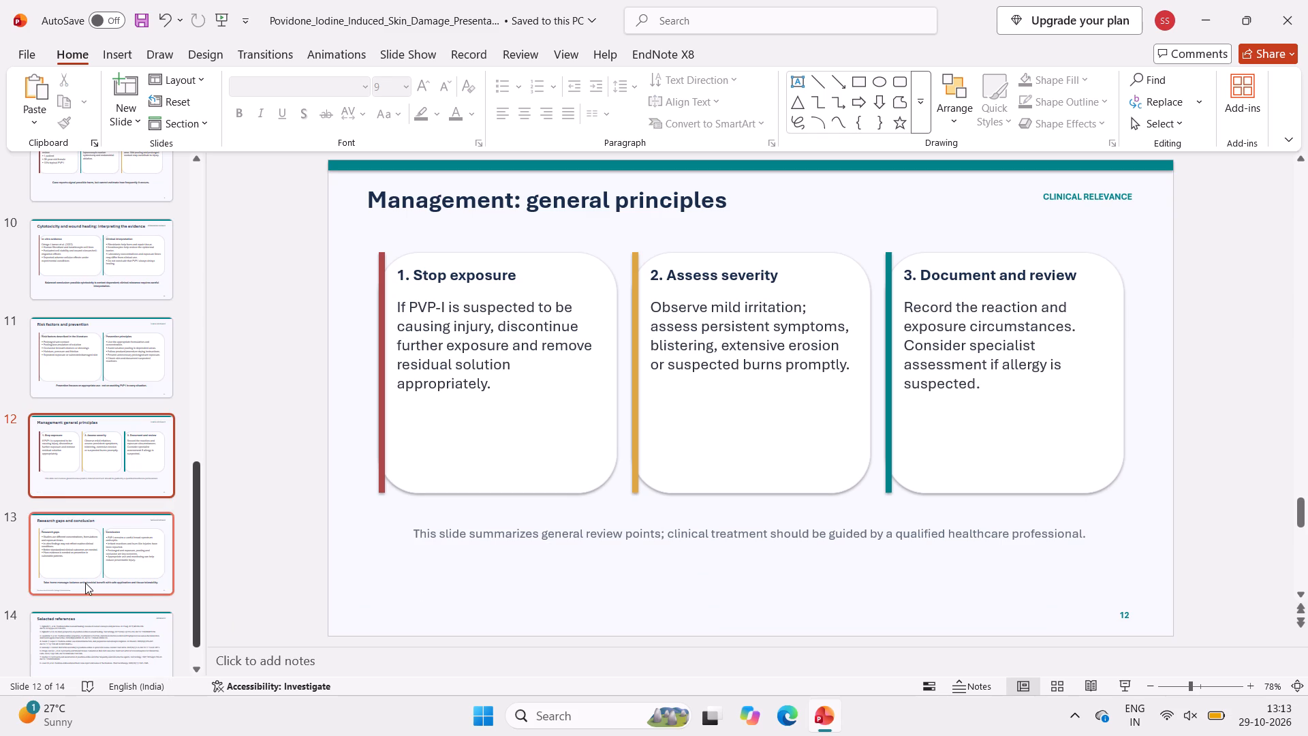
Delete the "Povidone-Iodine Induced Skin Damage | Literature Review" footer text box from slide 13, Research gaps and conclusion.
{"action": "left_click", "coordinate": [85, 583]}
{"action": "left_click", "coordinate": [393, 615]}
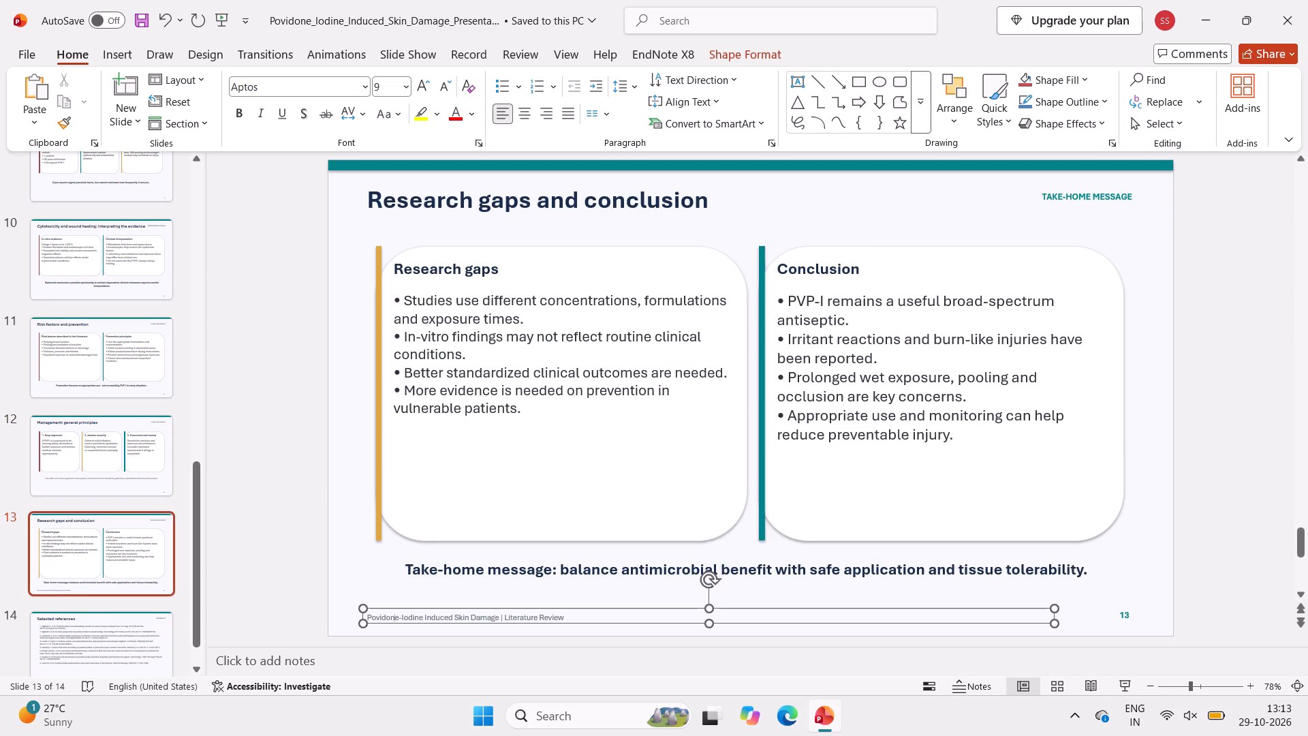
{"action": "left_click", "coordinate": [418, 608]}
{"action": "key", "text": "BackSpace"}
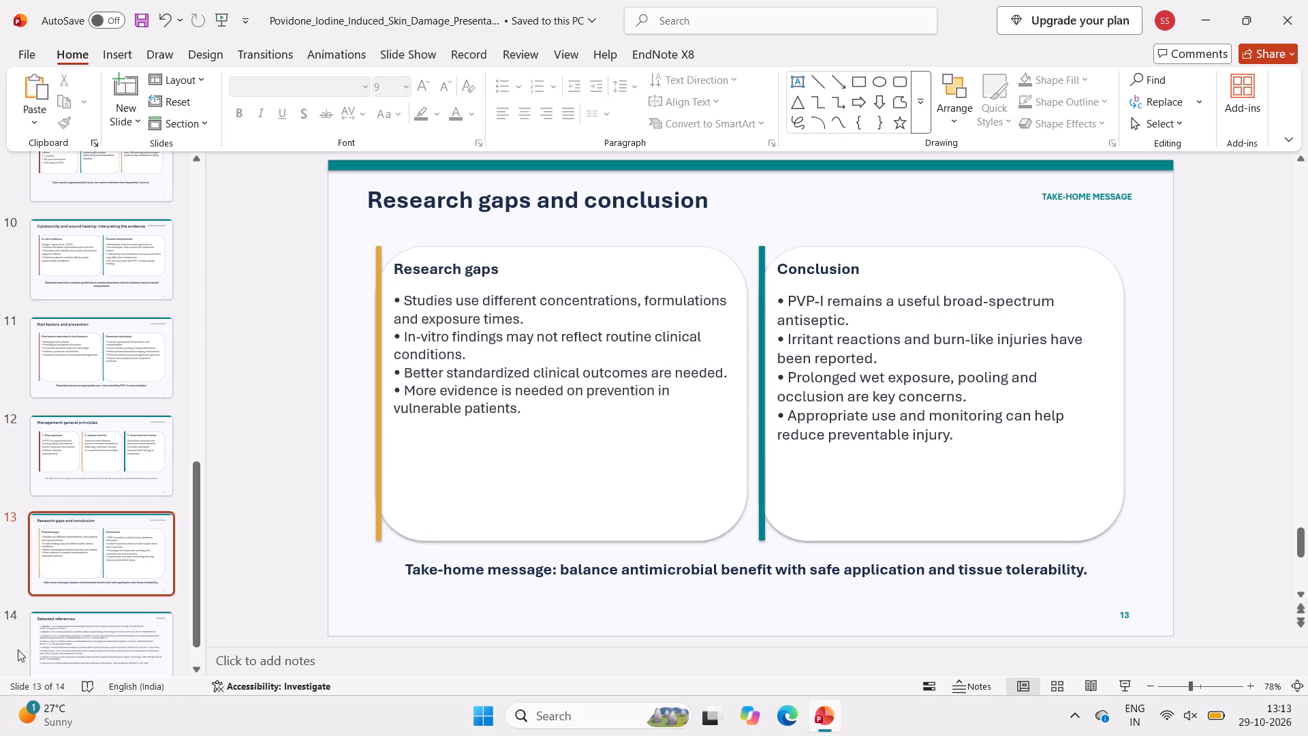
Delete the "Povidone-Iodine Induced Skin Damage | Literature Review" footer text box from slide 14, Selected references.
{"action": "left_click", "coordinate": [72, 626]}
{"action": "left_click", "coordinate": [379, 611]}
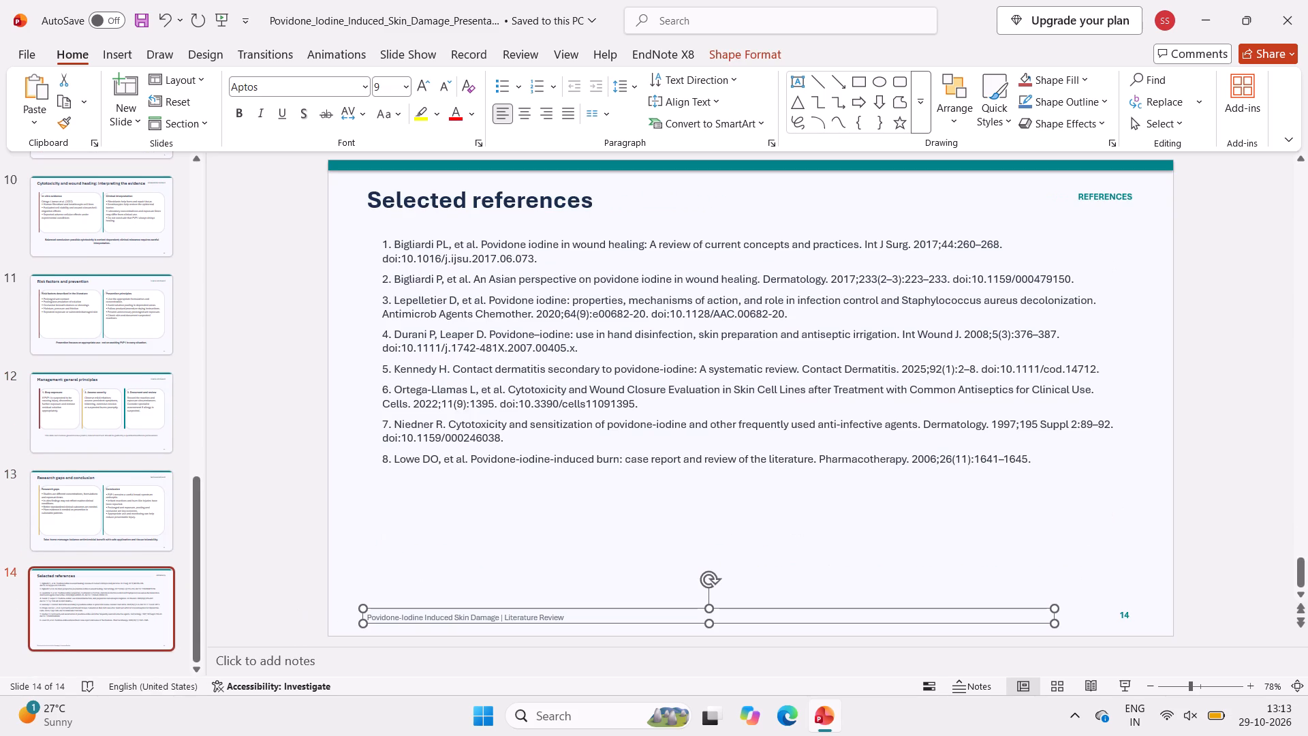
{"action": "left_click", "coordinate": [418, 604]}
{"action": "key", "text": "BackSpace"}
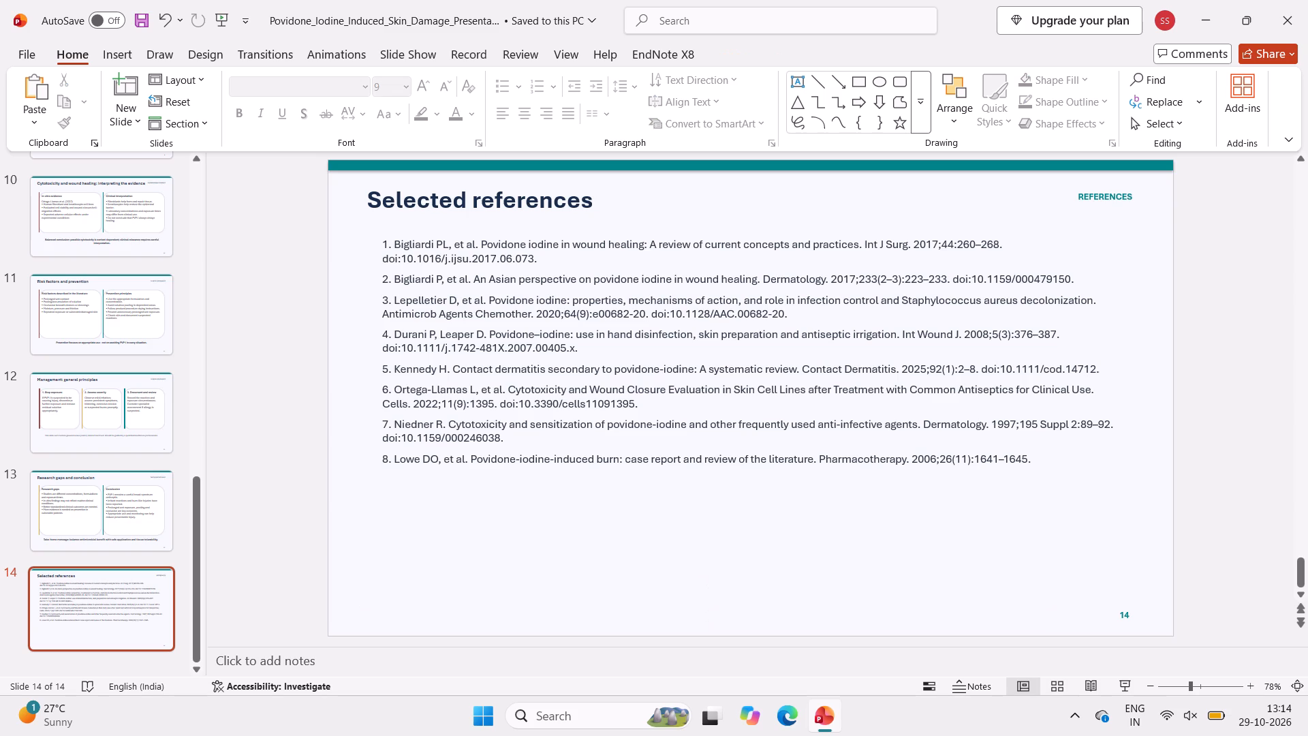
Delete the "Literature review presentation" footer text box from the title slide, slide 1.
{"action": "scroll", "coordinate": [176, 339], "scroll_direction": "up", "scroll_amount": 9}
{"action": "left_click", "coordinate": [126, 235]}
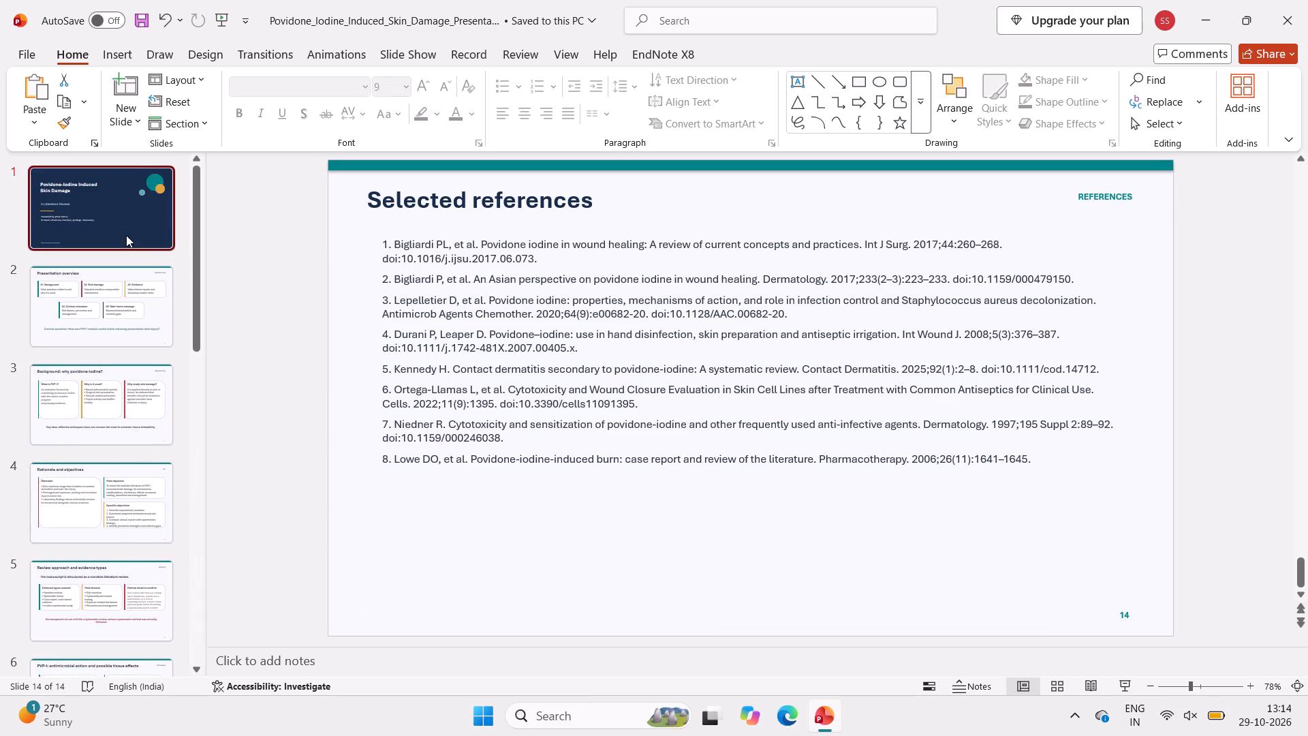
{"action": "left_click", "coordinate": [112, 312]}
{"action": "left_click", "coordinate": [113, 234]}
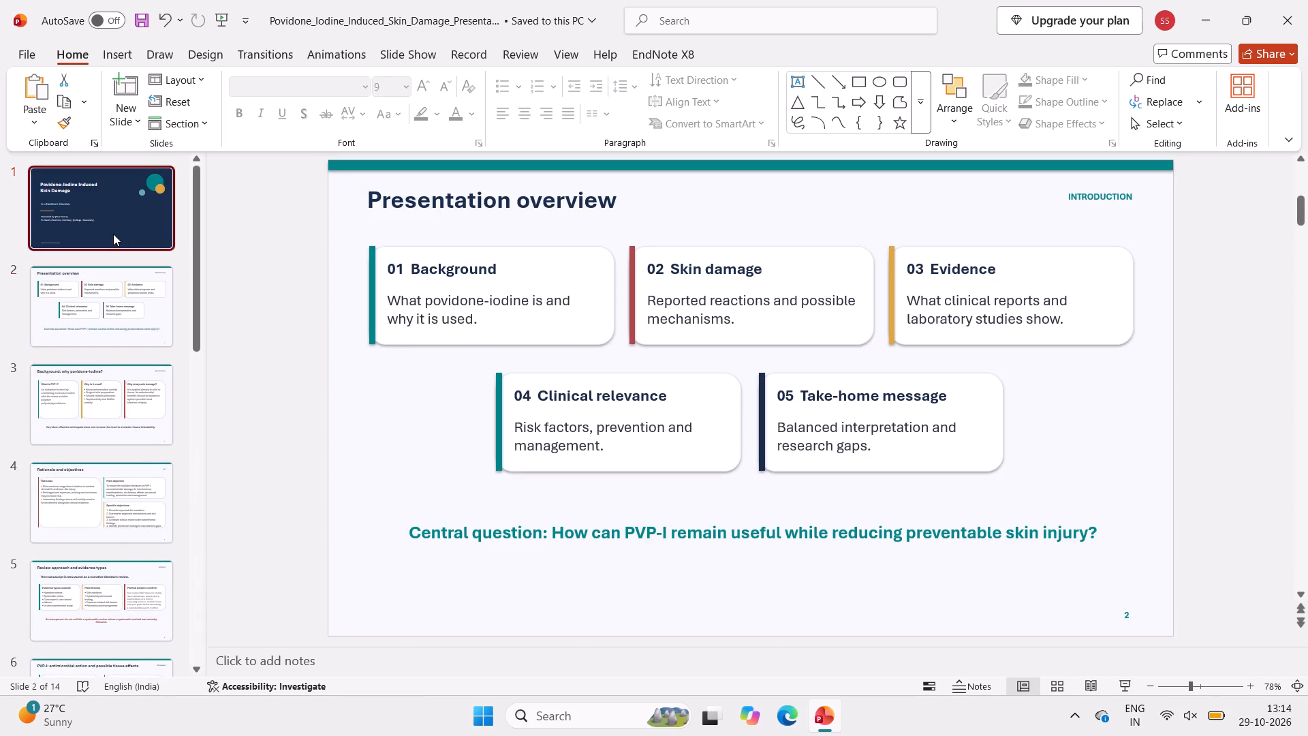
{"action": "left_click", "coordinate": [424, 603]}
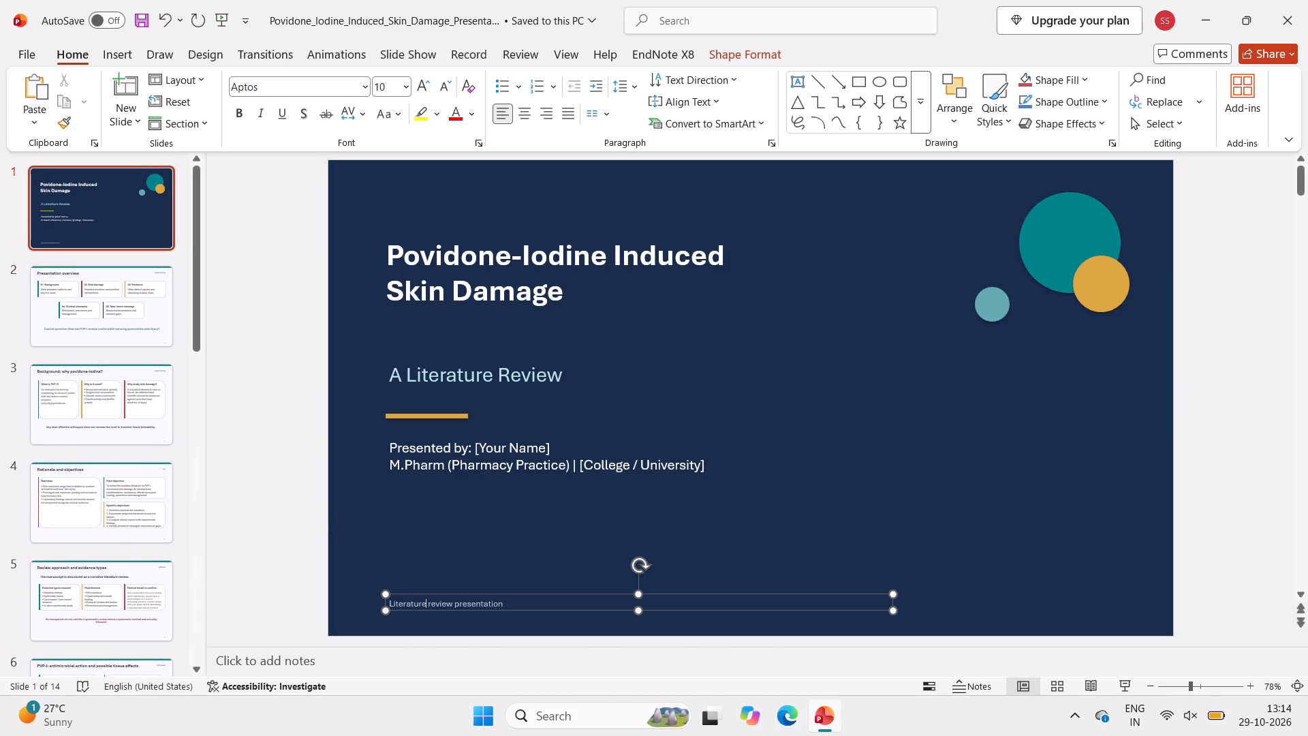
{"action": "left_click", "coordinate": [452, 595]}
{"action": "key", "text": "BackSpace"}
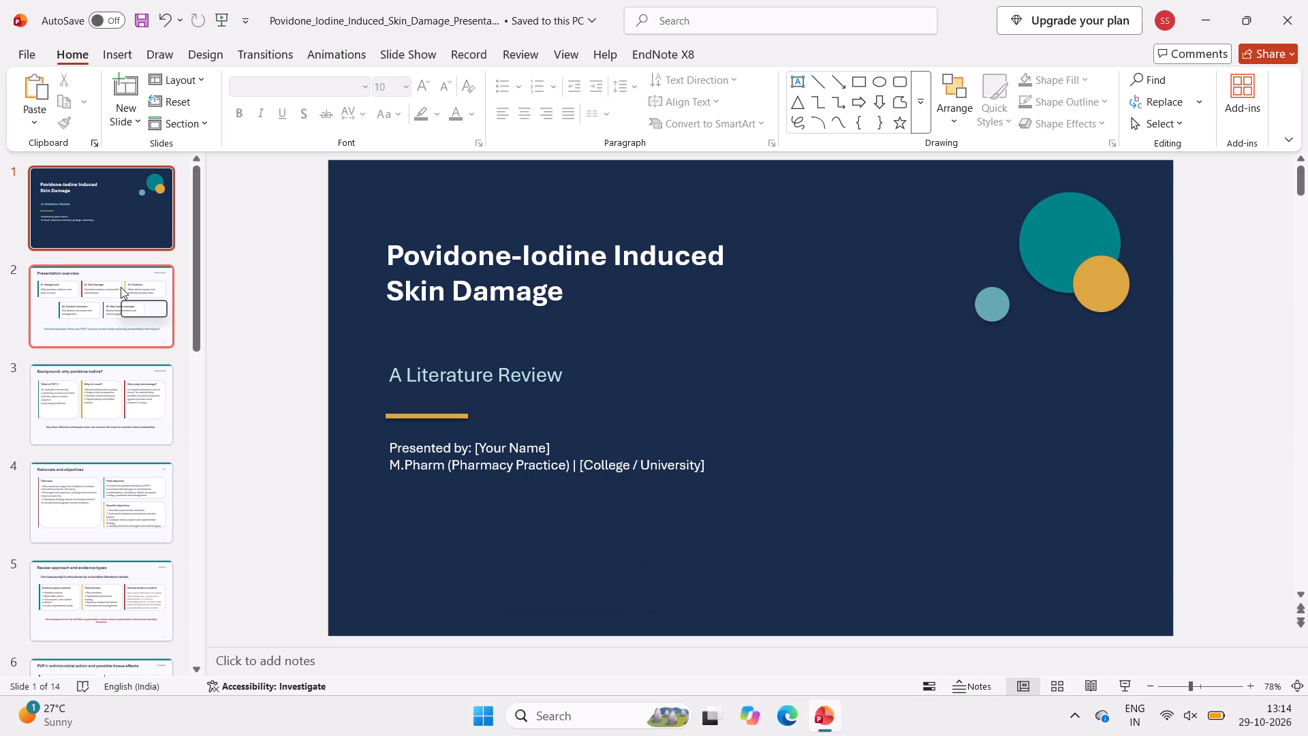
Go to slide 2, Presentation overview.
{"action": "left_click", "coordinate": [121, 287]}
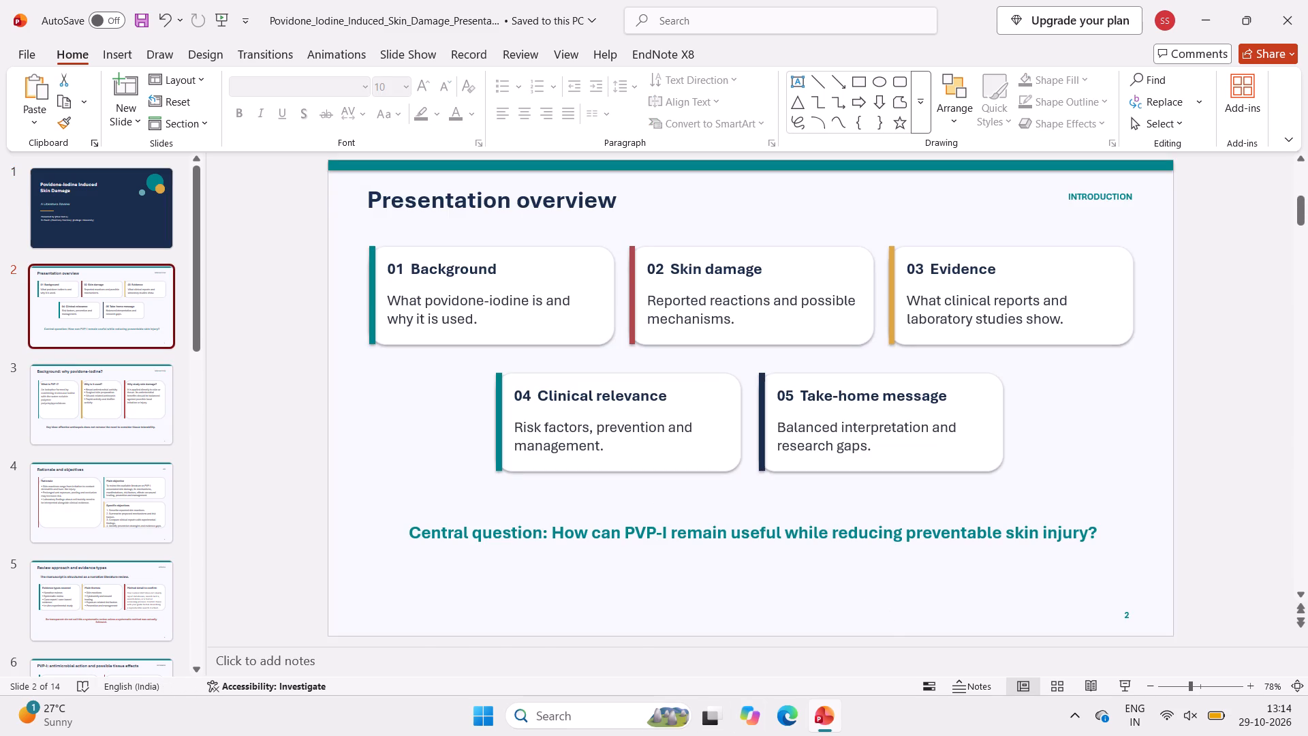
Open the Windows search to switch from the presentation to another app.
{"action": "left_click", "coordinate": [605, 708]}
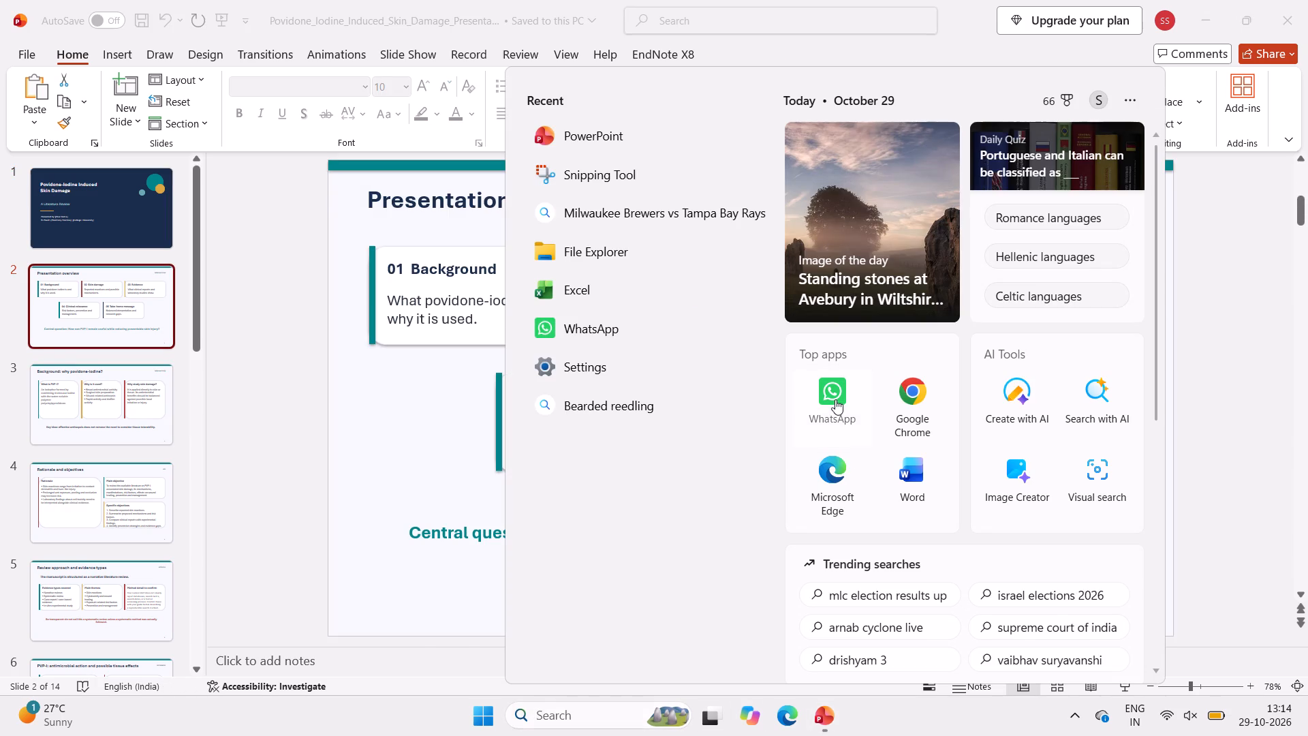
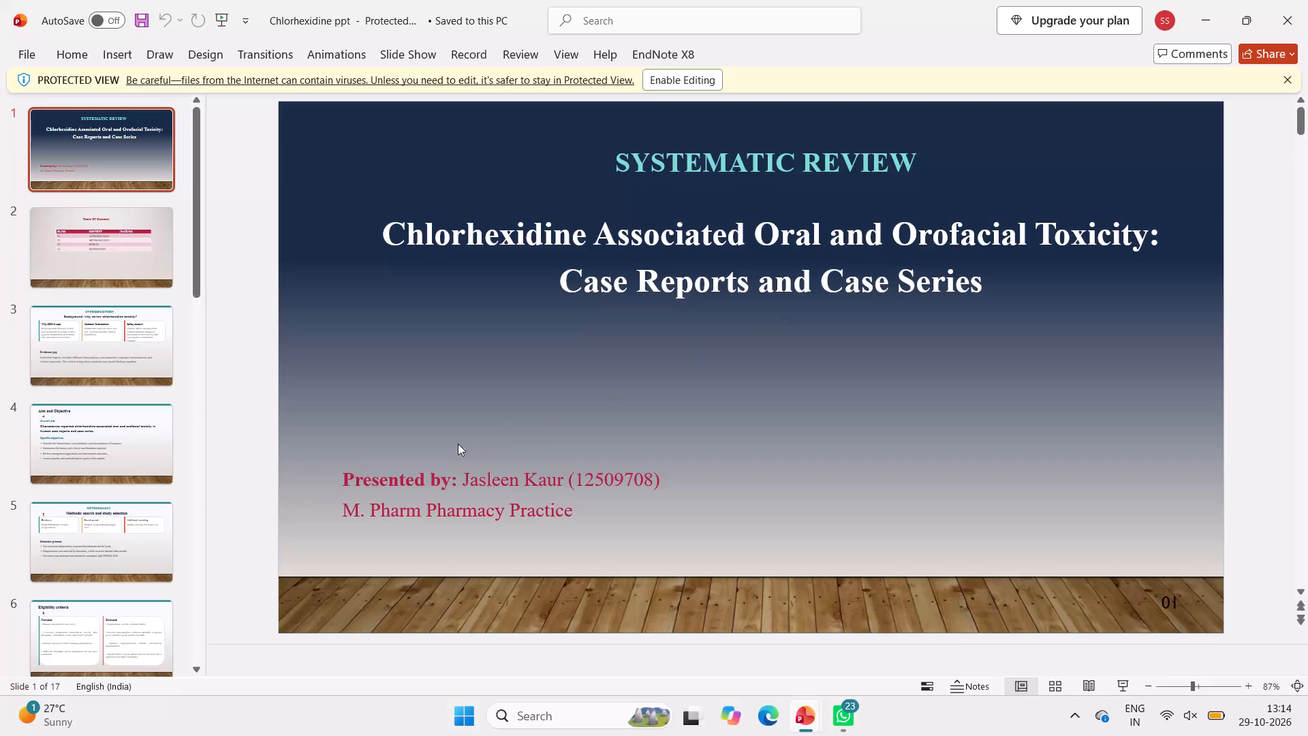
Snap the Chlorhexidine ppt presentation window to the left half of the desktop.
{"action": "left_click", "coordinate": [437, 496]}
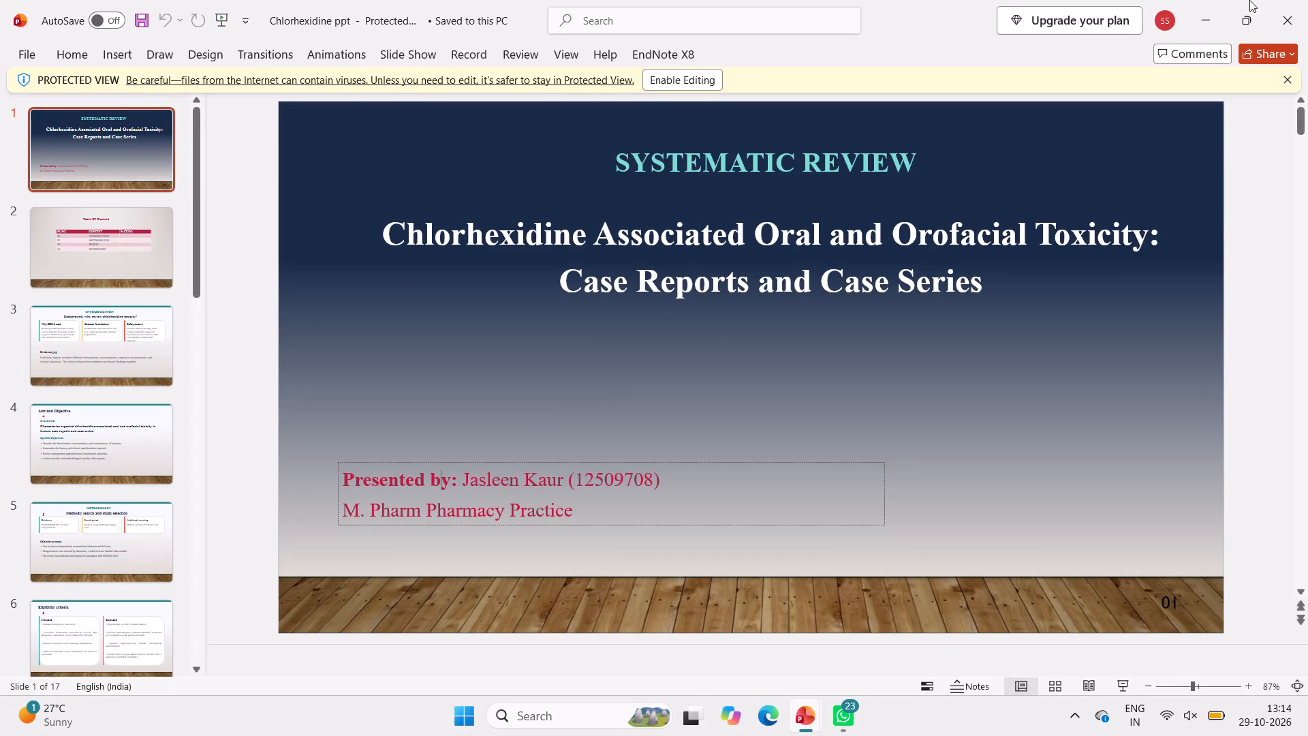
{"action": "left_click", "coordinate": [1140, 149]}
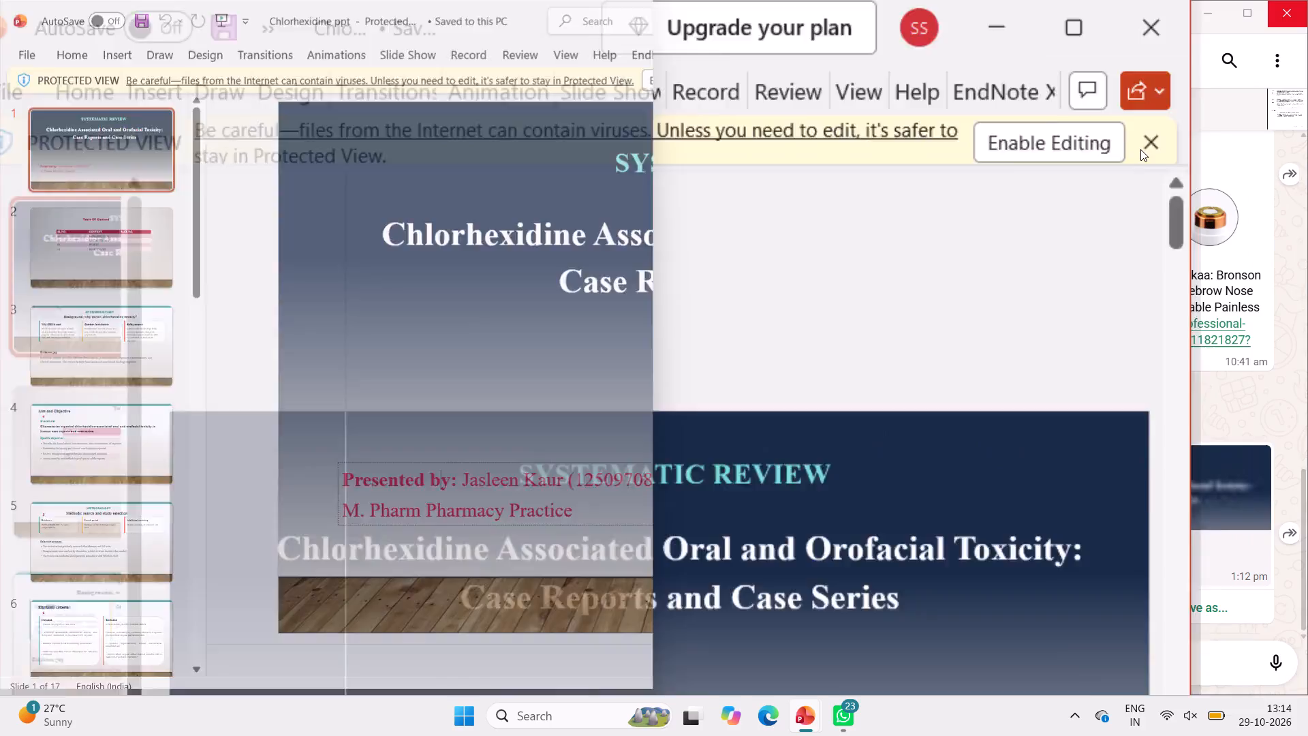
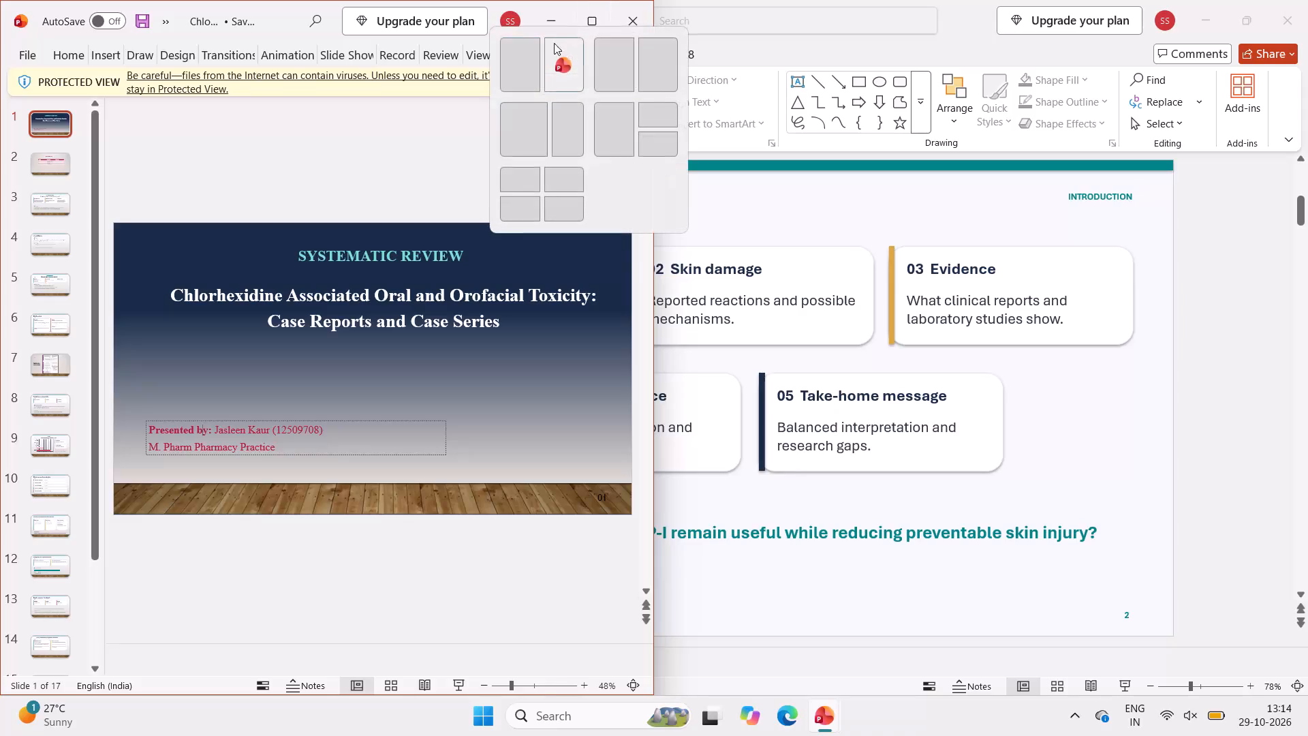
Arrange the Chlorhexidine and Povidone-Iodine presentations side by side, each filling half of the screen.
{"action": "left_click", "coordinate": [538, 59]}
Return the Povidone-Iodine presentation to its title slide, slide 1, for comparison with the Chlorhexidine title slide.
{"action": "scroll", "coordinate": [862, 305], "scroll_direction": "up", "scroll_amount": 2}
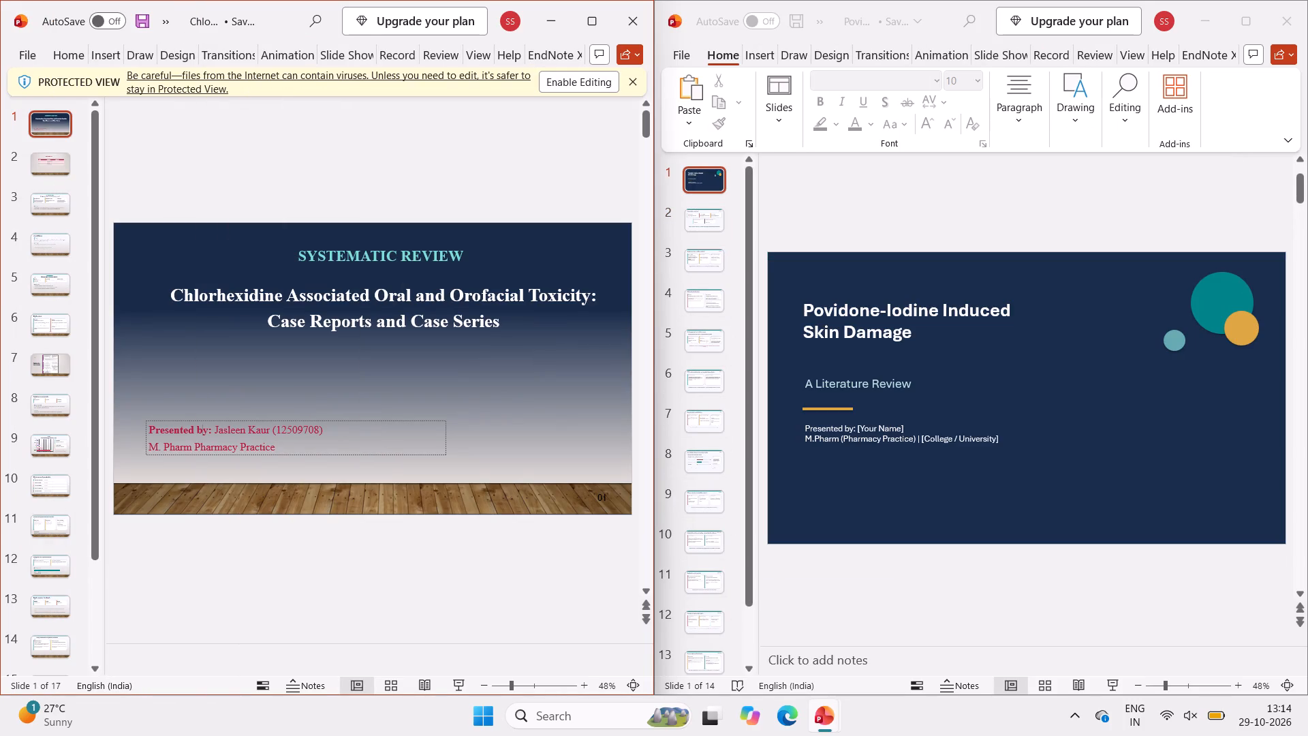
{"action": "scroll", "coordinate": [862, 305], "scroll_direction": "up", "scroll_amount": 1}
{"action": "left_click", "coordinate": [875, 324]}
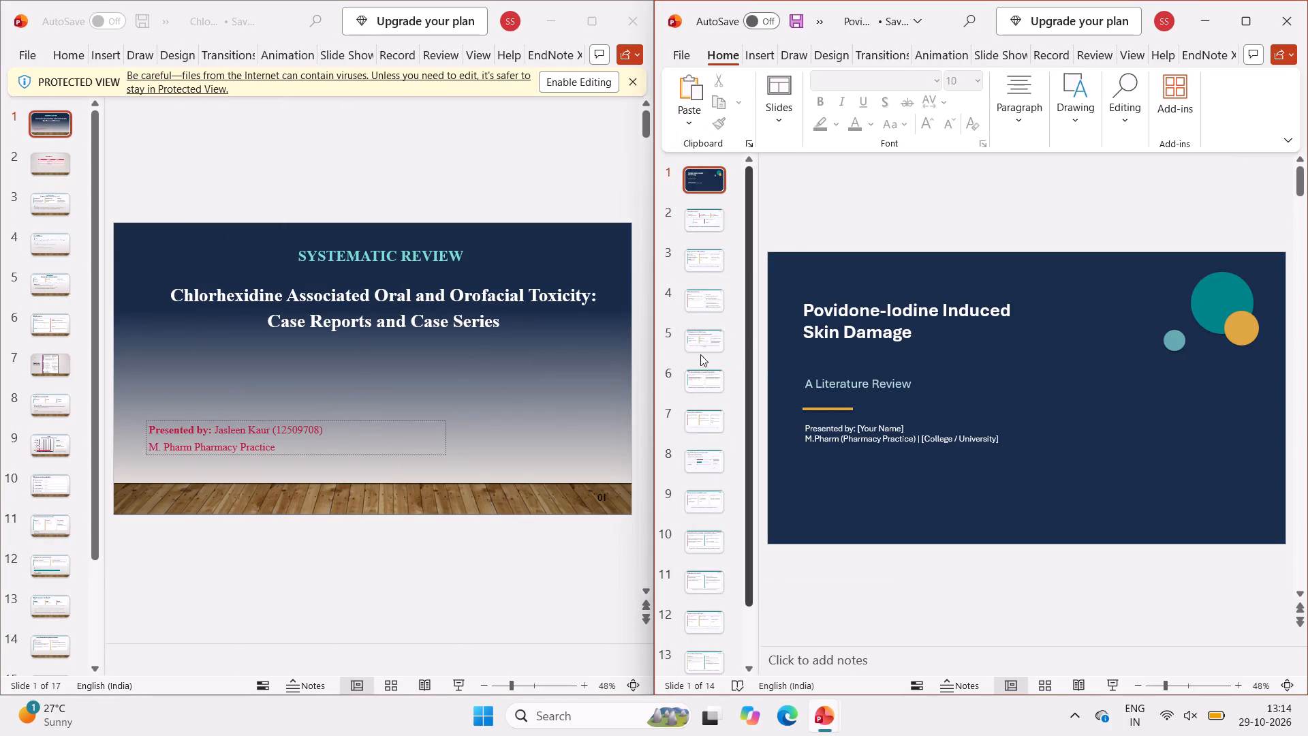
{"action": "left_click", "coordinate": [480, 246]}
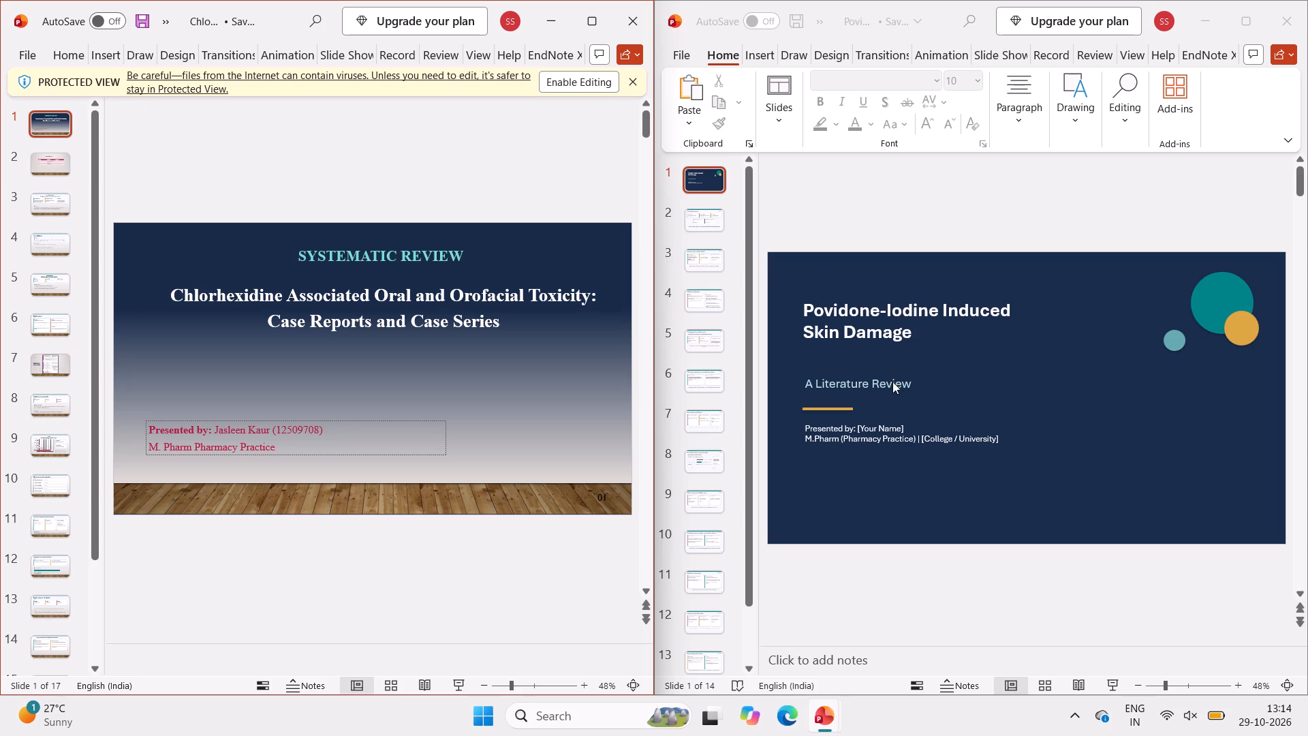
Select the "A Literature Review" subtitle text box on the Povidone-Iodine title slide.
{"action": "left_click", "coordinate": [892, 382]}
{"action": "double_click", "coordinate": [892, 382]}
{"action": "left_click", "coordinate": [926, 378]}
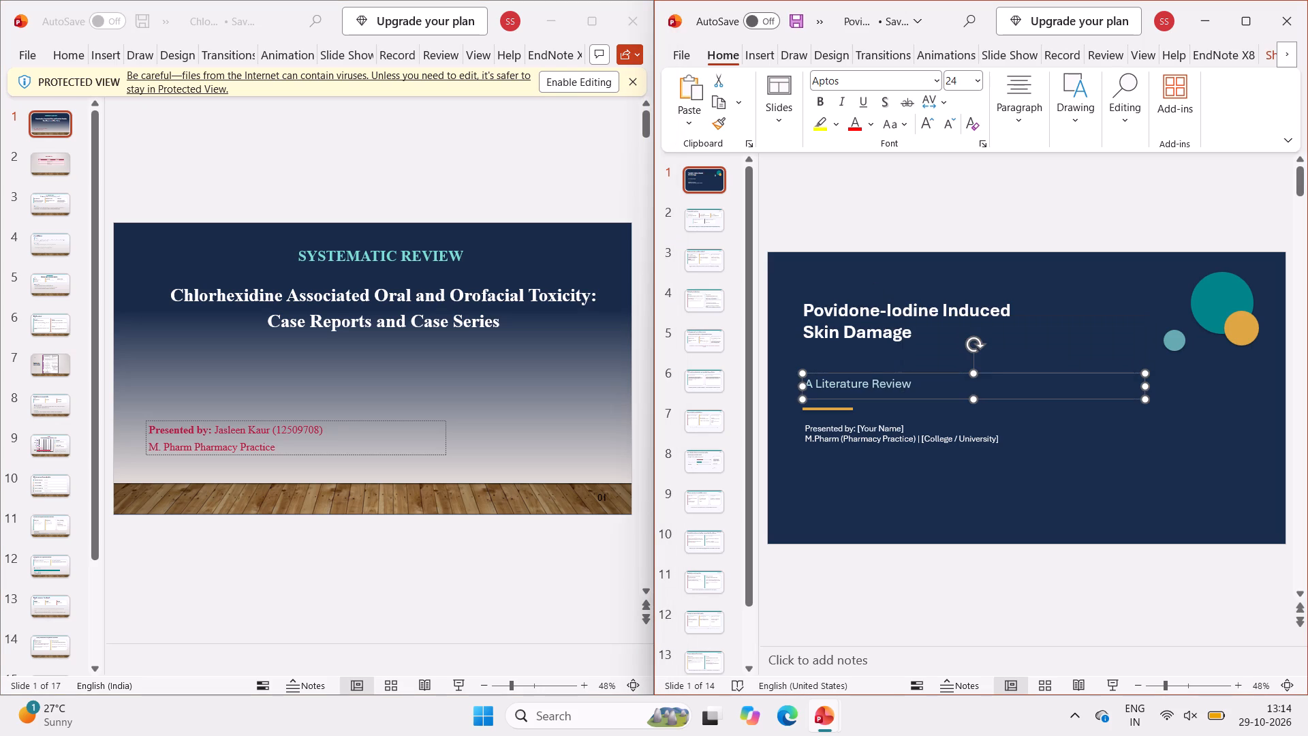
Place the "A Literature Review" subtitle above the title on slide 1, extend its box leftward, and shift the title slightly down and right.
{"action": "left_click_drag", "start_coordinate": [931, 373], "coordinate": [959, 286]}
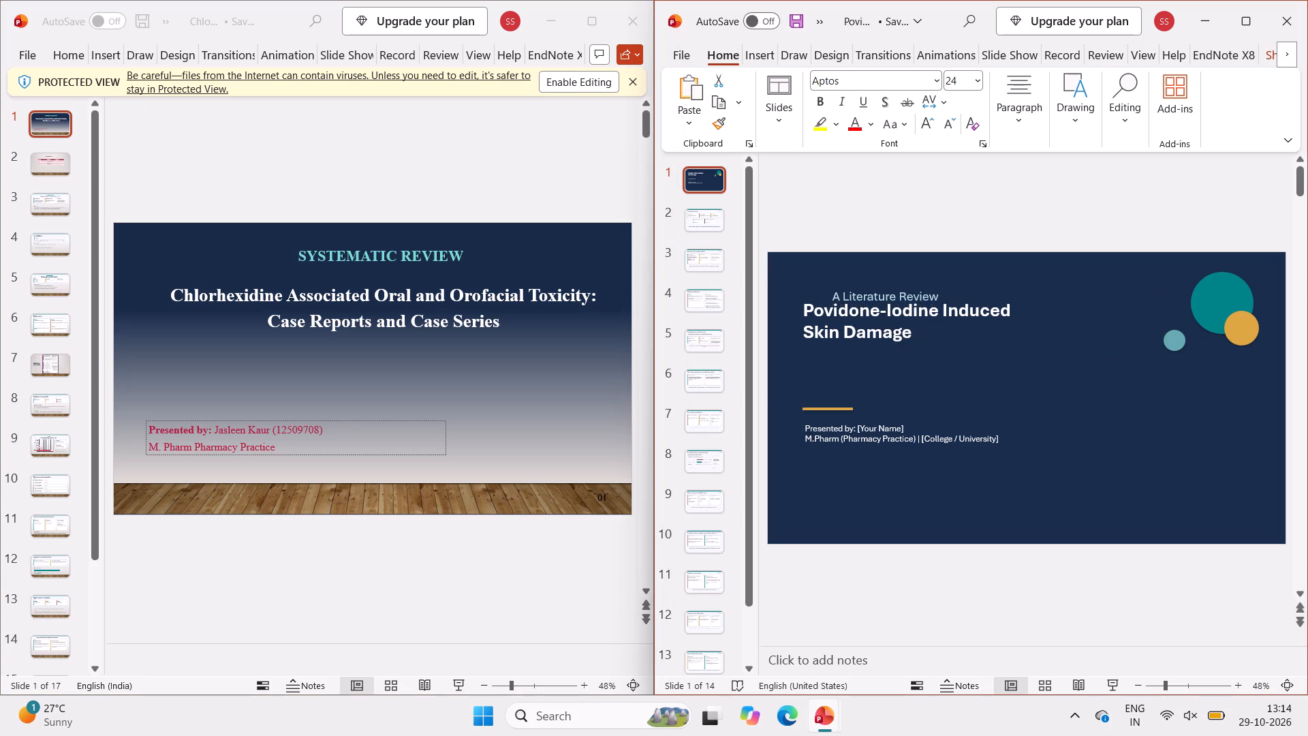
{"action": "left_click_drag", "start_coordinate": [959, 286], "coordinate": [1049, 269]}
{"action": "left_click", "coordinate": [893, 320]}
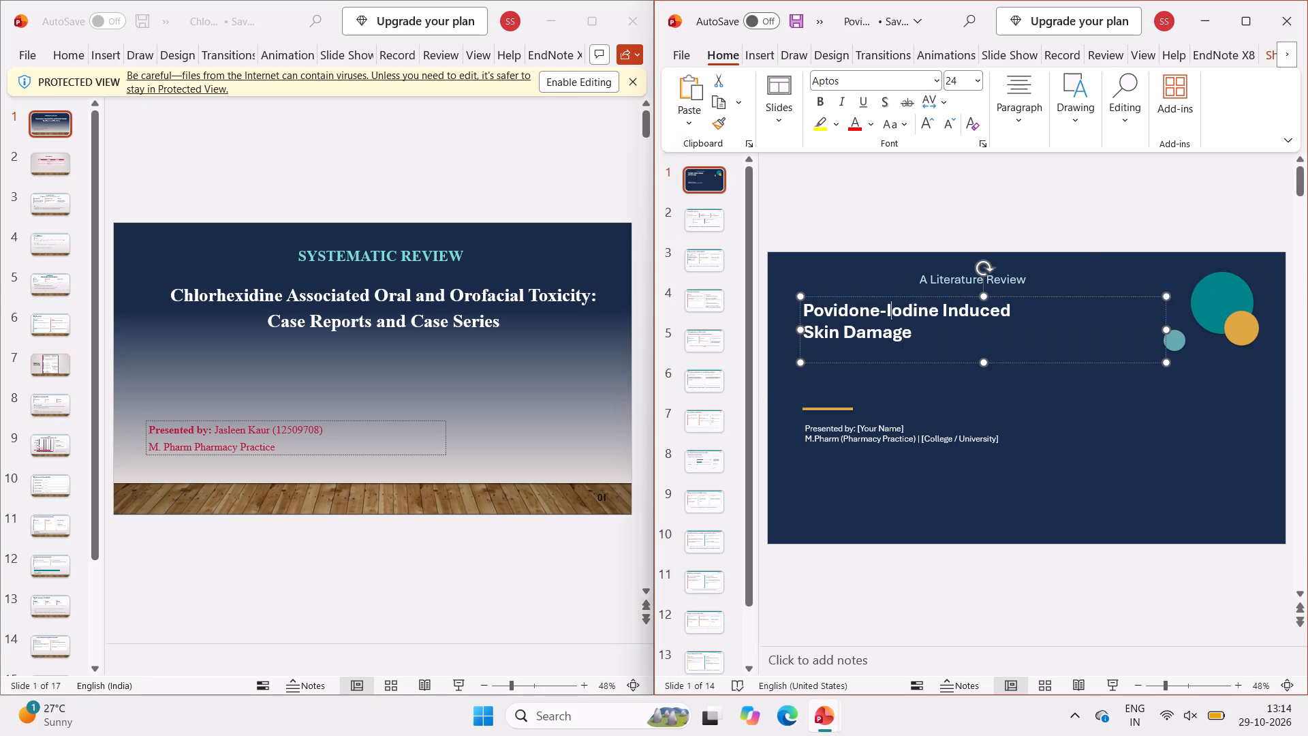
{"action": "left_click_drag", "start_coordinate": [867, 298], "coordinate": [878, 319]}
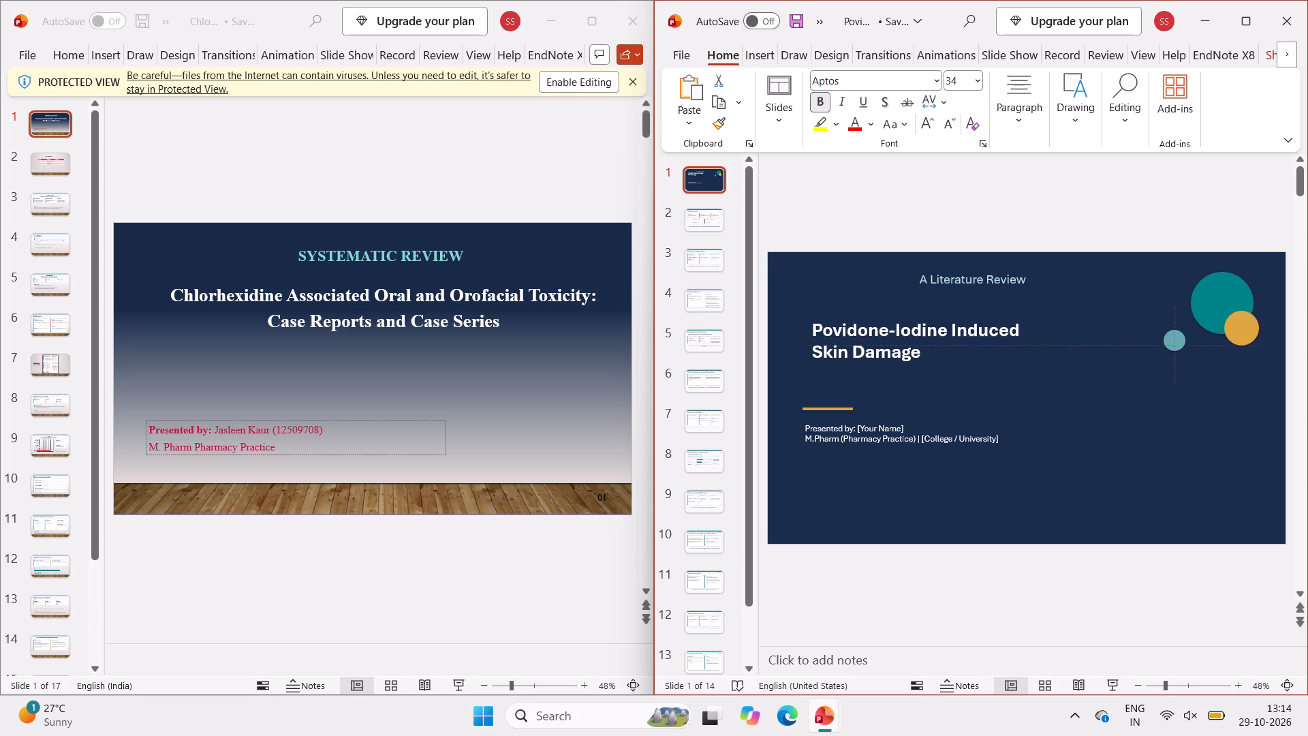
{"action": "left_click_drag", "start_coordinate": [878, 319], "coordinate": [878, 320]}
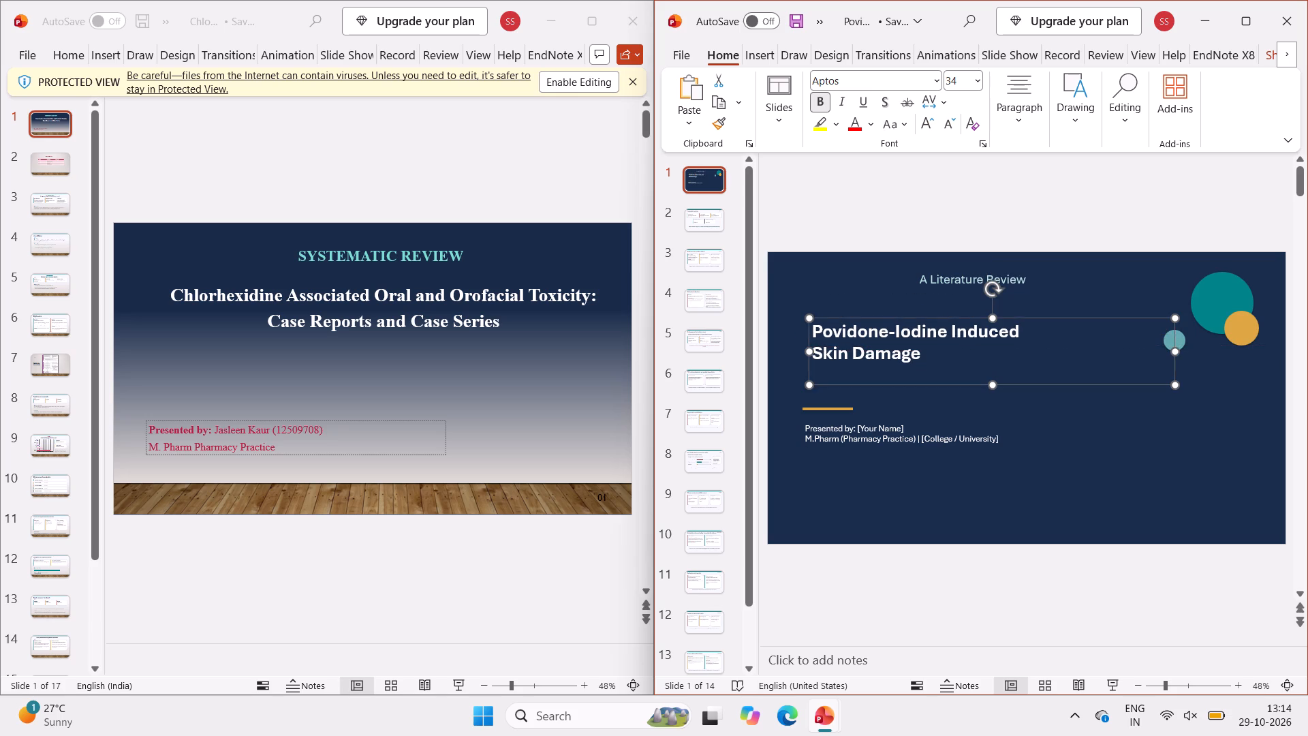
{"action": "left_click", "coordinate": [952, 279]}
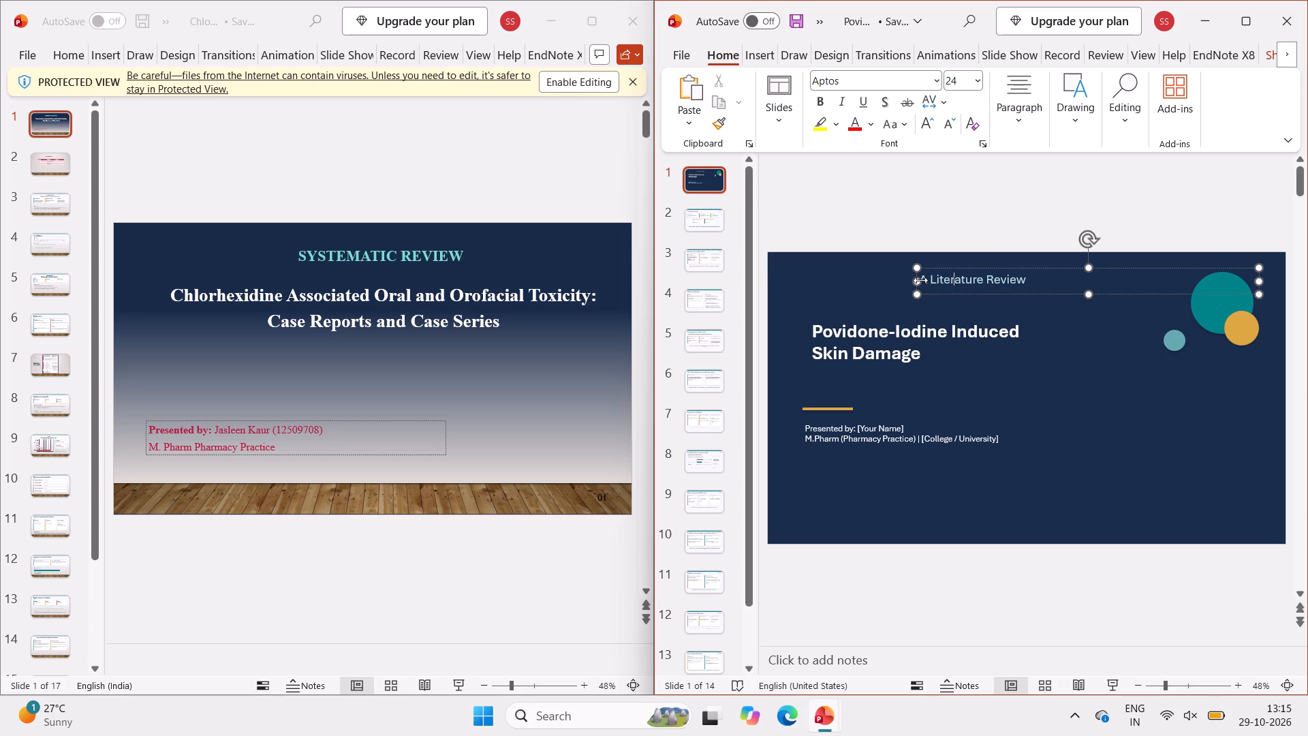
{"action": "left_click_drag", "start_coordinate": [920, 280], "coordinate": [873, 282]}
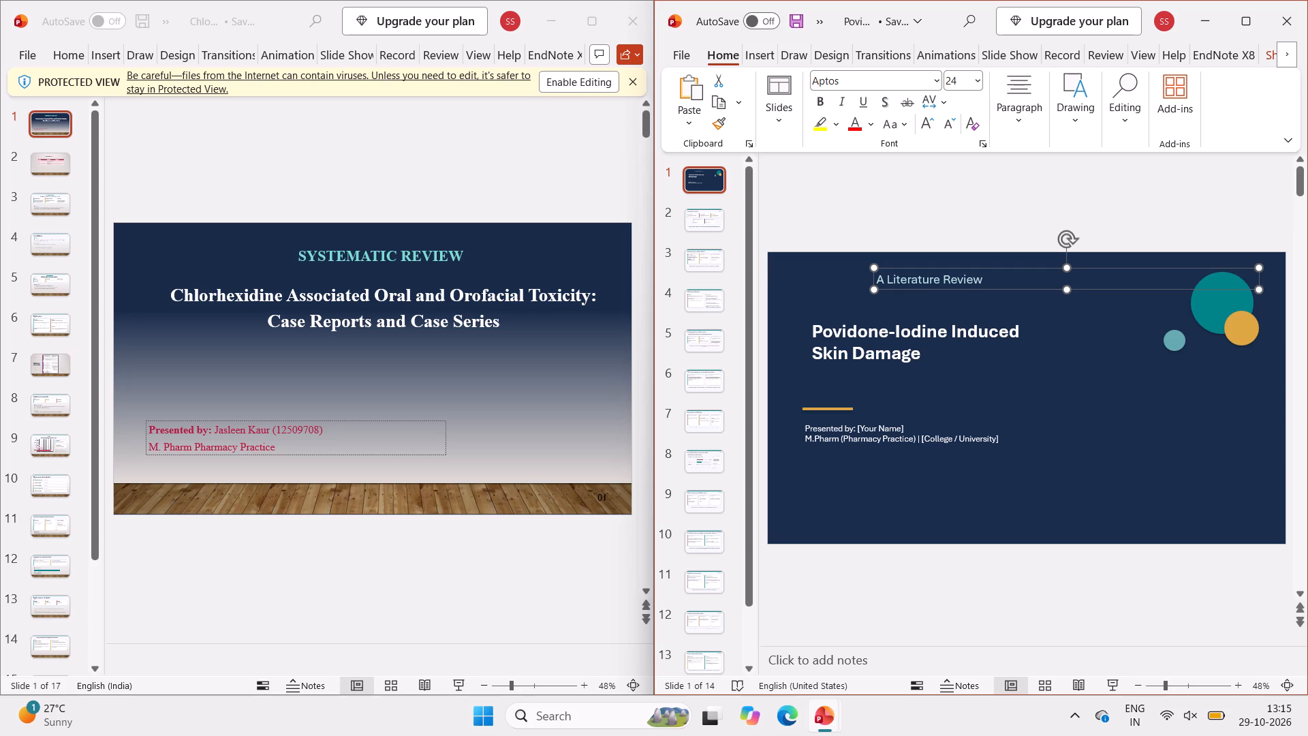
{"action": "left_click_drag", "start_coordinate": [997, 290], "coordinate": [1052, 290]}
Delete the three decorative circles (teal, orange and light teal) from slide 1.
{"action": "left_click", "coordinate": [1219, 328]}
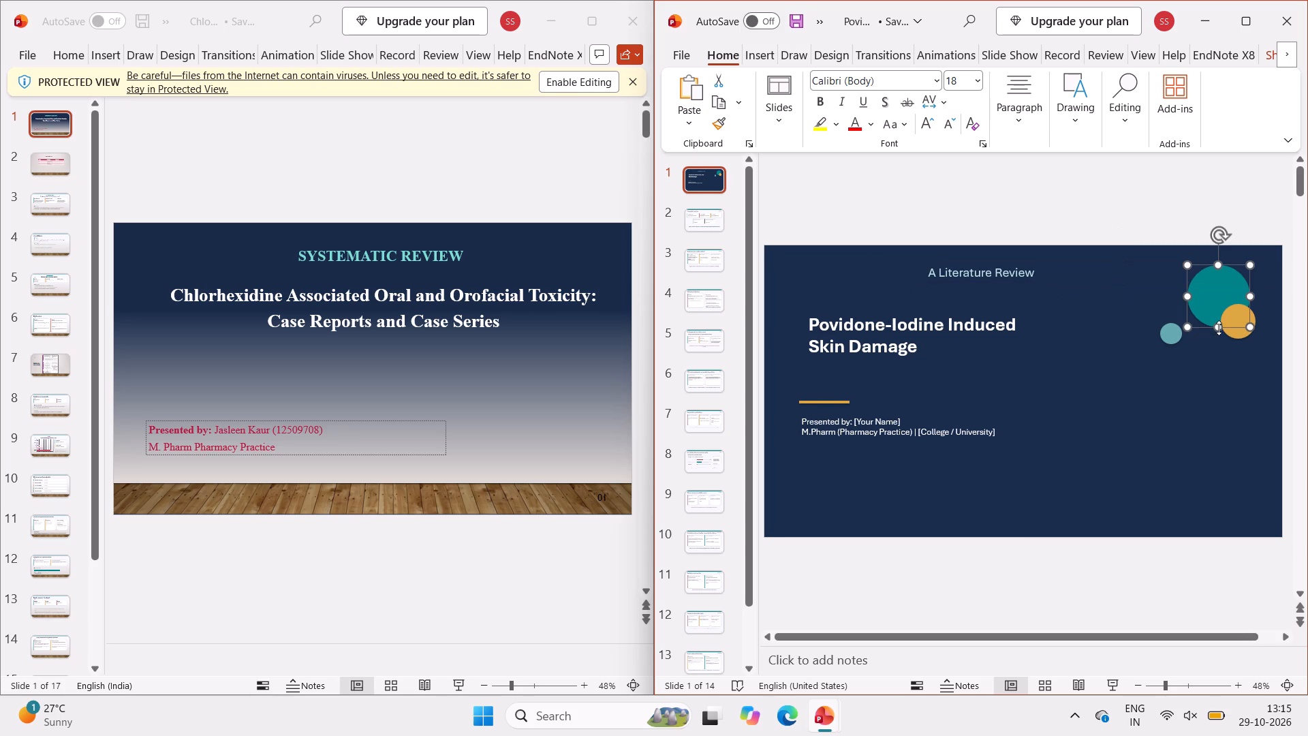
{"action": "key", "text": "BackSpace"}
{"action": "left_click", "coordinate": [1239, 321]}
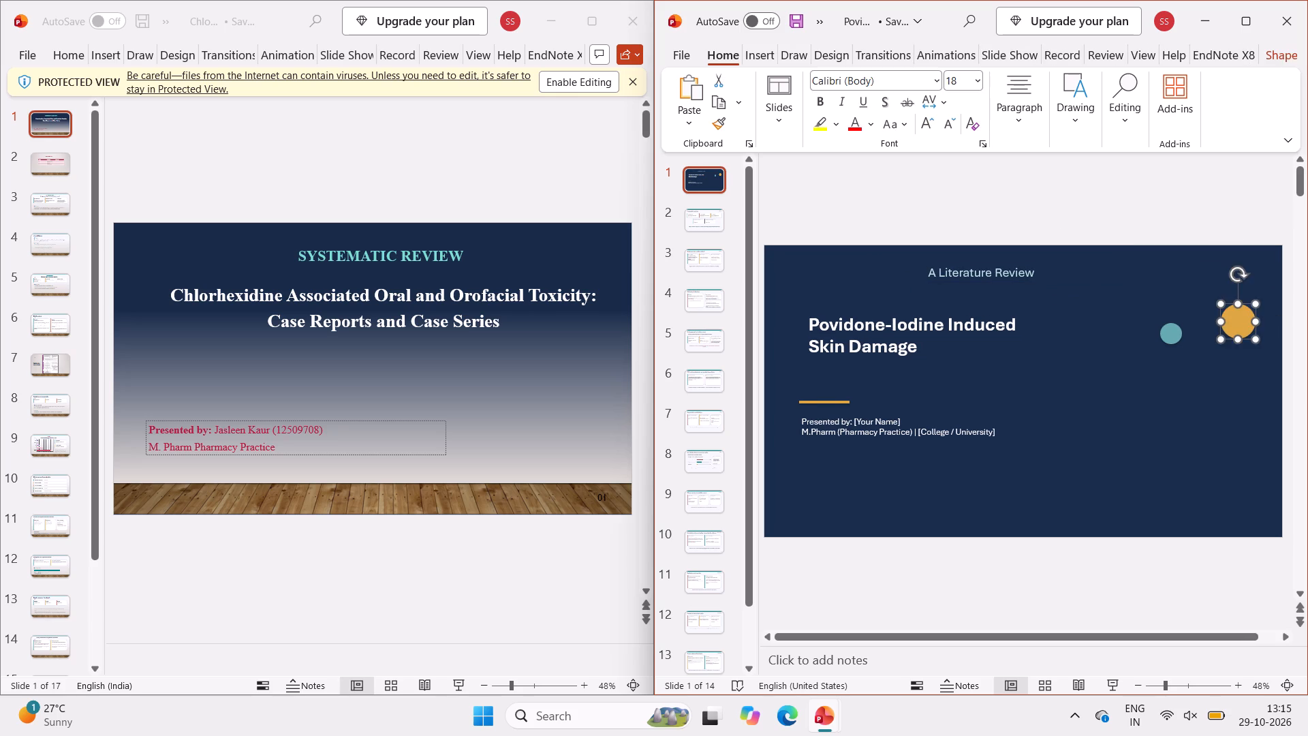
{"action": "key", "text": "BackSpace"}
{"action": "left_click", "coordinate": [1177, 328]}
{"action": "key", "text": "BackSpace"}
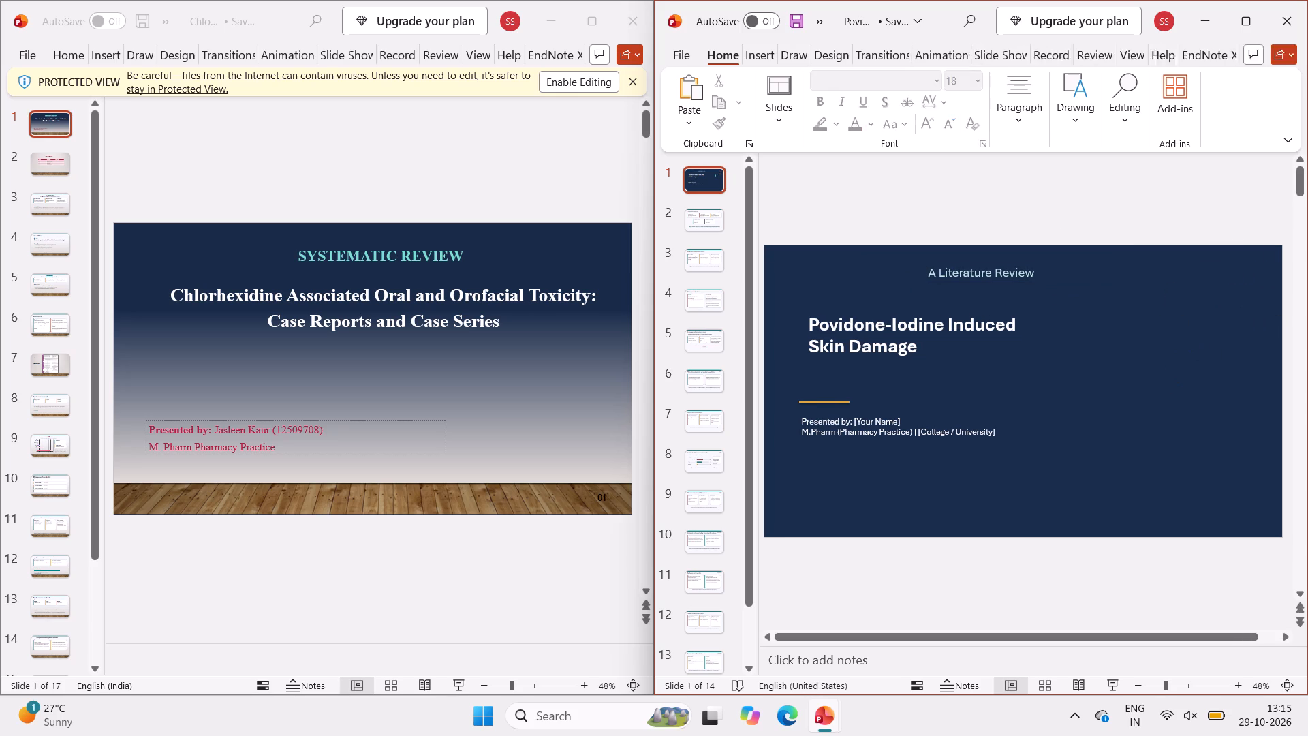
Widen the title box on slide 1 and join its text into one line reading "Povidone-Iodine Induced Skin Damage".
{"action": "left_click", "coordinate": [905, 337]}
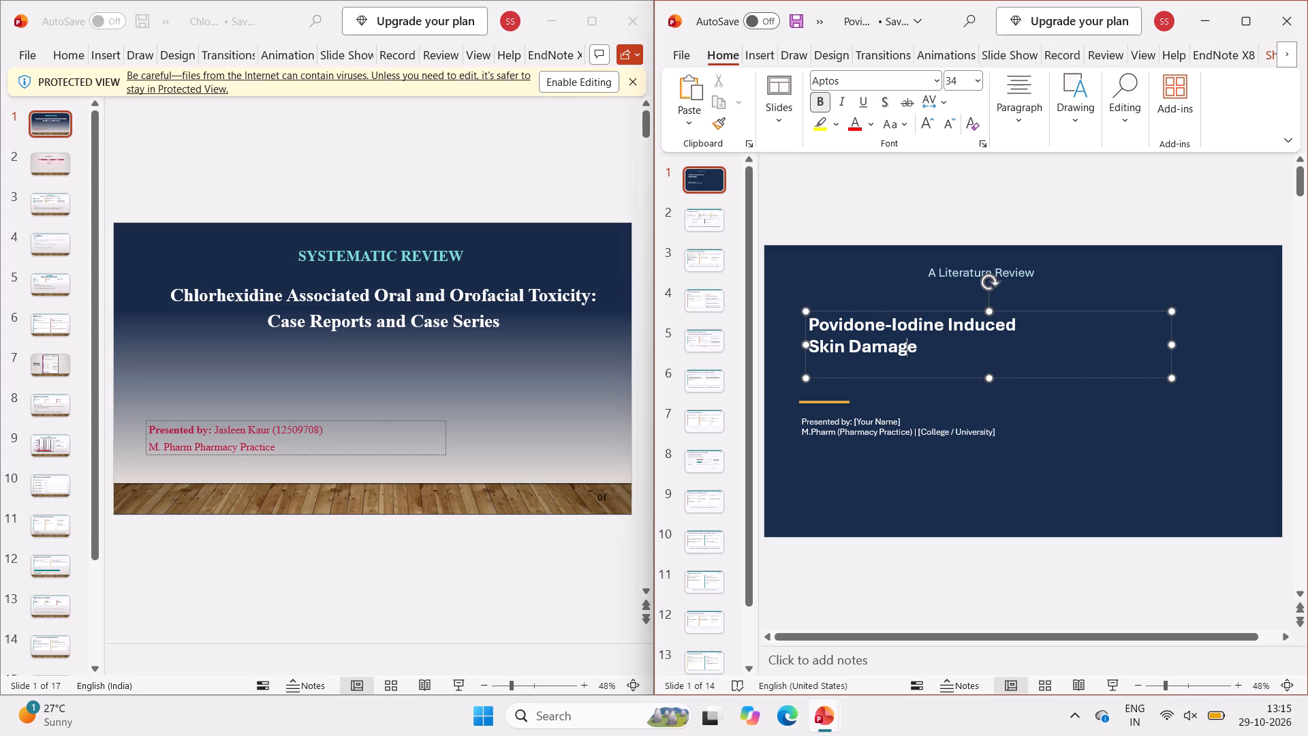
{"action": "left_click_drag", "start_coordinate": [1170, 343], "coordinate": [1280, 320]}
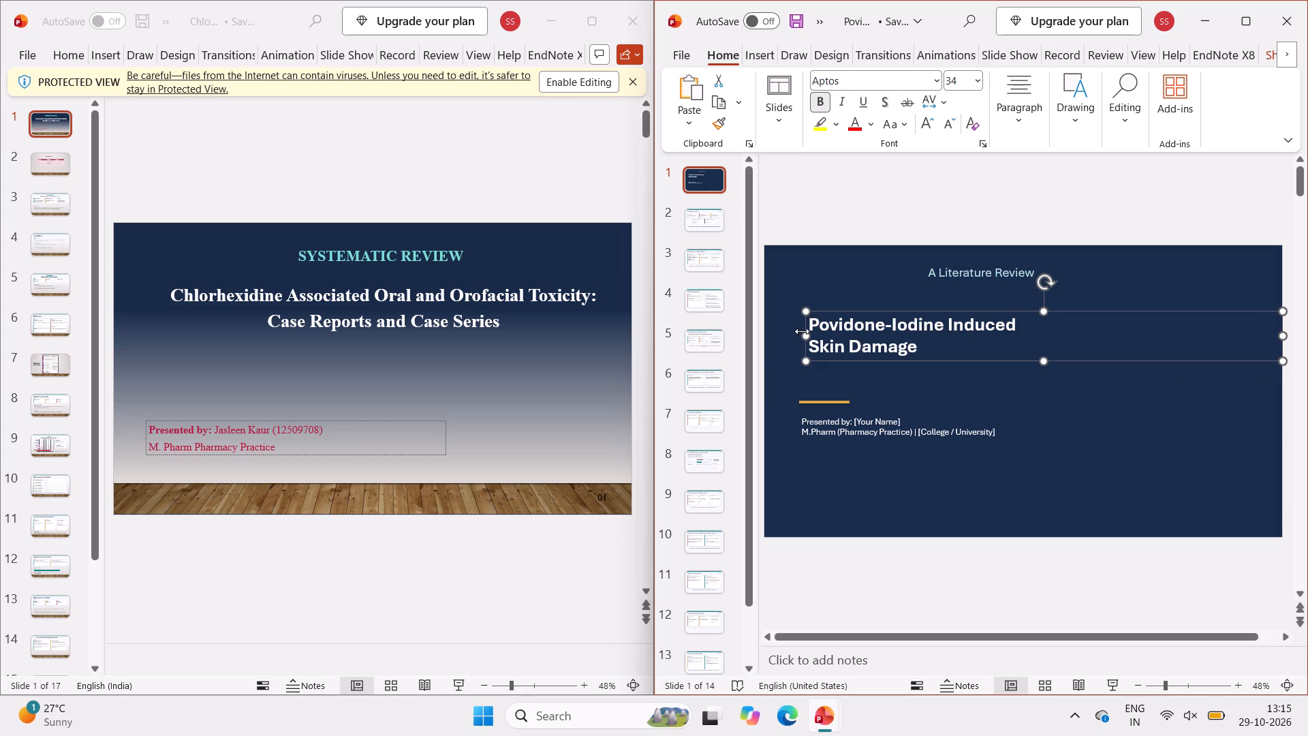
{"action": "left_click_drag", "start_coordinate": [802, 335], "coordinate": [791, 337]}
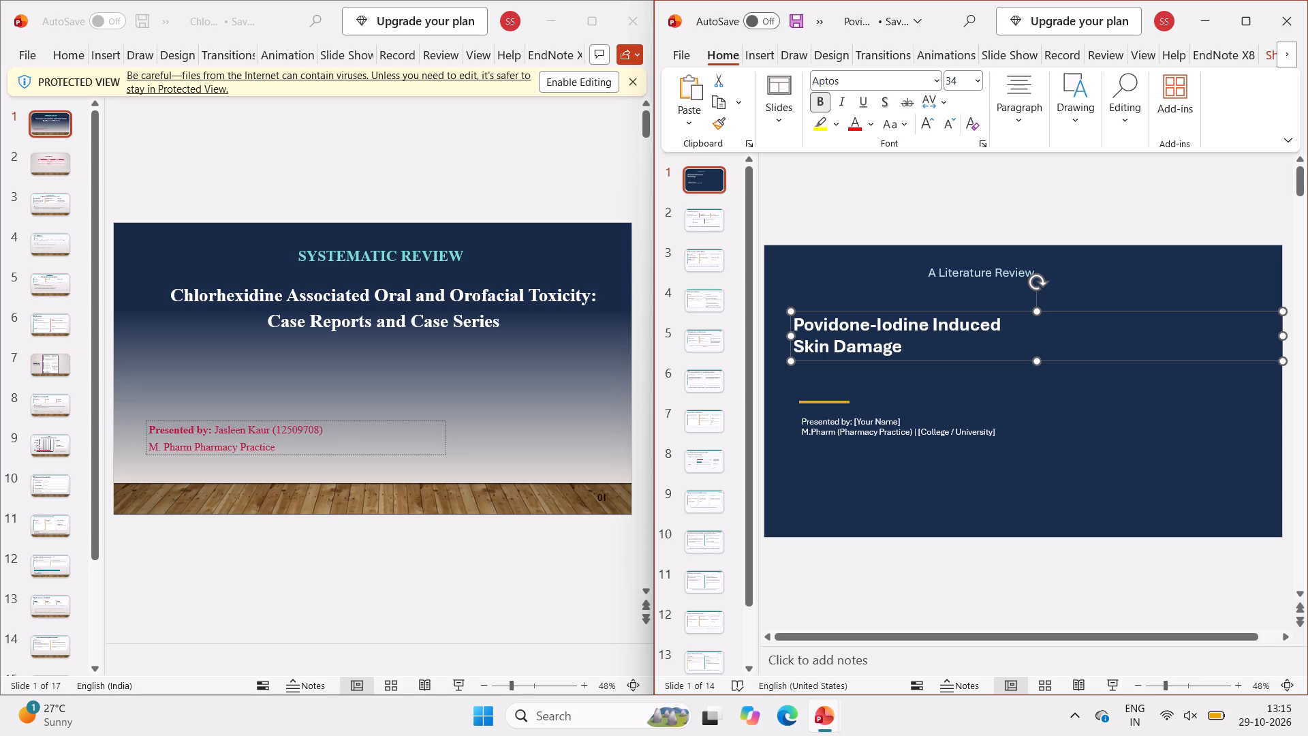
{"action": "left_click", "coordinate": [796, 345]}
{"action": "key", "text": "BackSpace"}
{"action": "key", "text": "space"}
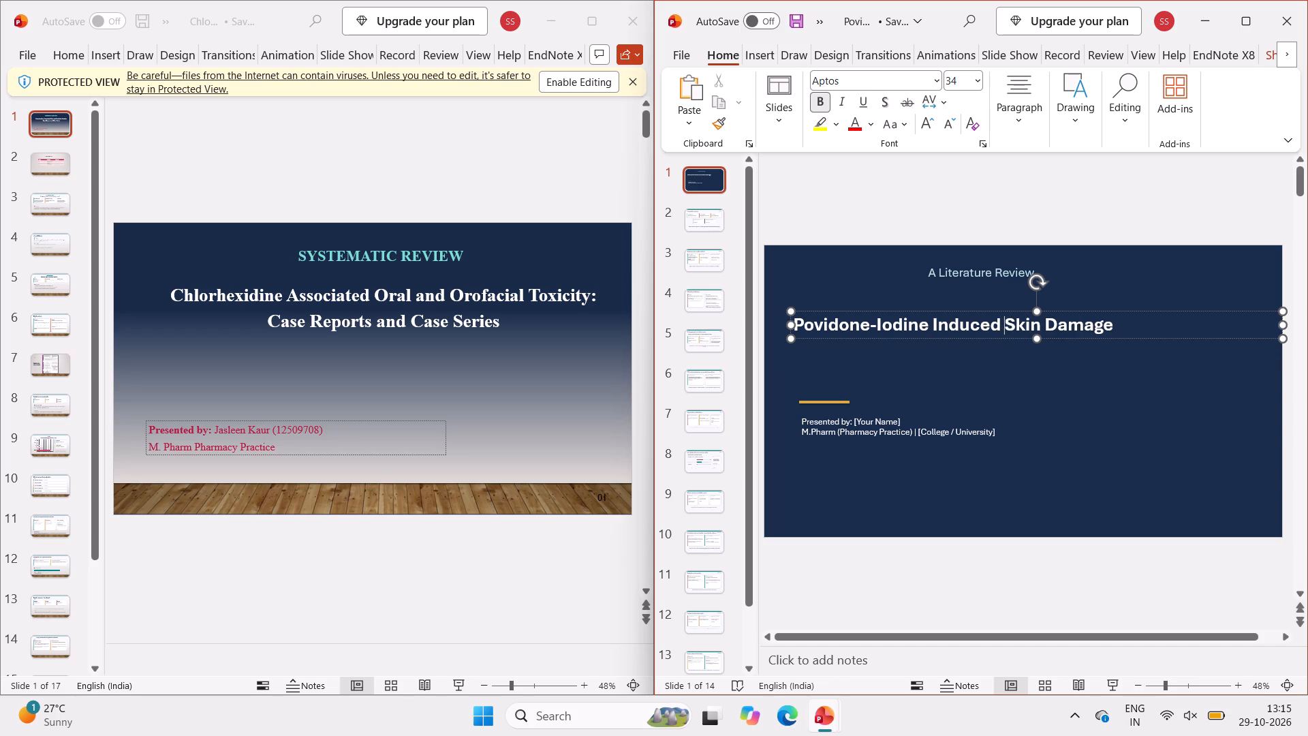
Add one extra space before "Skin" and one before "Induced" in the slide 1 title.
{"action": "key", "text": "space"}
{"action": "key", "text": "space"}
{"action": "key", "text": "space"}
{"action": "key", "text": "space"}
{"action": "key", "text": "space"}
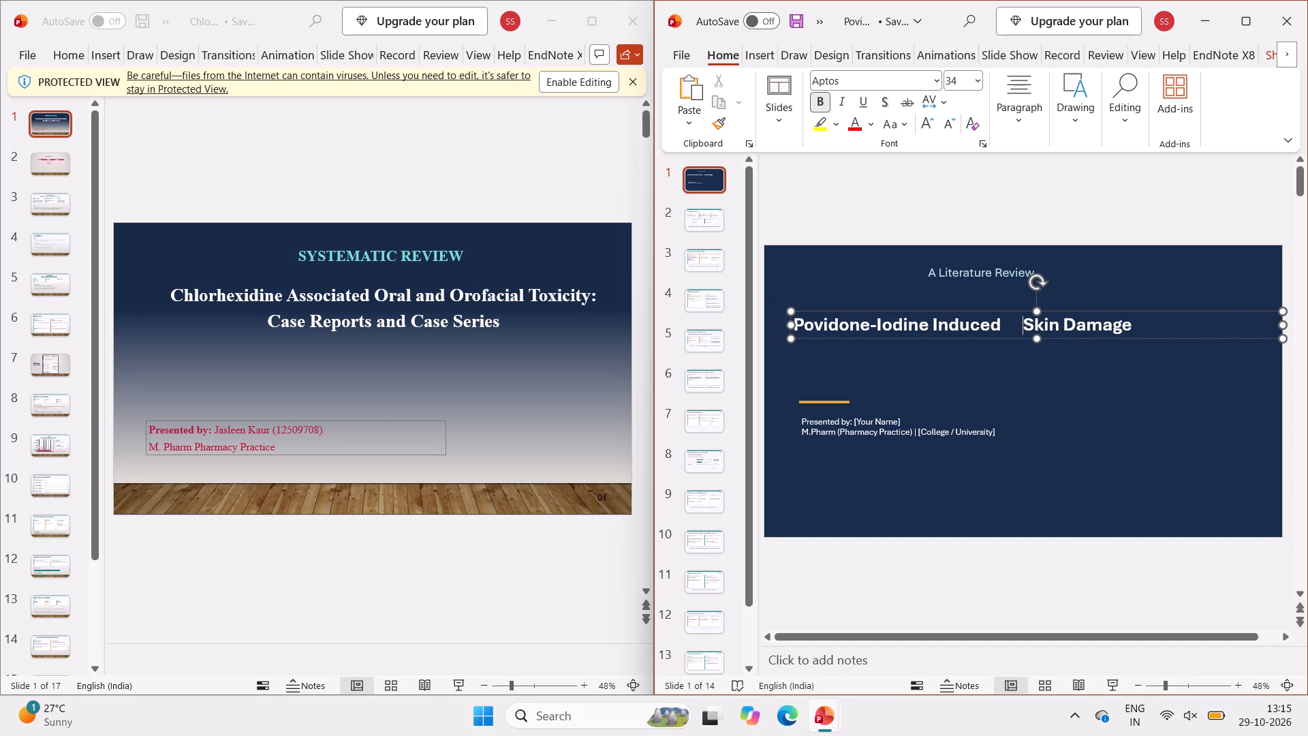
{"action": "key", "text": "space"}
{"action": "key", "text": "BackSpace"}
{"action": "key", "text": "BackSpace"}
{"action": "key", "text": "BackSpace"}
{"action": "key", "text": "BackSpace"}
{"action": "key", "text": "BackSpace"}
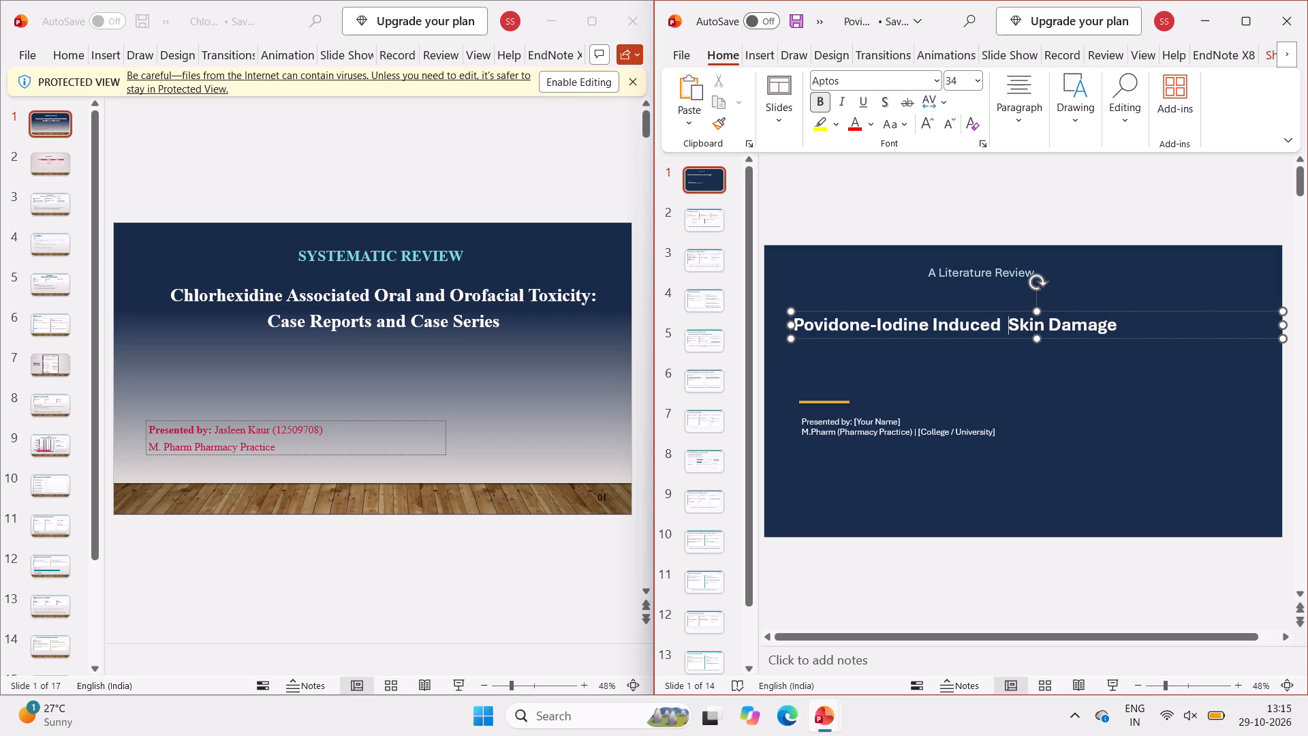
{"action": "left_click", "coordinate": [931, 327]}
{"action": "key", "text": "space"}
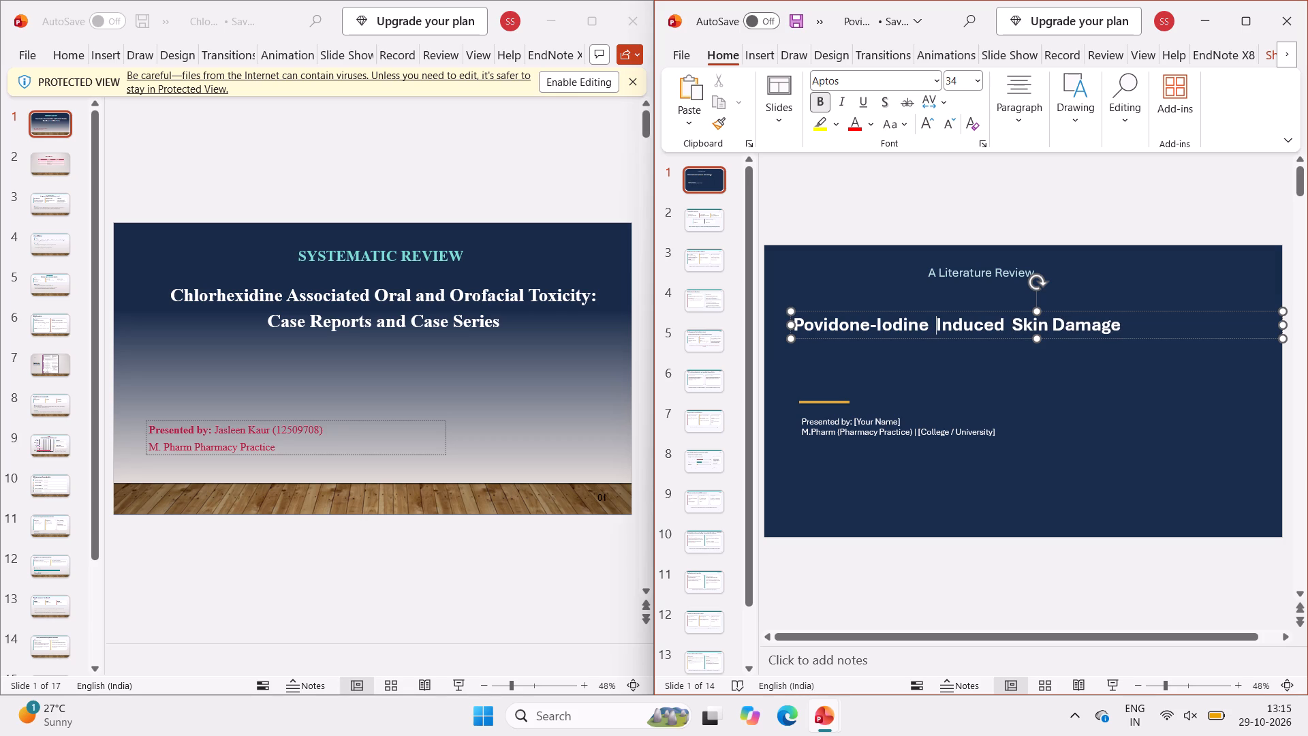
Pull the title box's left edge slightly inward so the title text starts closer to the slide's centre.
{"action": "left_click", "coordinate": [790, 324]}
{"action": "left_click_drag", "start_coordinate": [790, 325], "coordinate": [836, 325]}
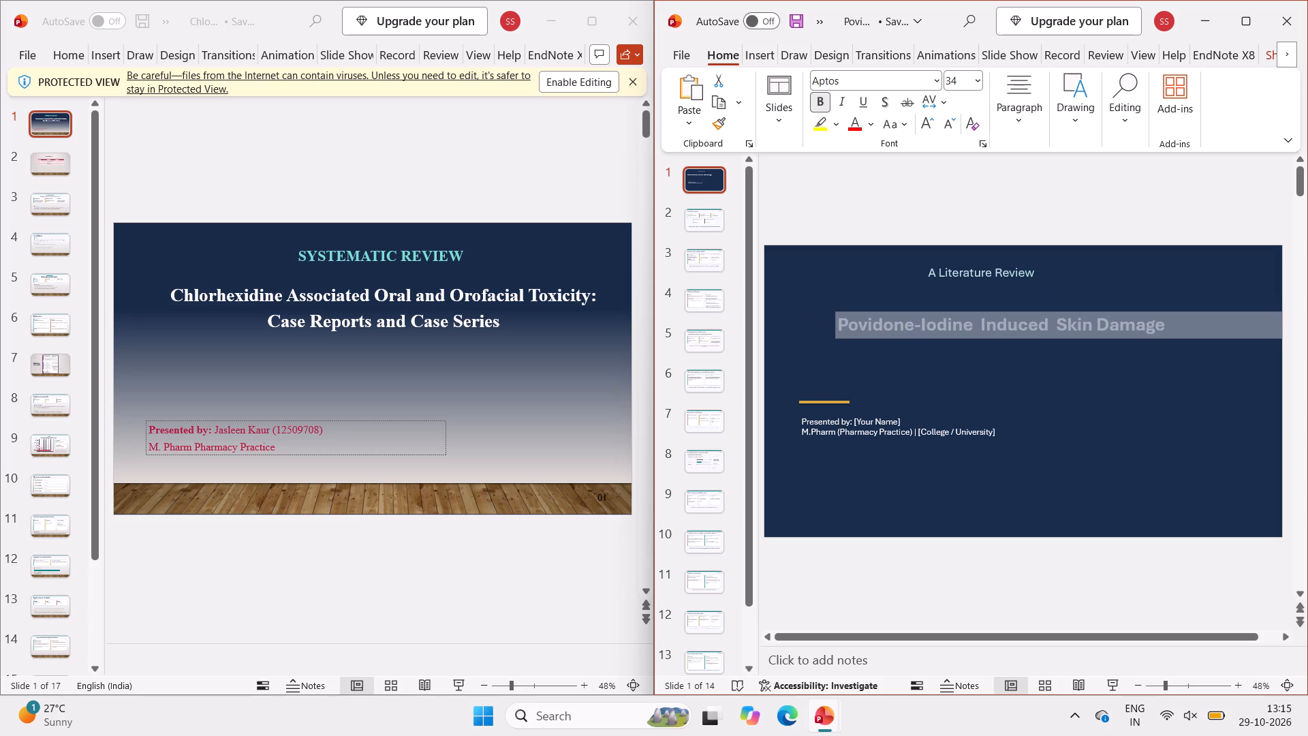
{"action": "left_click_drag", "start_coordinate": [836, 325], "coordinate": [817, 325]}
Format the "Povidone-Iodine Induced Skin Damage" title in Times New Roman at size 40.
{"action": "left_click_drag", "start_coordinate": [823, 325], "coordinate": [1126, 331]}
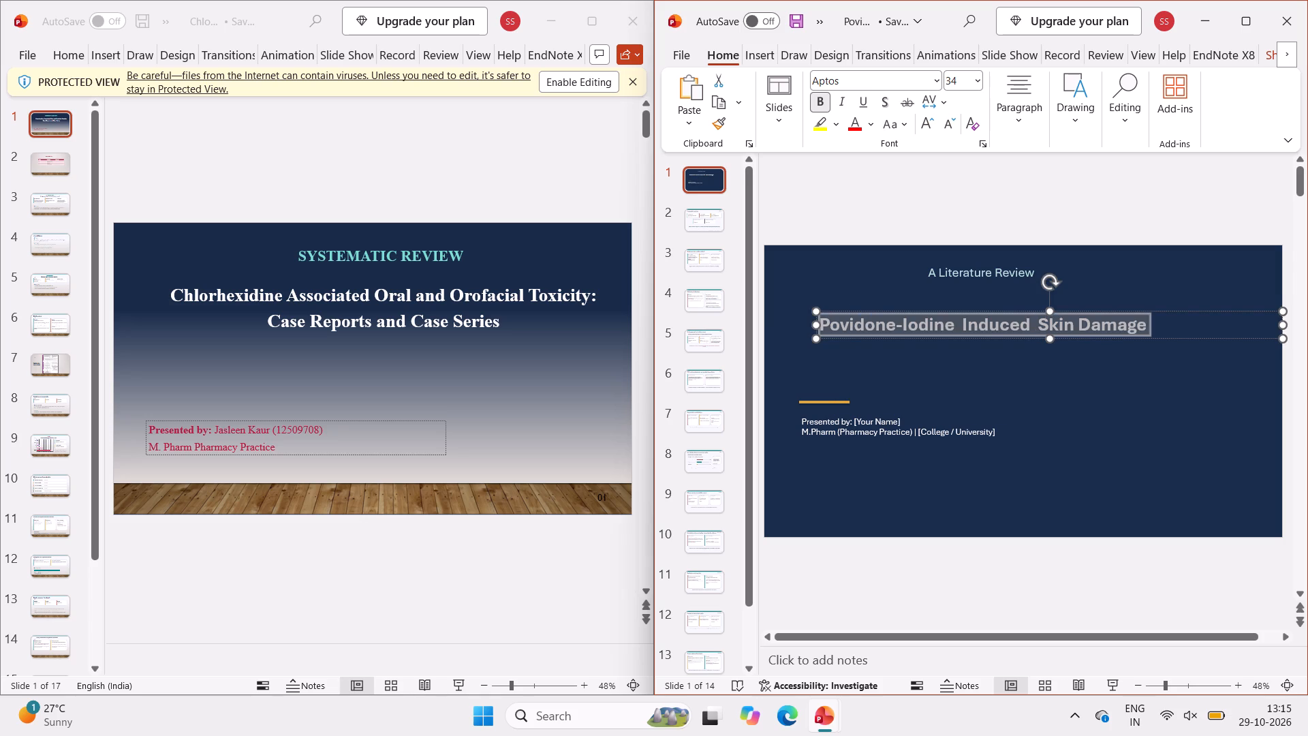
{"action": "left_click_drag", "start_coordinate": [1126, 331], "coordinate": [1130, 331]}
{"action": "left_click", "coordinate": [1136, 281]}
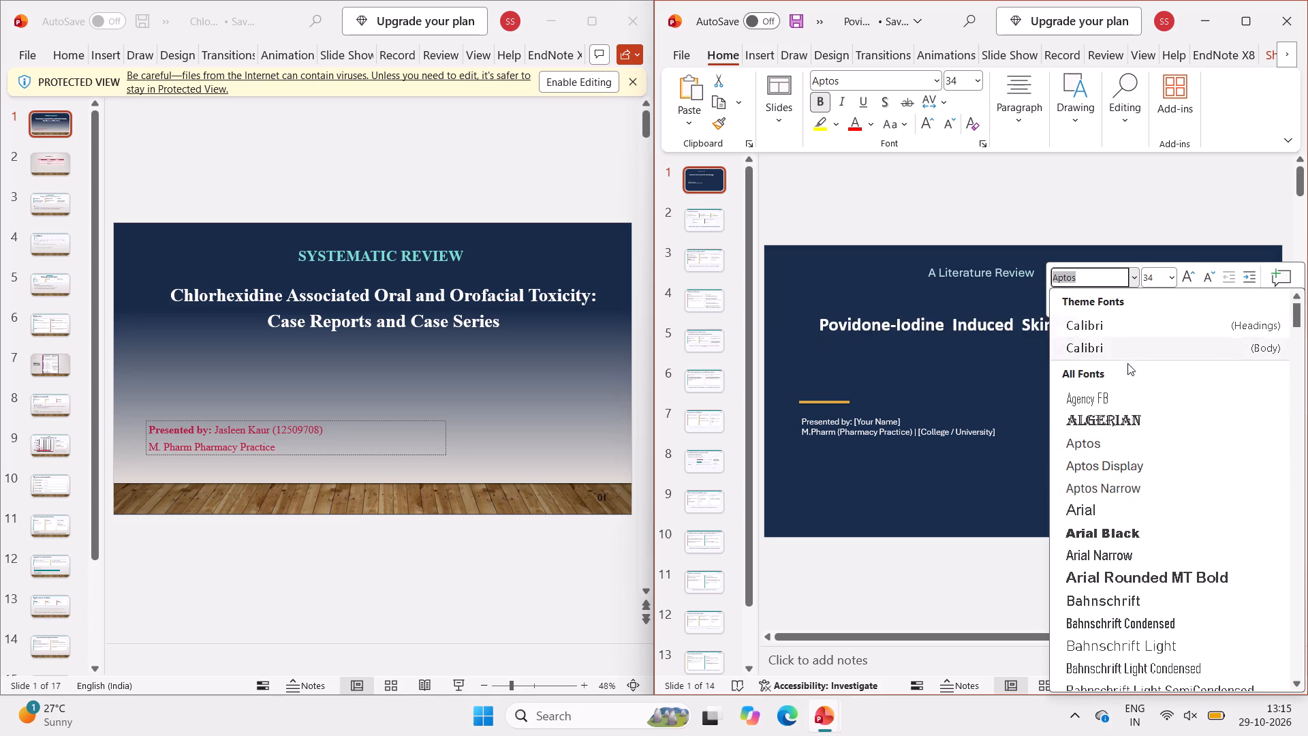
{"action": "key", "text": "BackSpace"}
{"action": "type", "text": "tim"}
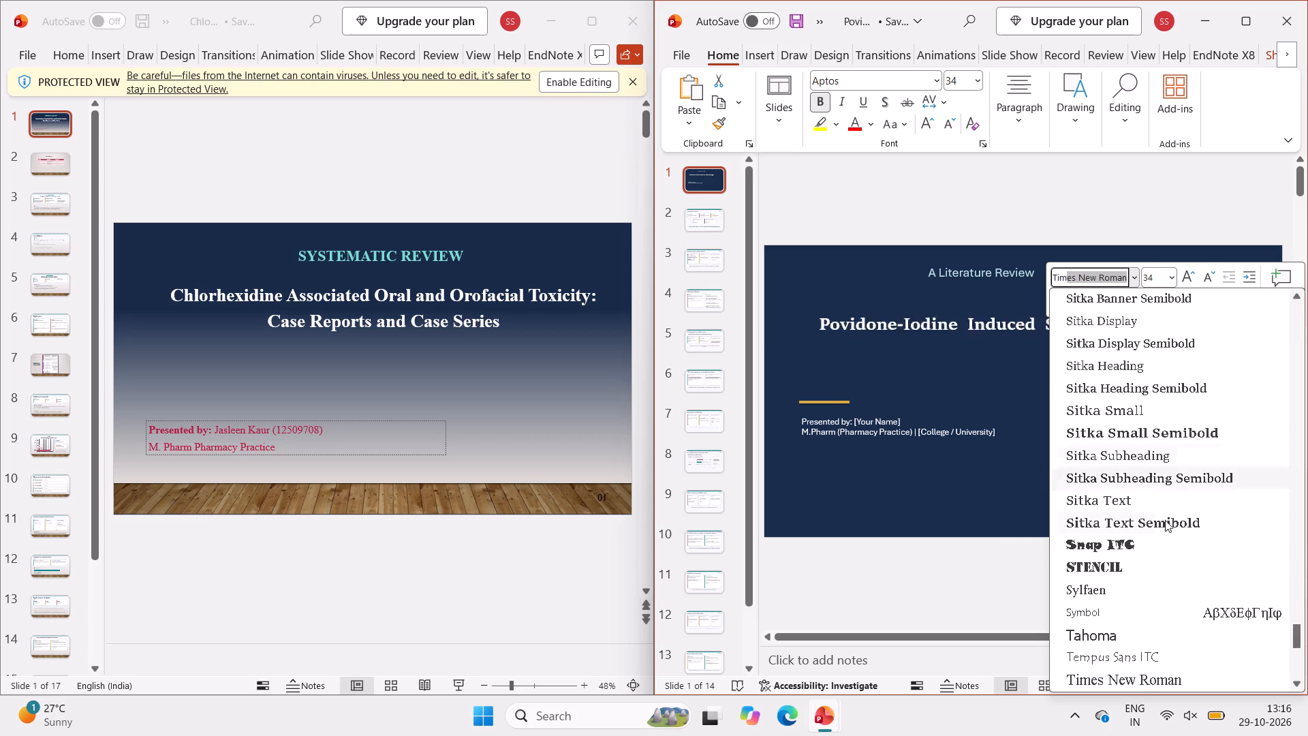
{"action": "left_click", "coordinate": [1143, 690]}
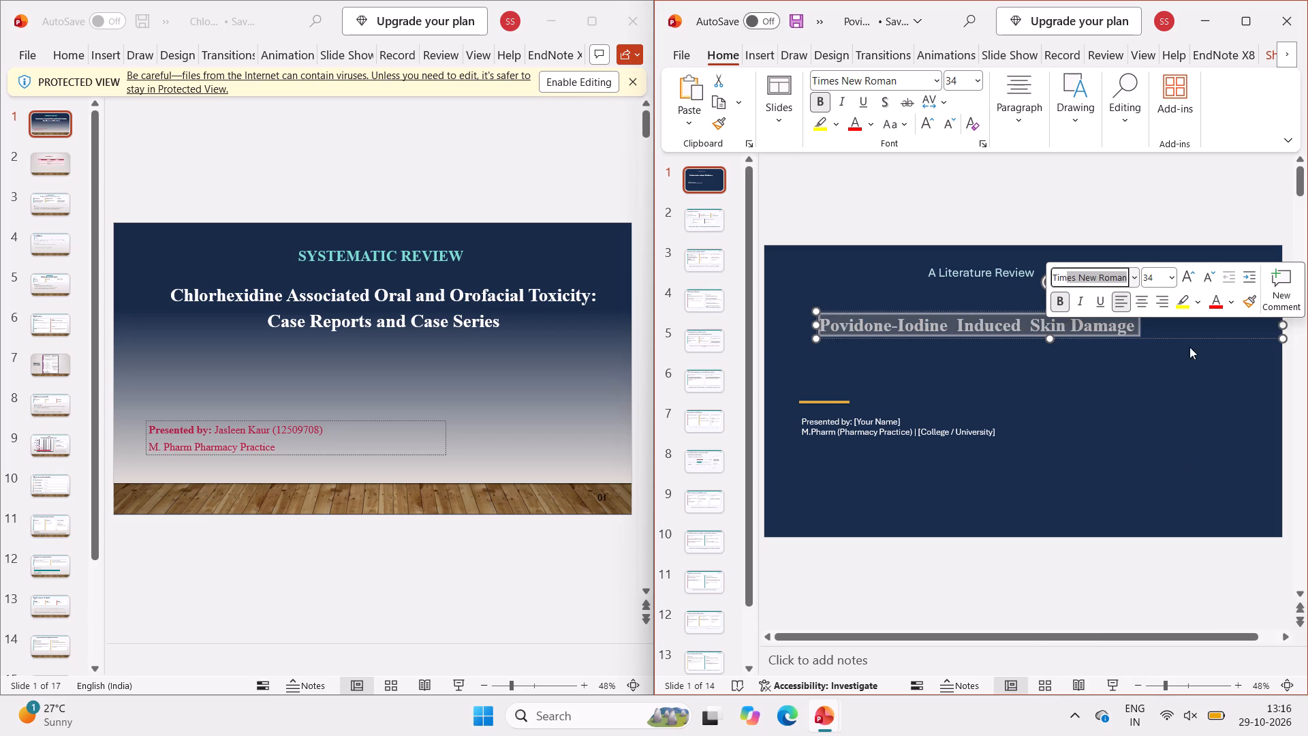
{"action": "left_click", "coordinate": [1173, 280]}
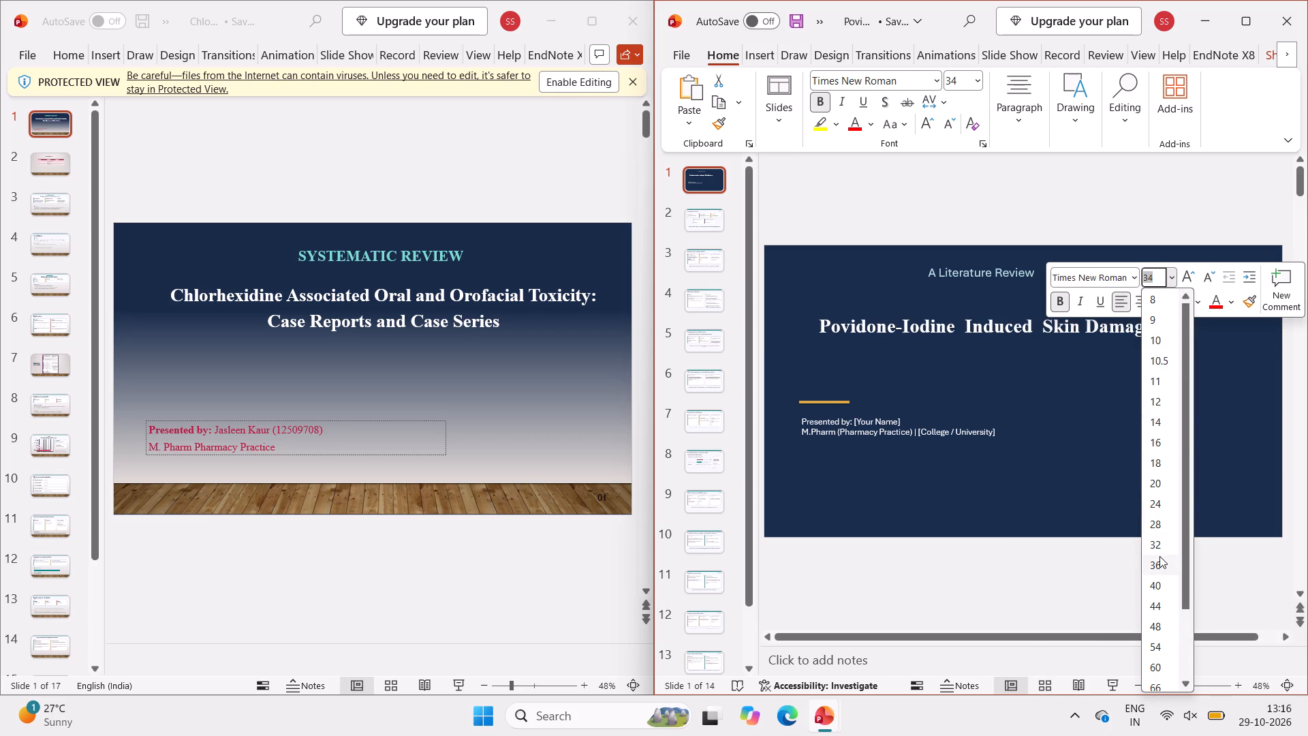
{"action": "left_click", "coordinate": [1159, 589]}
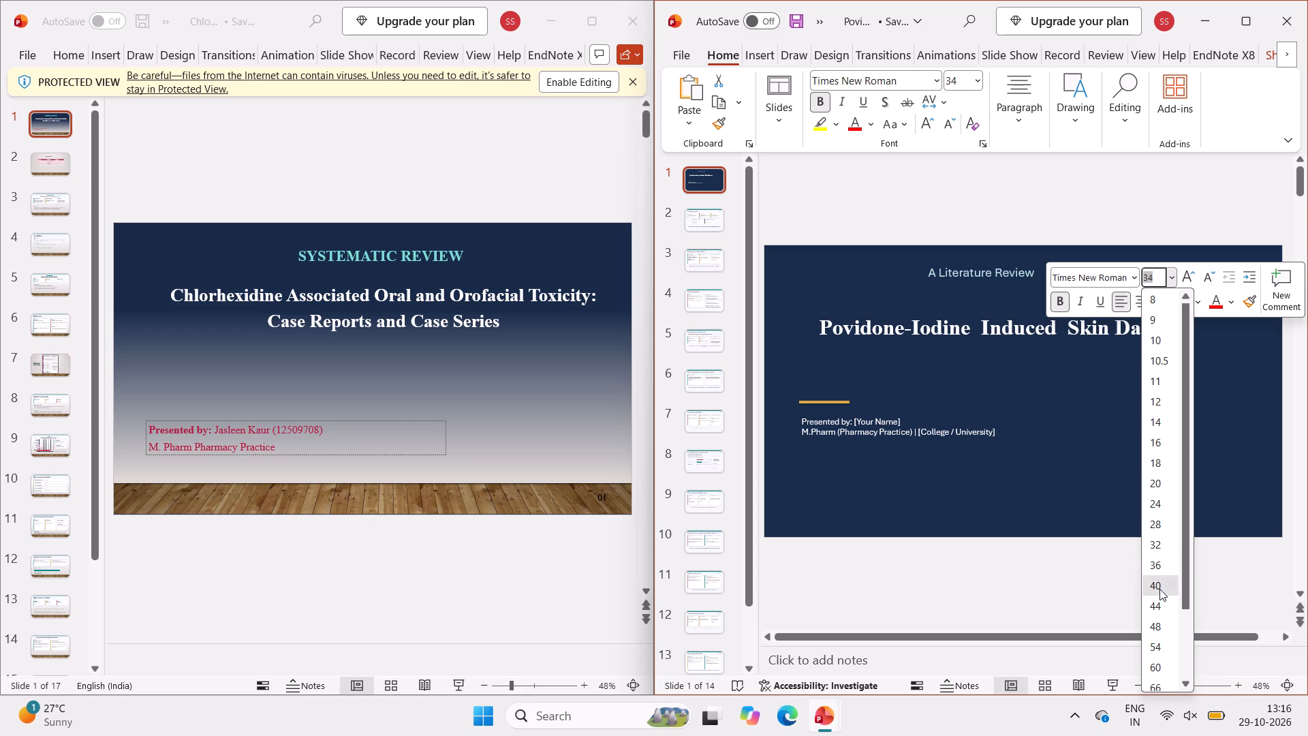
{"action": "left_click", "coordinate": [845, 356]}
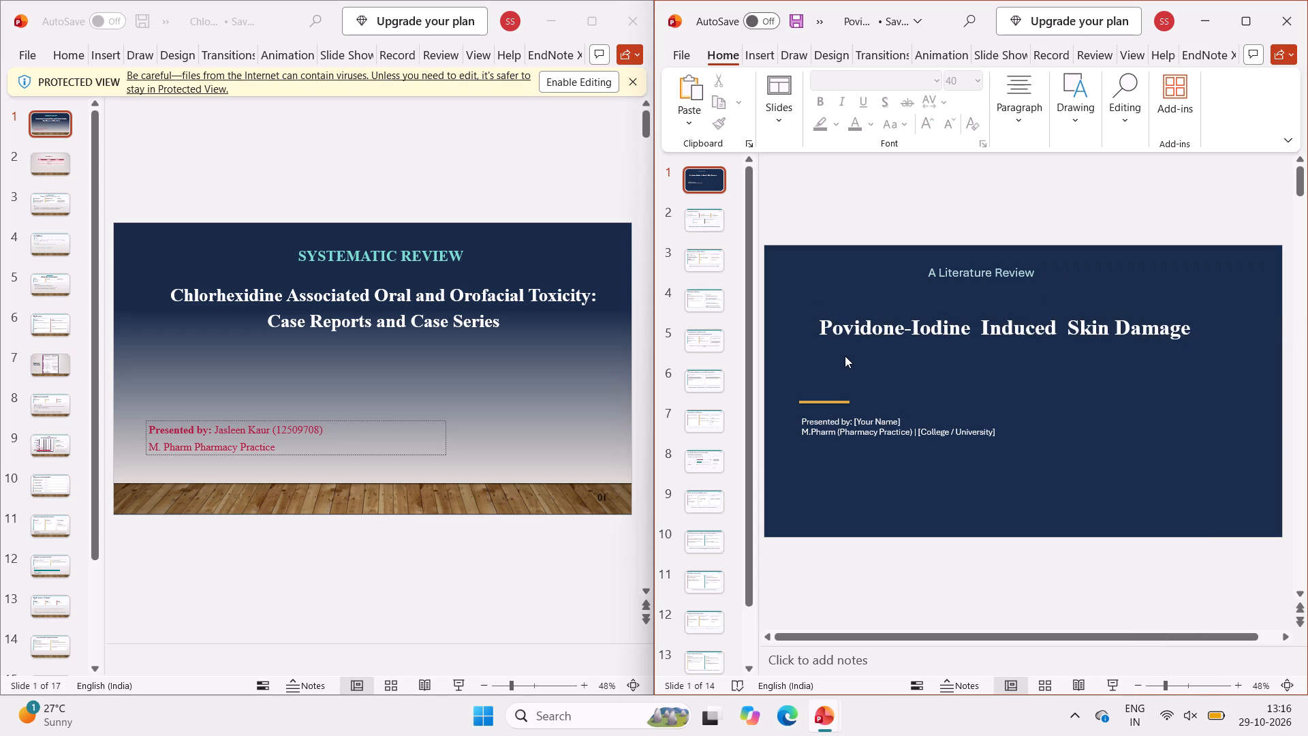
Format the "A Literature Review" subtitle on slide 1 in Times New Roman at size 40.
{"action": "left_click", "coordinate": [954, 275]}
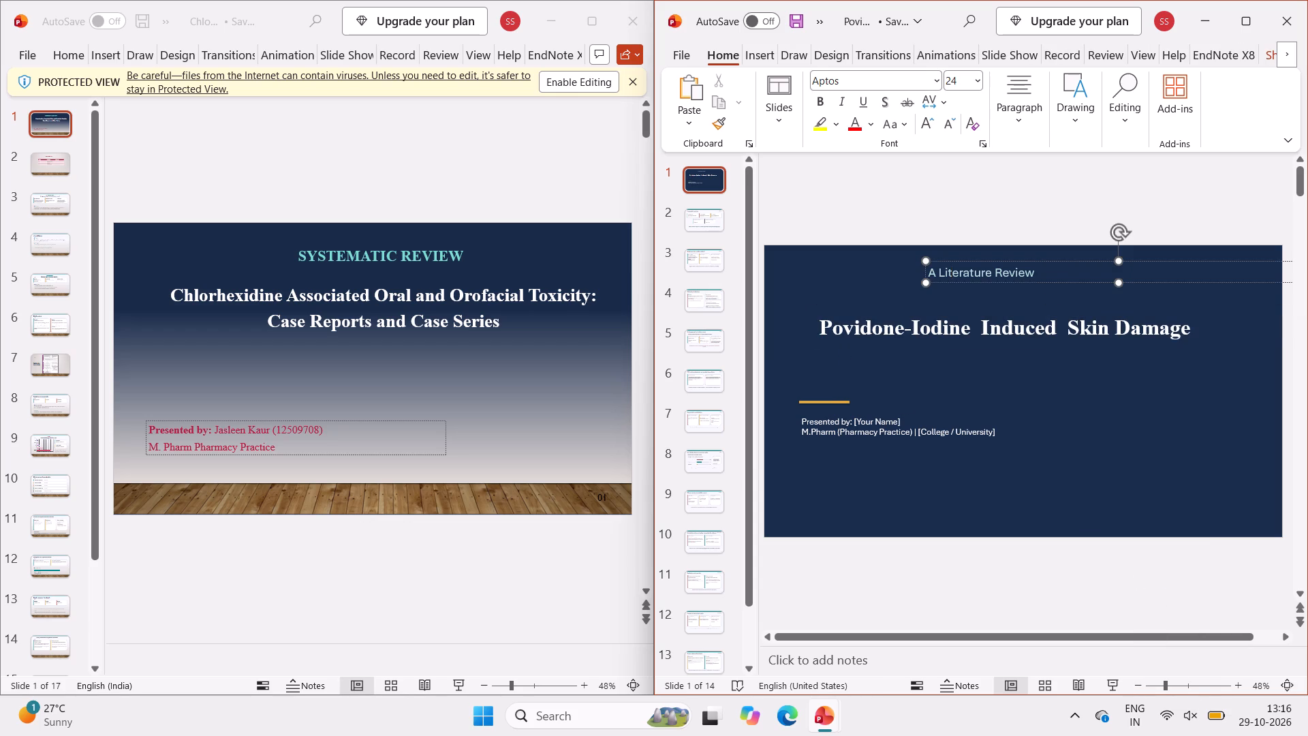
{"action": "left_click_drag", "start_coordinate": [928, 275], "coordinate": [1045, 276]}
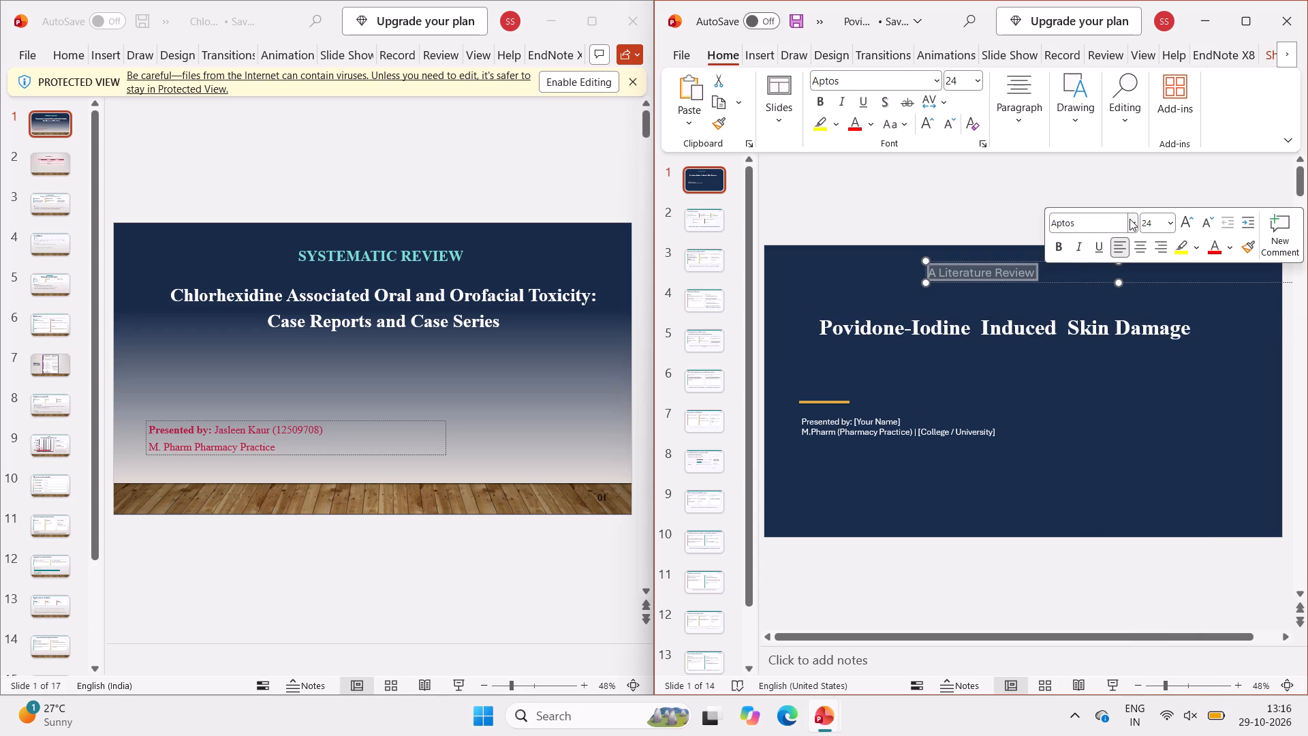
{"action": "left_click", "coordinate": [1130, 219]}
{"action": "left_click", "coordinate": [1132, 339]}
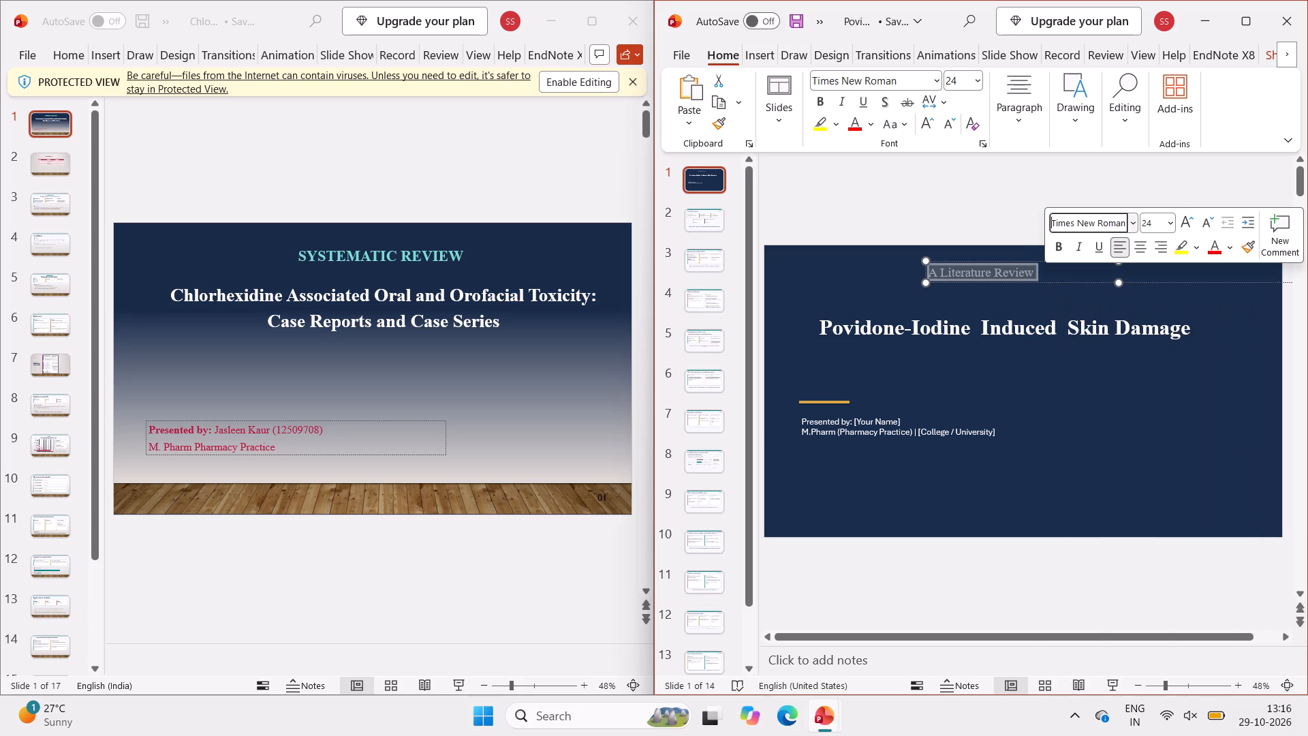
{"action": "left_click", "coordinate": [1172, 225]}
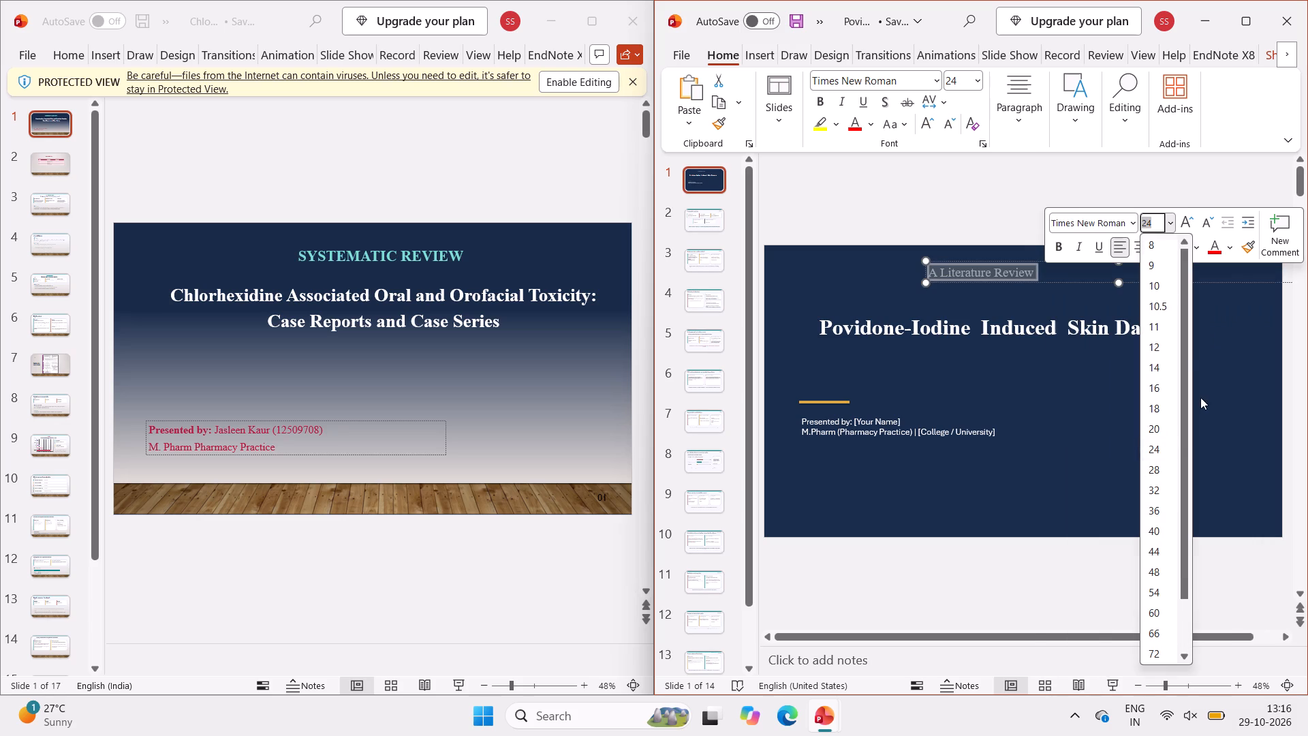
{"action": "left_click", "coordinate": [1155, 534]}
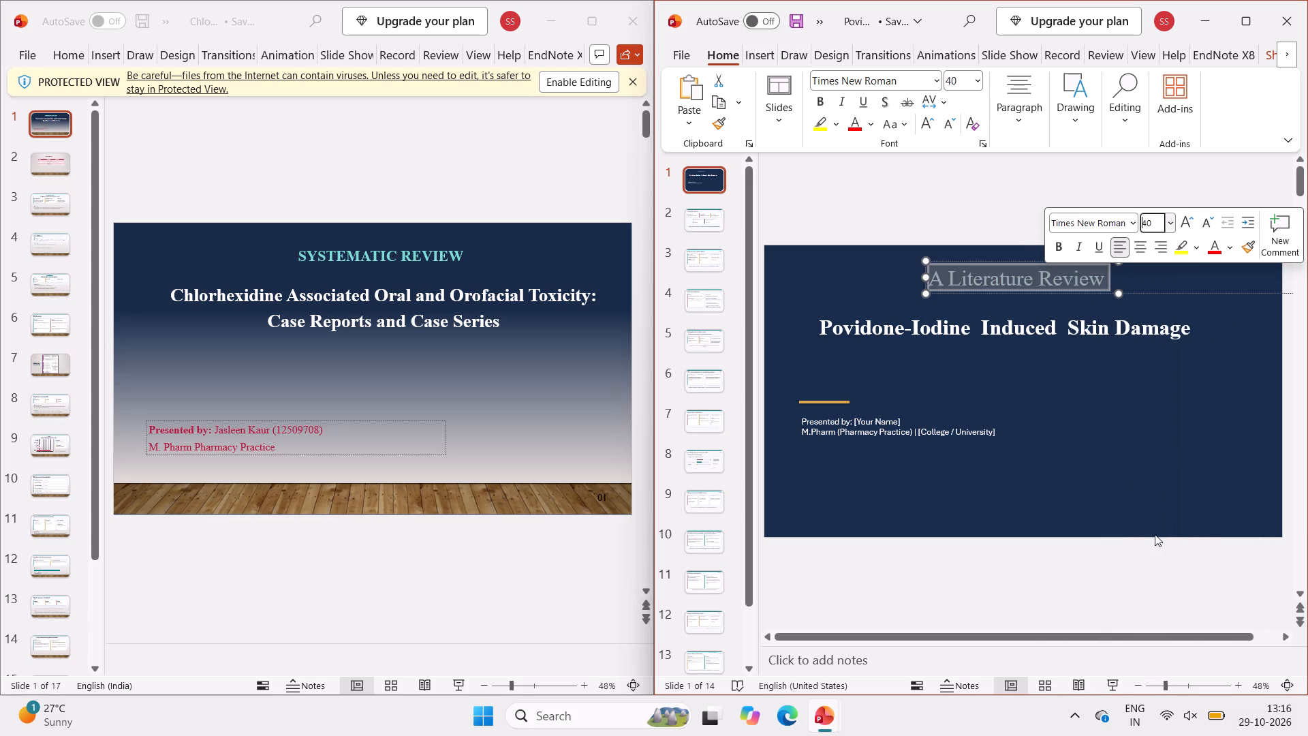
{"action": "left_click", "coordinate": [1115, 447]}
Shift the title box slightly right so the title sits more centrally beneath the subtitle.
{"action": "left_click", "coordinate": [1067, 333]}
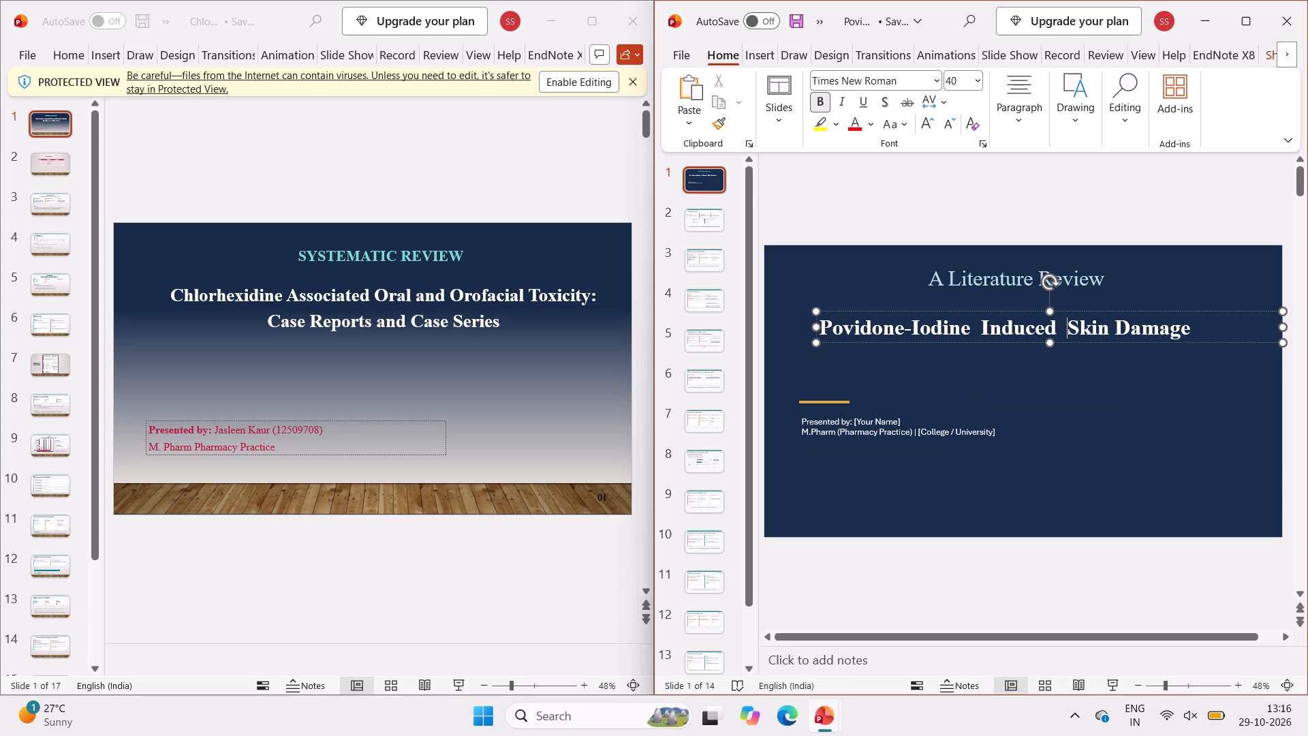
{"action": "left_click_drag", "start_coordinate": [1078, 310], "coordinate": [1113, 308]}
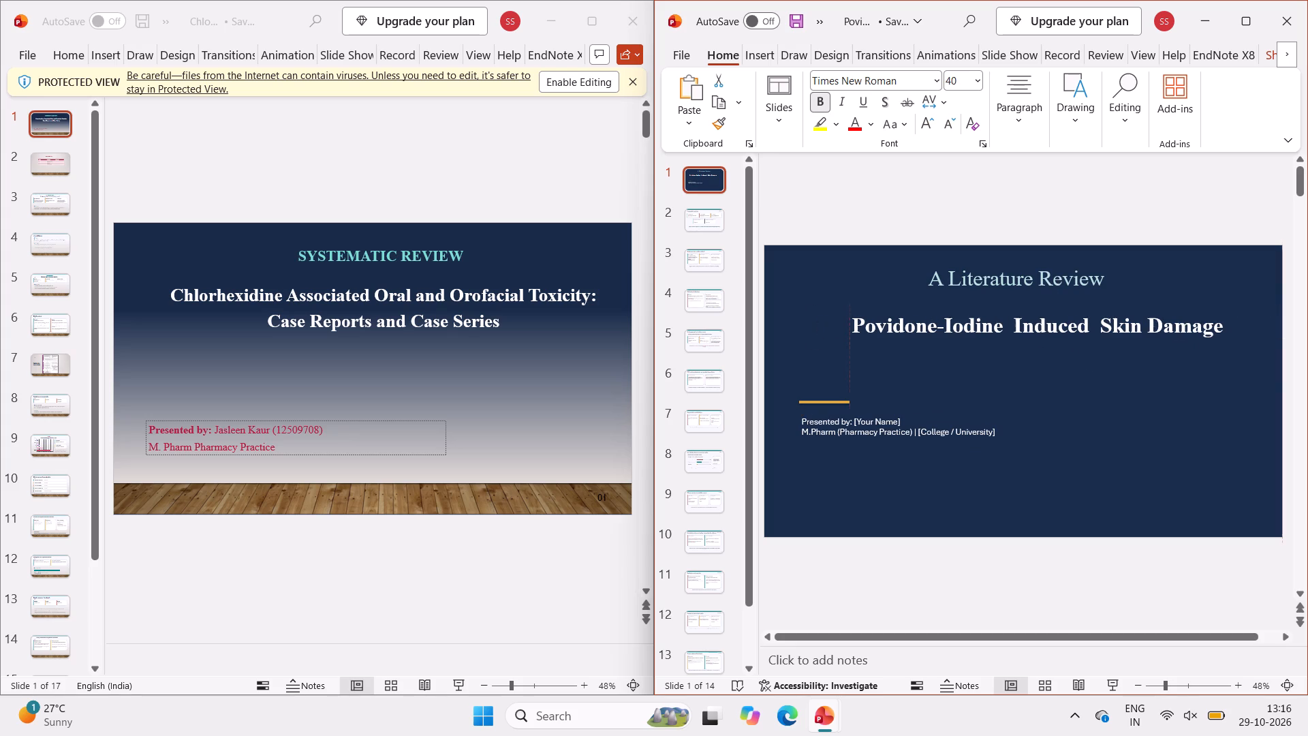
{"action": "left_click_drag", "start_coordinate": [1113, 308], "coordinate": [1104, 310]}
Delete the extra space between "Induced" and "Skin" in the slide 1 title.
{"action": "left_click", "coordinate": [1090, 331]}
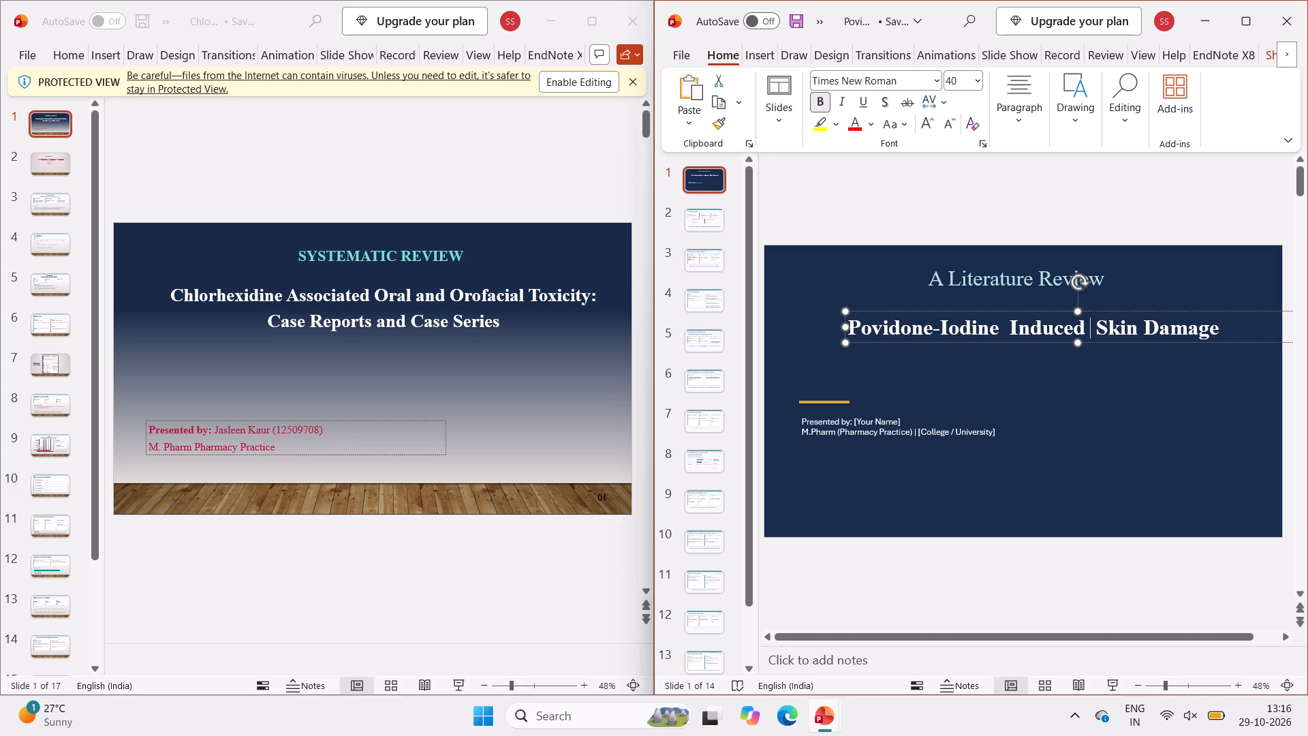
{"action": "key", "text": "BackSpace"}
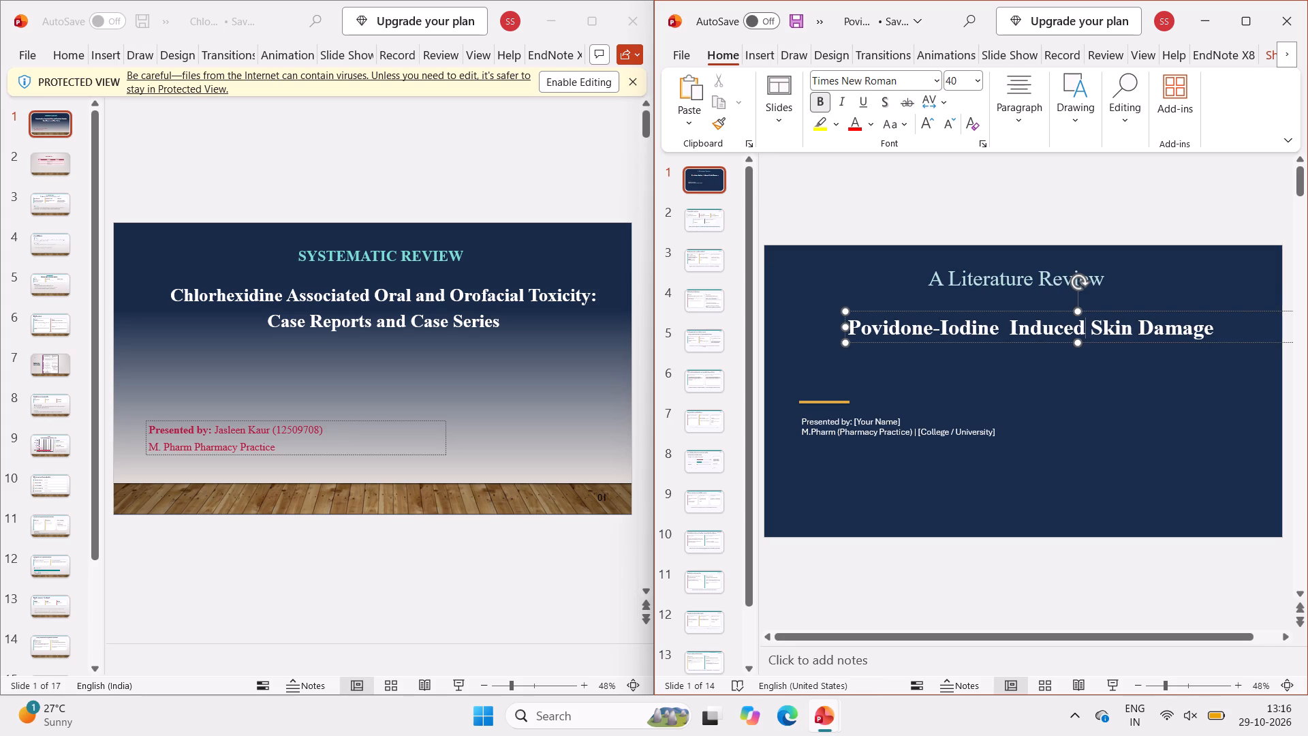
Replace the "[Your Name]" placeholder in the "Presented by" line on slide 1 with the presenter's name.
{"action": "left_click", "coordinate": [975, 441]}
{"action": "left_click", "coordinate": [898, 418]}
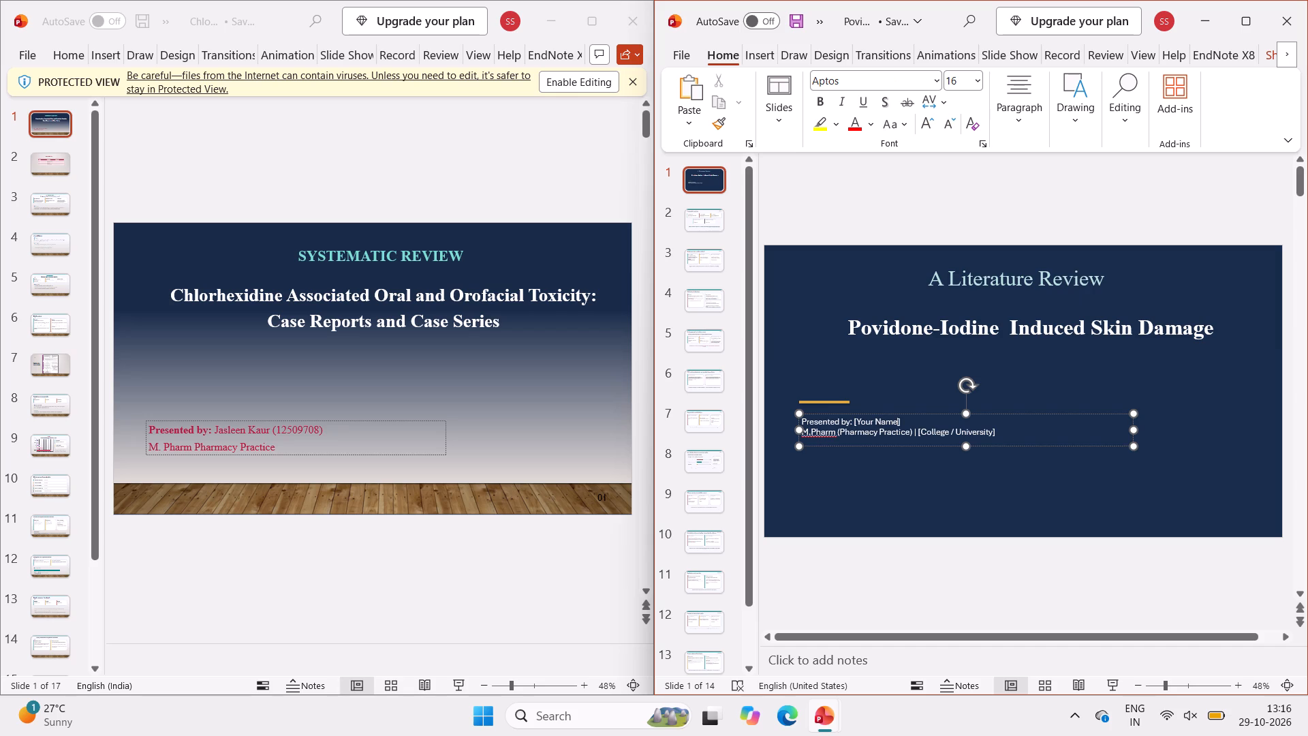
{"action": "key", "text": "BackSpace"}
{"action": "key", "text": "BackSpace"}
{"action": "key", "text": "BackSpace"}
{"action": "key", "text": "BackSpace"}
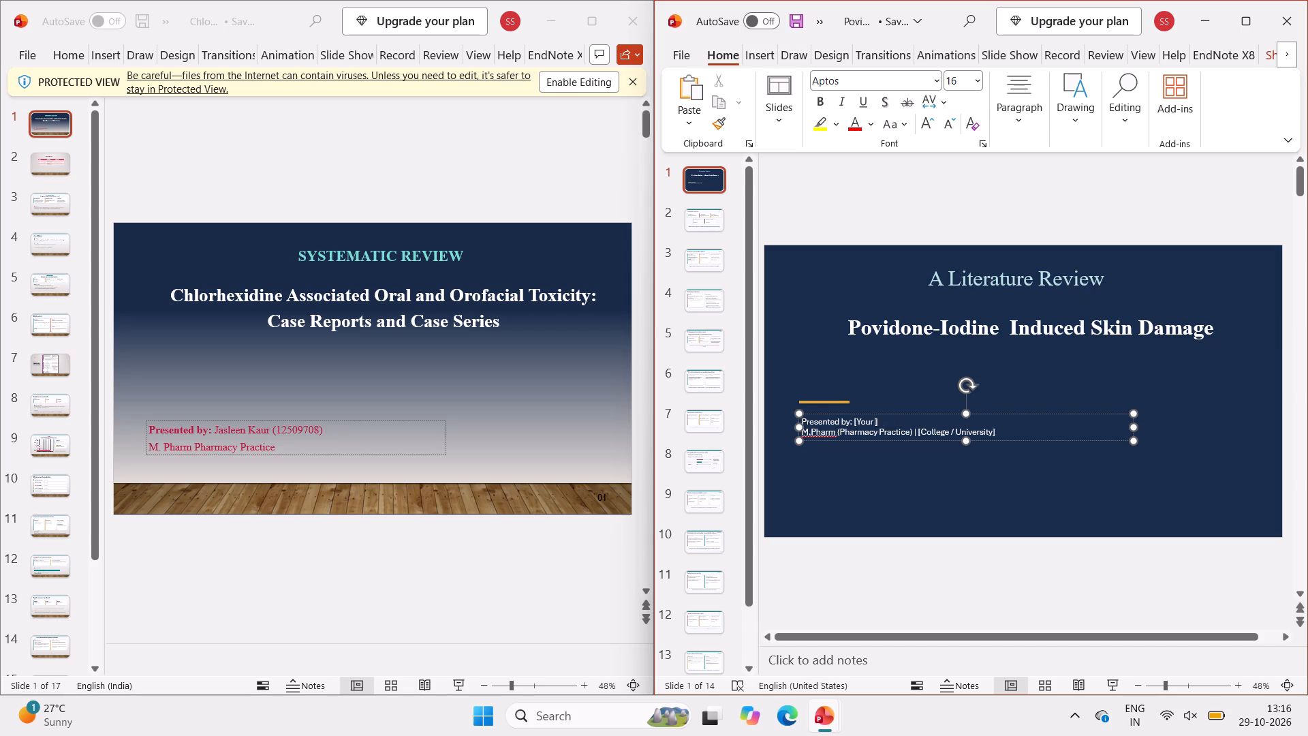
{"action": "key", "text": "BackSpace"}
{"action": "key", "text": "BackSpace"}
{"action": "key", "text": "BackSpace"}
{"action": "key", "text": "BackSpace"}
{"action": "left_click", "coordinate": [882, 423]}
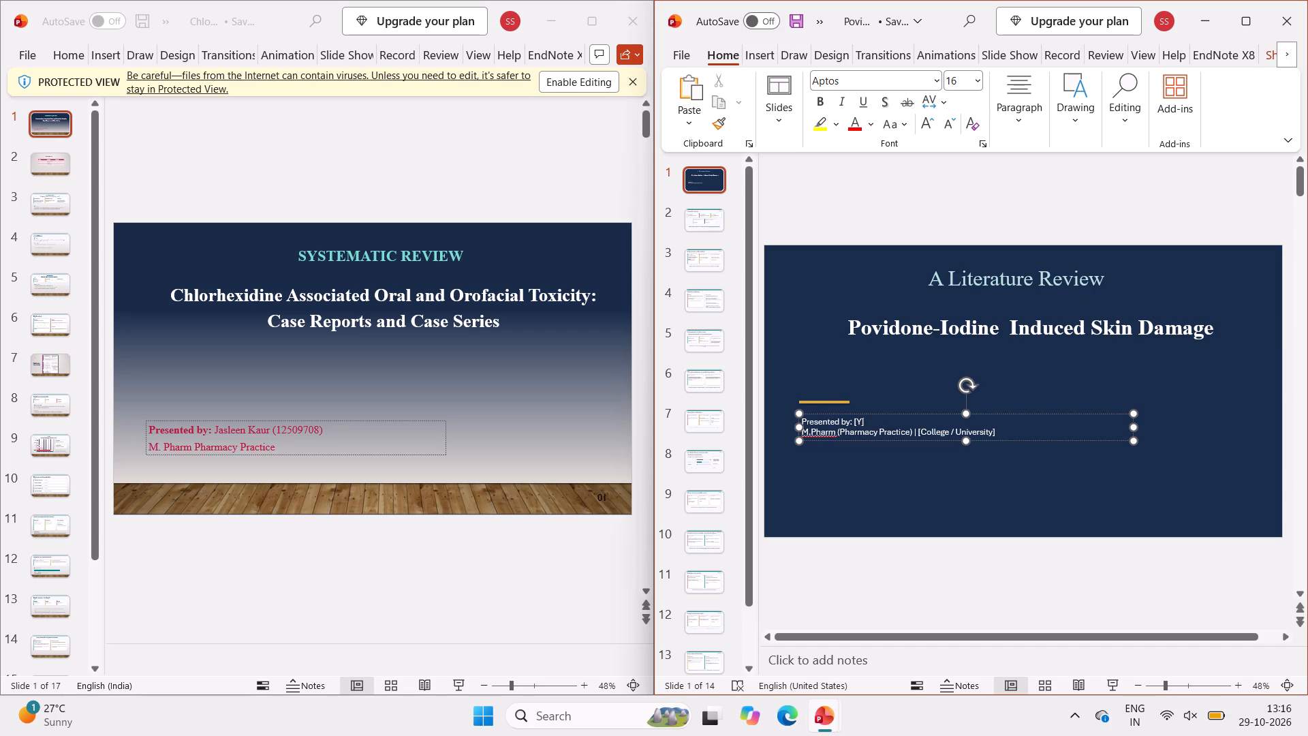
{"action": "left_click", "coordinate": [882, 423]}
{"action": "key", "text": "BackSpace"}
{"action": "key", "text": "BackSpace"}
{"action": "key", "text": "BackSpace"}
{"action": "key", "text": "s"}
{"action": "type", "text": "sahithi"}
Delete the "M.Pharm (Pharmacy Practice) | [College / University]" line below the presenter line on slide 1.
{"action": "left_click", "coordinate": [1008, 435]}
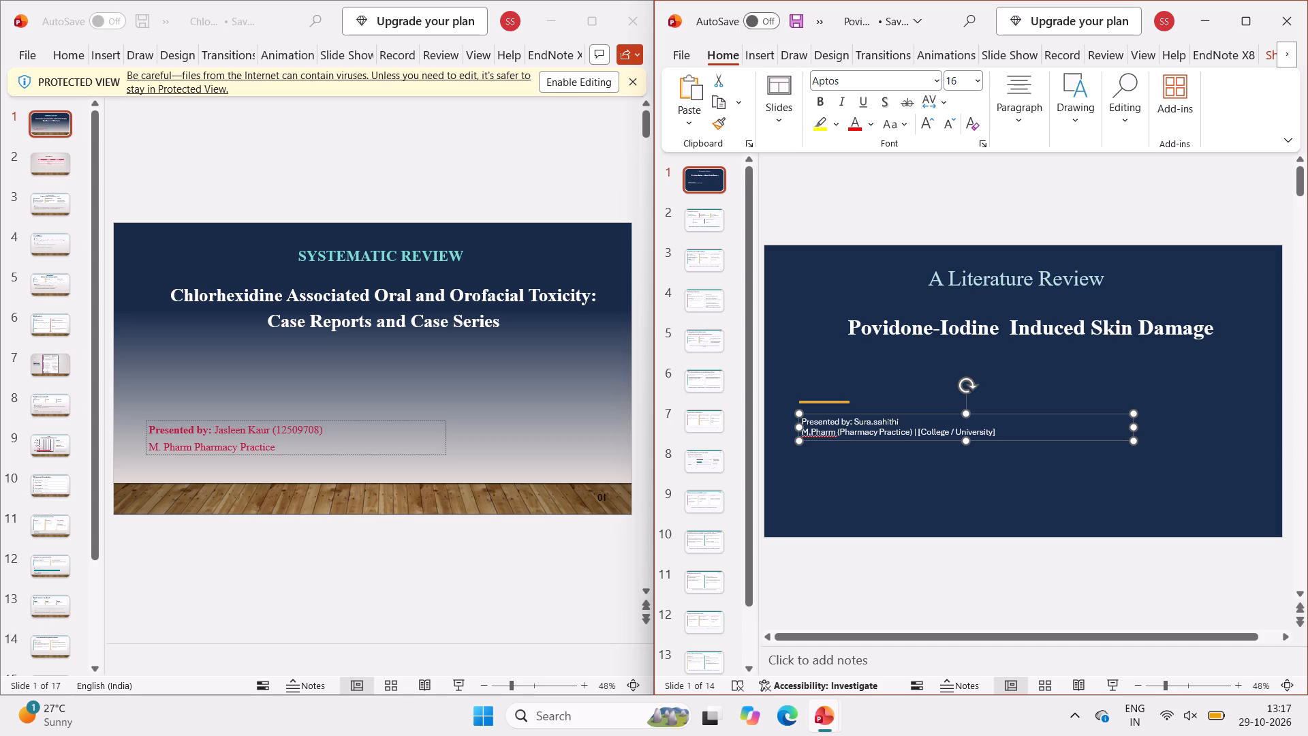
{"action": "left_click", "coordinate": [993, 428]}
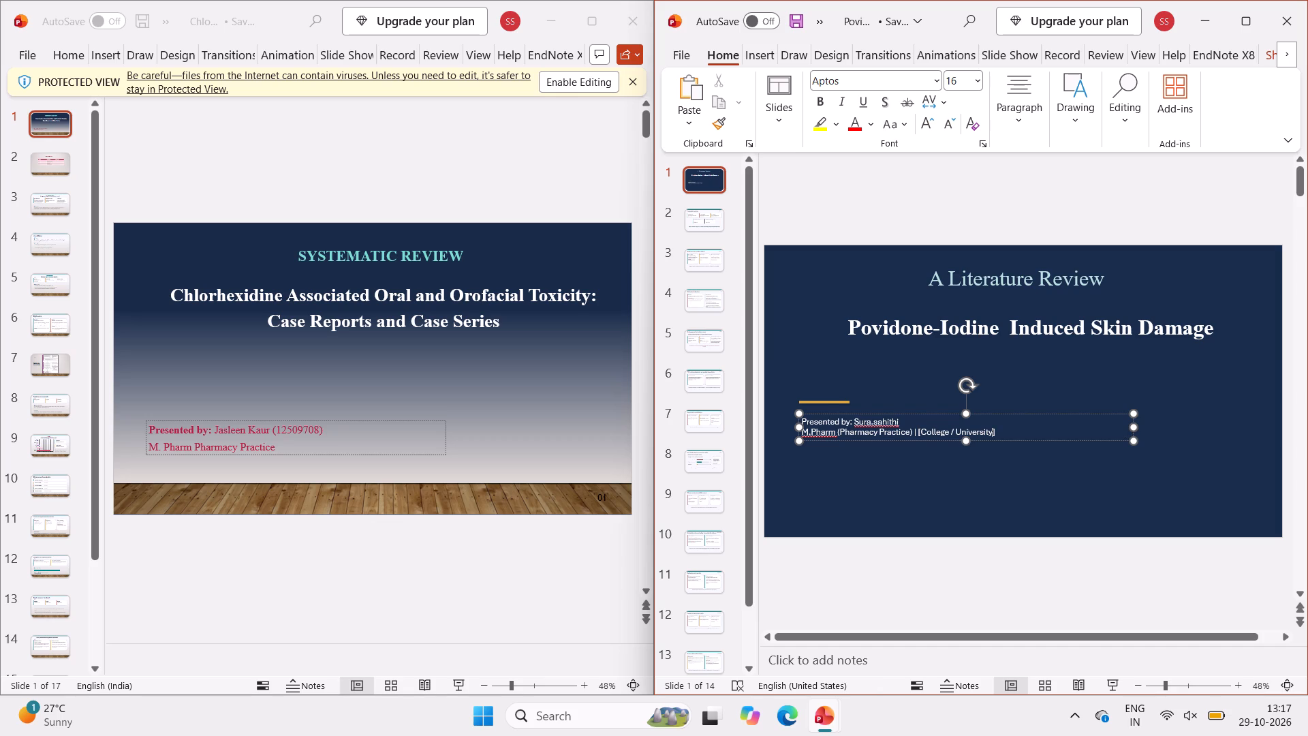
{"action": "left_click_drag", "start_coordinate": [994, 426], "coordinate": [917, 426]}
{"action": "left_click_drag", "start_coordinate": [917, 426], "coordinate": [974, 431]}
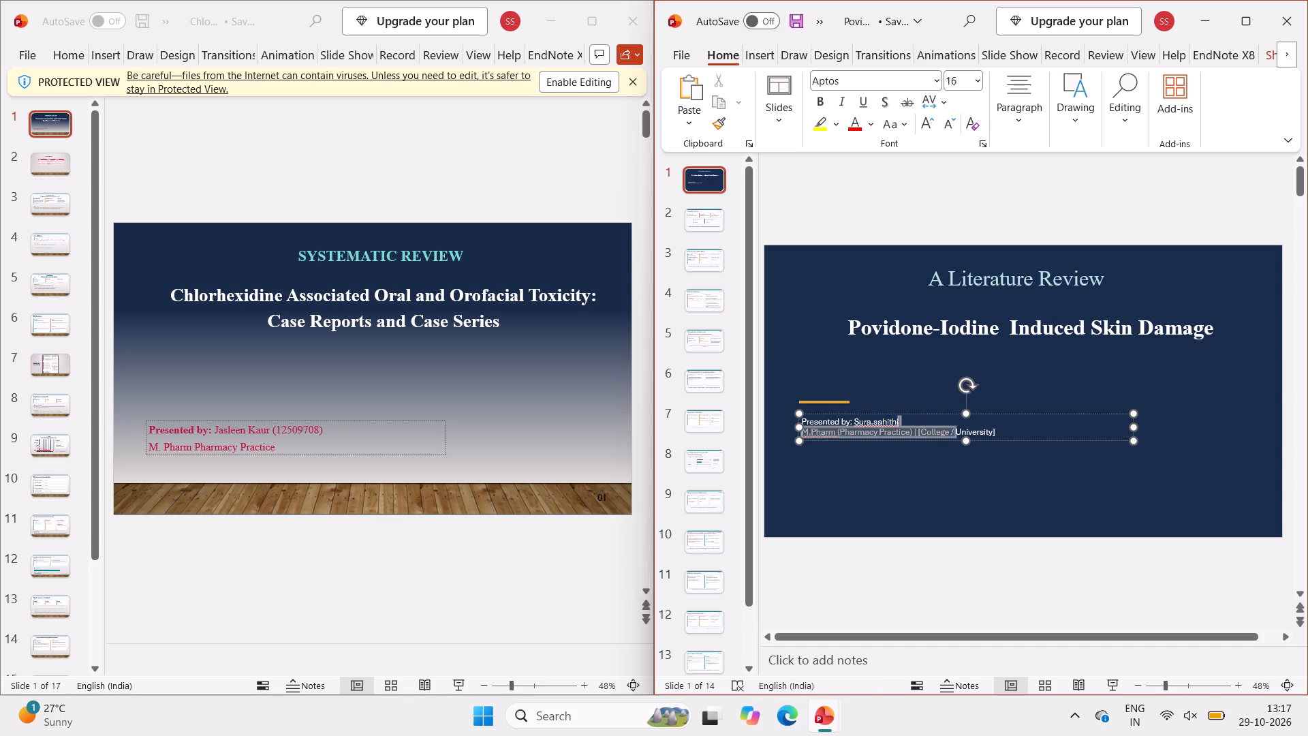
{"action": "left_click_drag", "start_coordinate": [974, 431], "coordinate": [991, 431]}
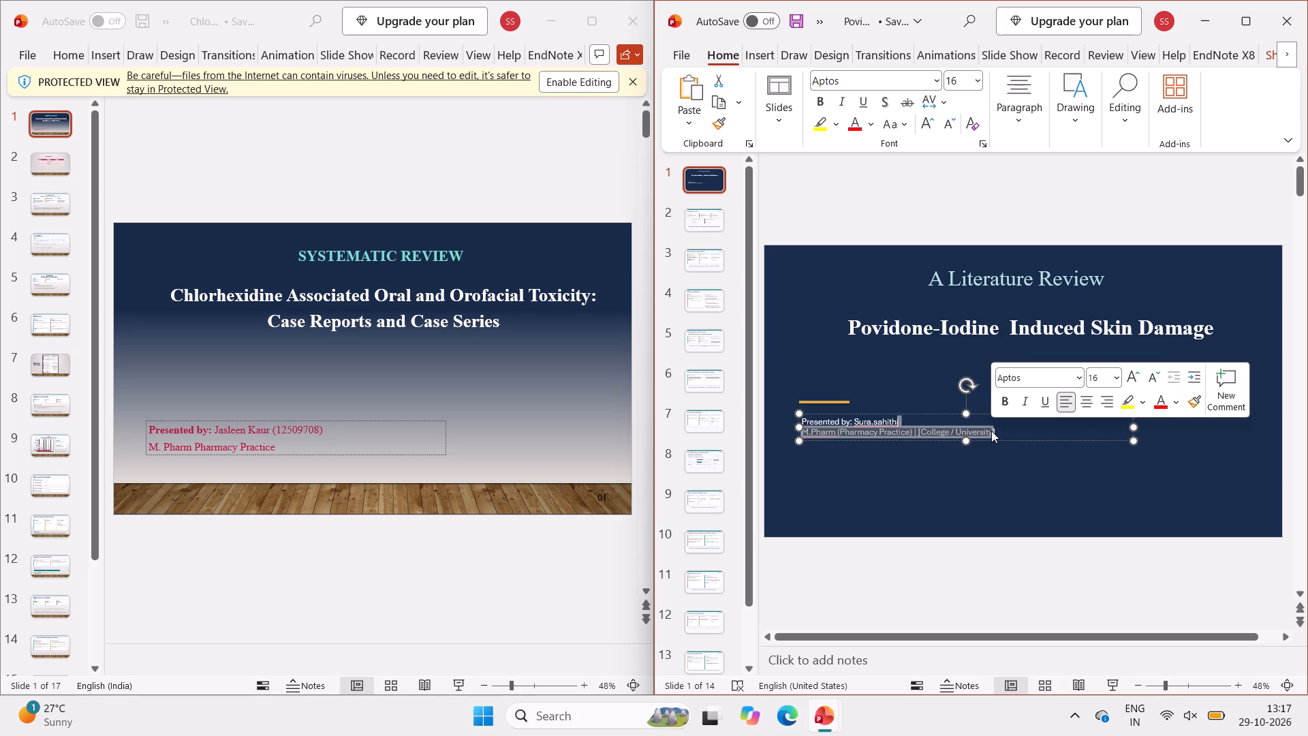
{"action": "key", "text": "BackSpace"}
Move the "Presented by" text box to the right half of slide 1 and slightly lower.
{"action": "left_click", "coordinate": [928, 423]}
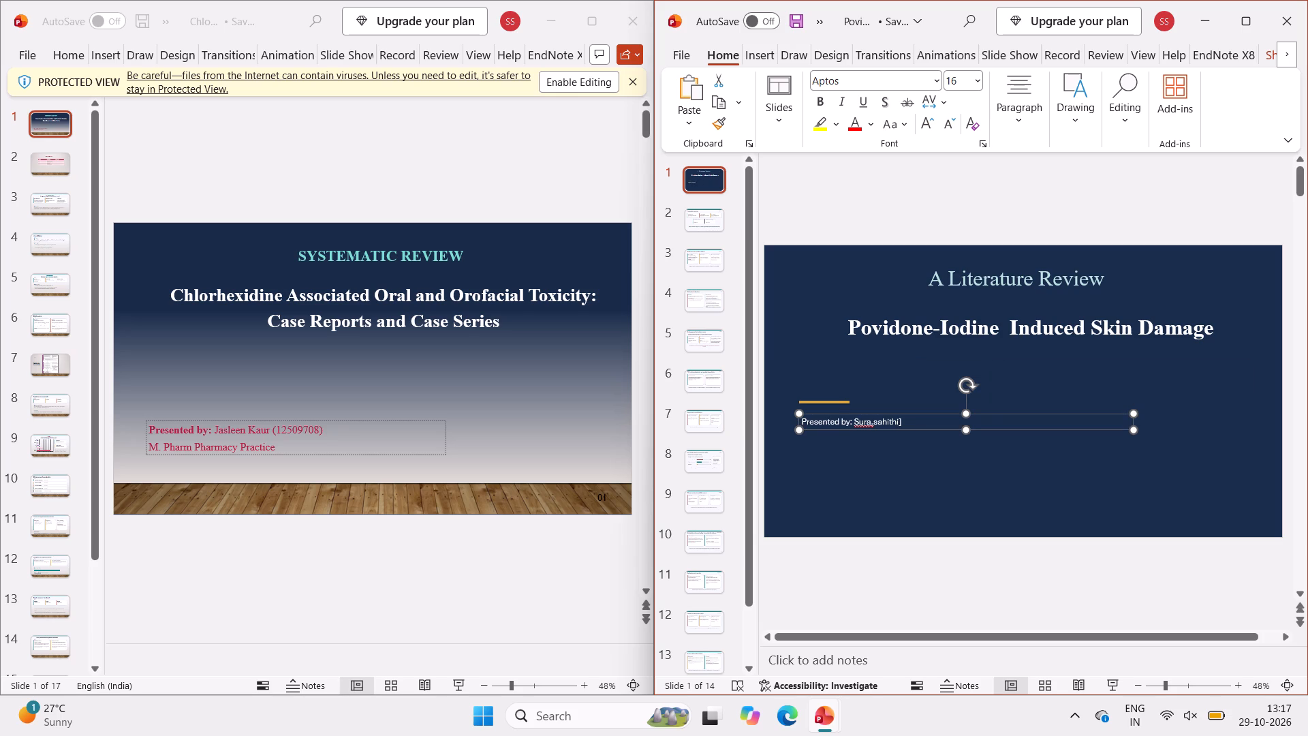
{"action": "left_click", "coordinate": [898, 415]}
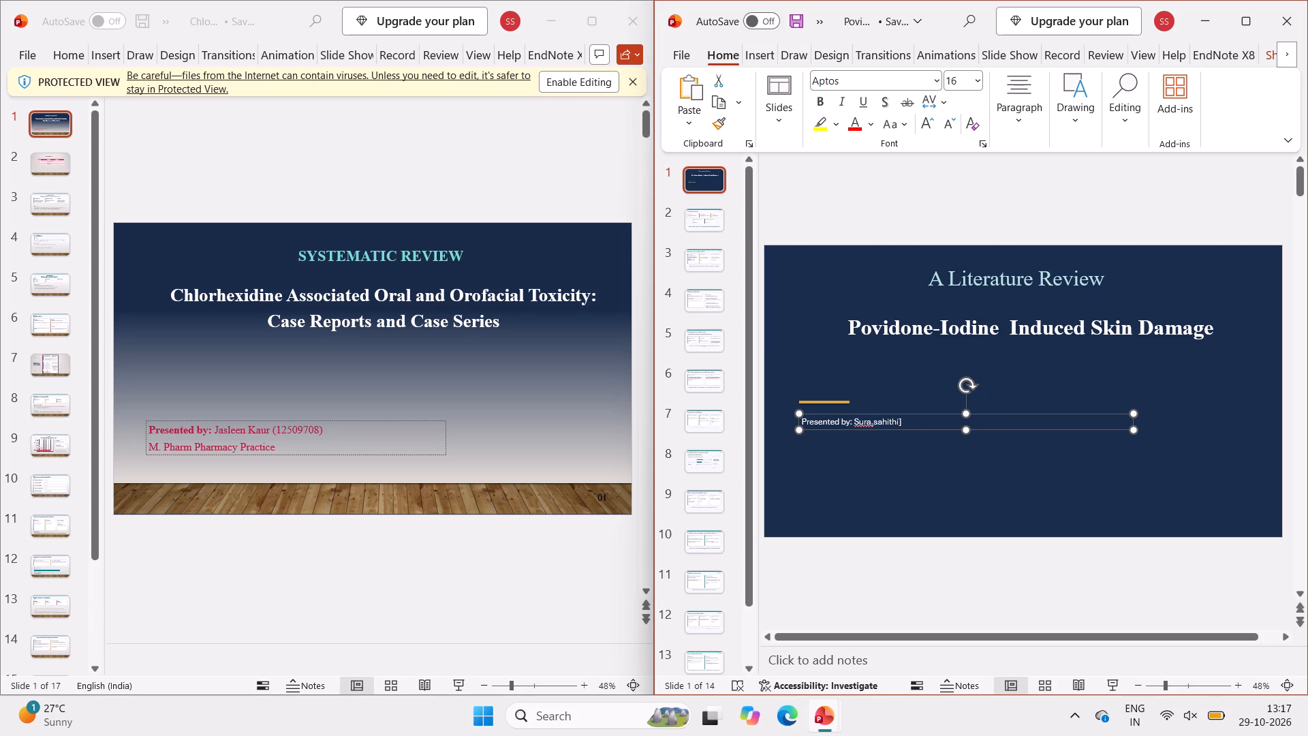
{"action": "left_click", "coordinate": [884, 415]}
{"action": "left_click_drag", "start_coordinate": [969, 429], "coordinate": [966, 468]}
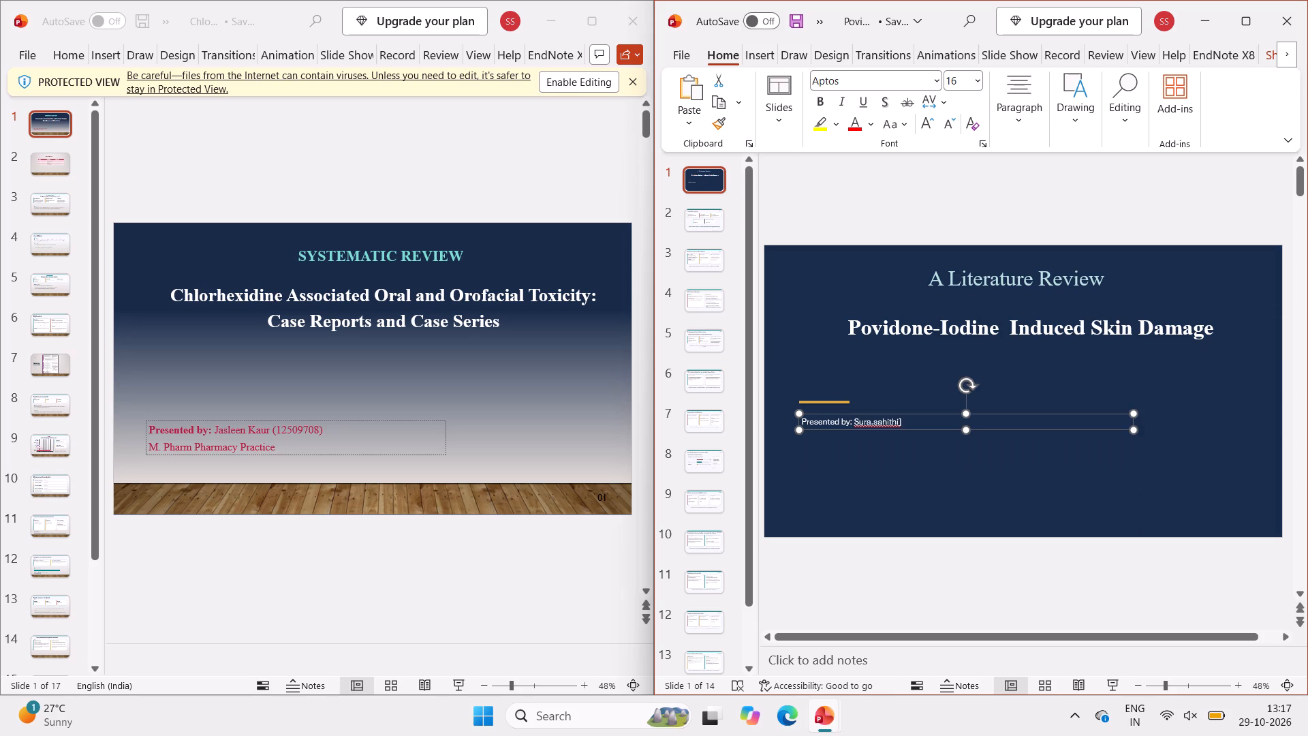
{"action": "left_click_drag", "start_coordinate": [904, 418], "coordinate": [979, 412]}
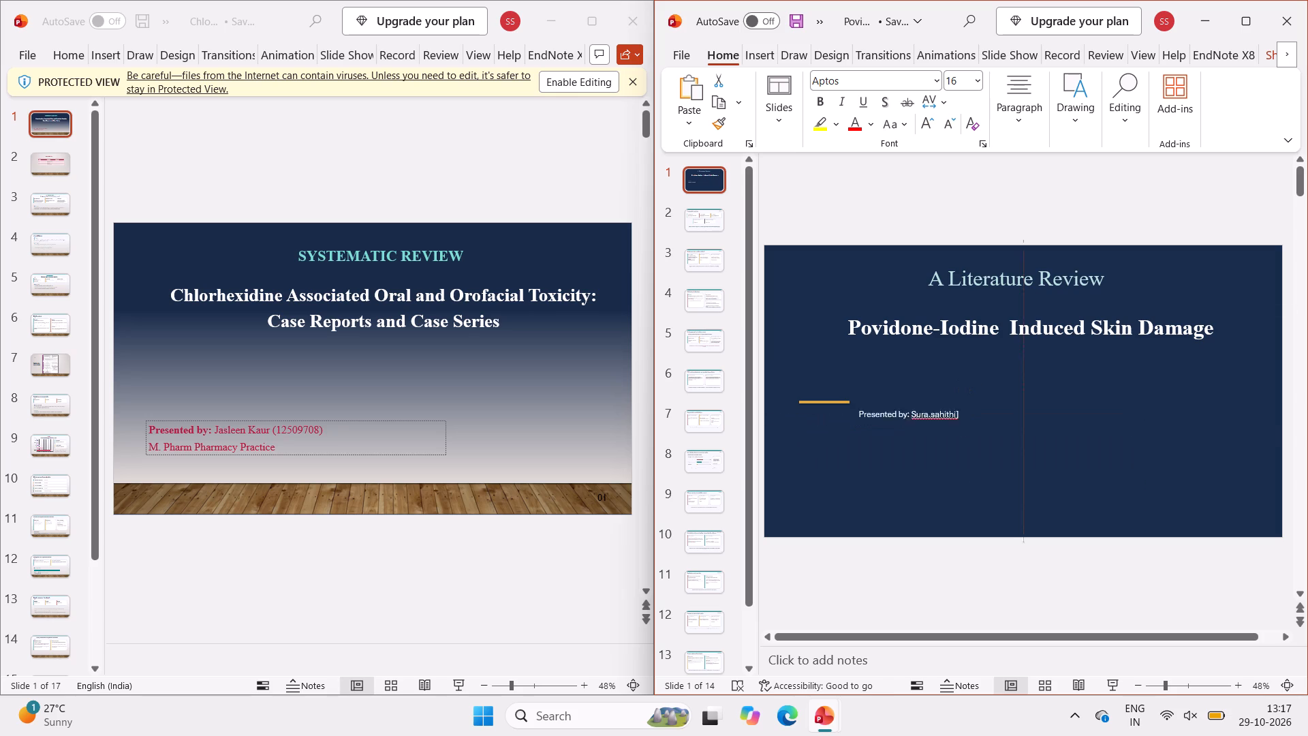
{"action": "left_click_drag", "start_coordinate": [979, 412], "coordinate": [1049, 427]}
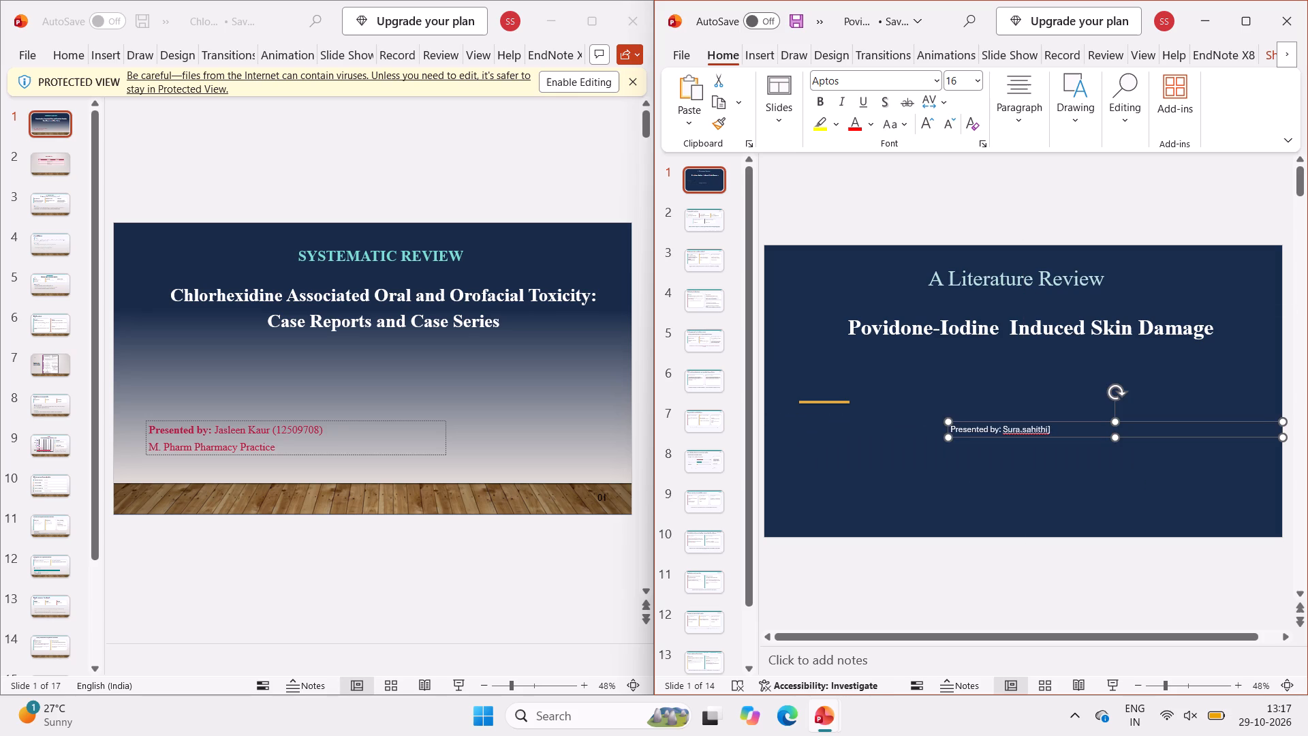
Set the whole "Presented by" line on slide 1 to font size 32.
{"action": "left_click", "coordinate": [1046, 427]}
{"action": "left_click_drag", "start_coordinate": [1046, 427], "coordinate": [941, 426]}
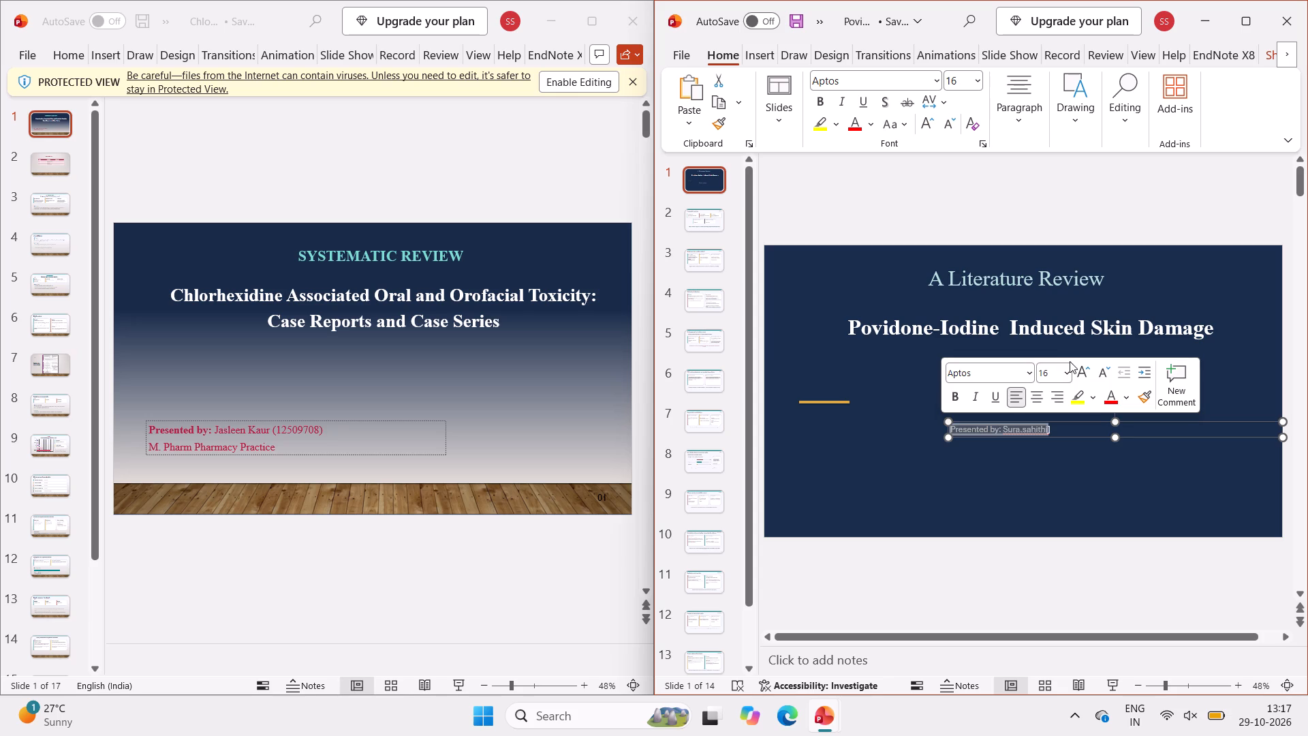
{"action": "left_click", "coordinate": [1070, 366]}
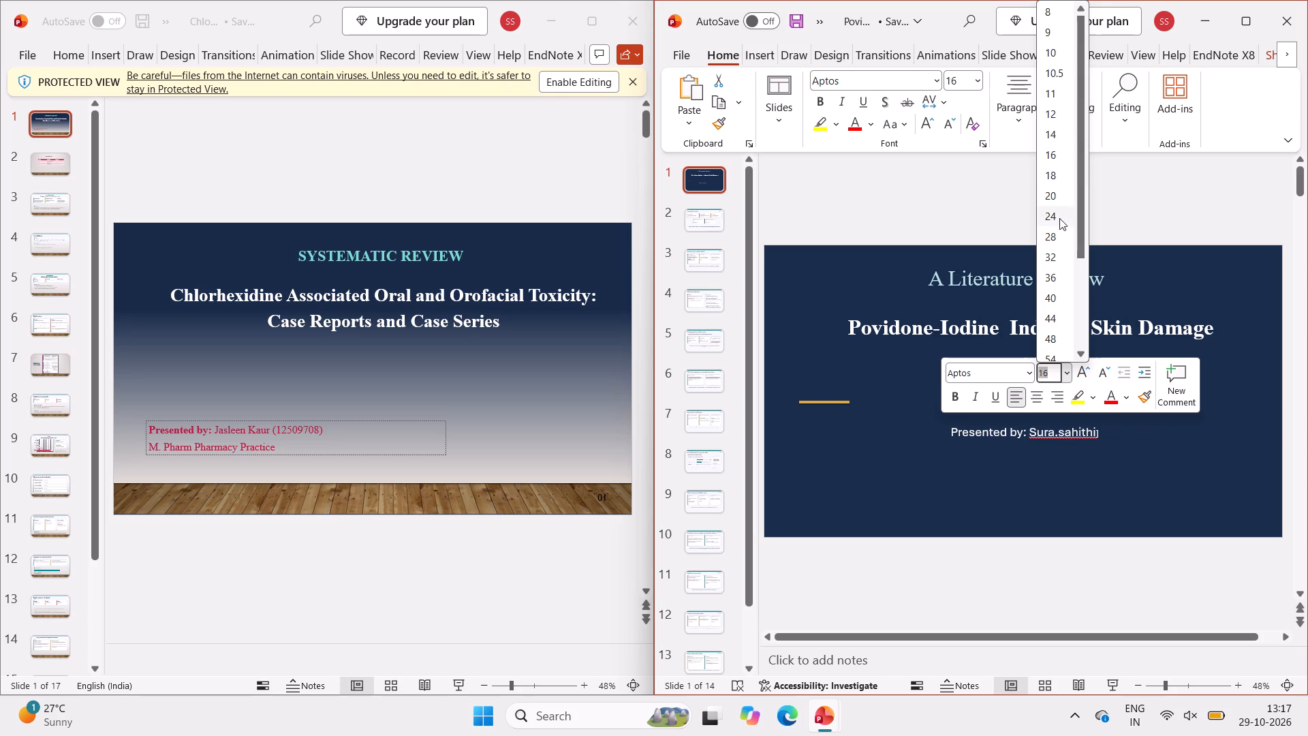
{"action": "left_click", "coordinate": [1057, 249]}
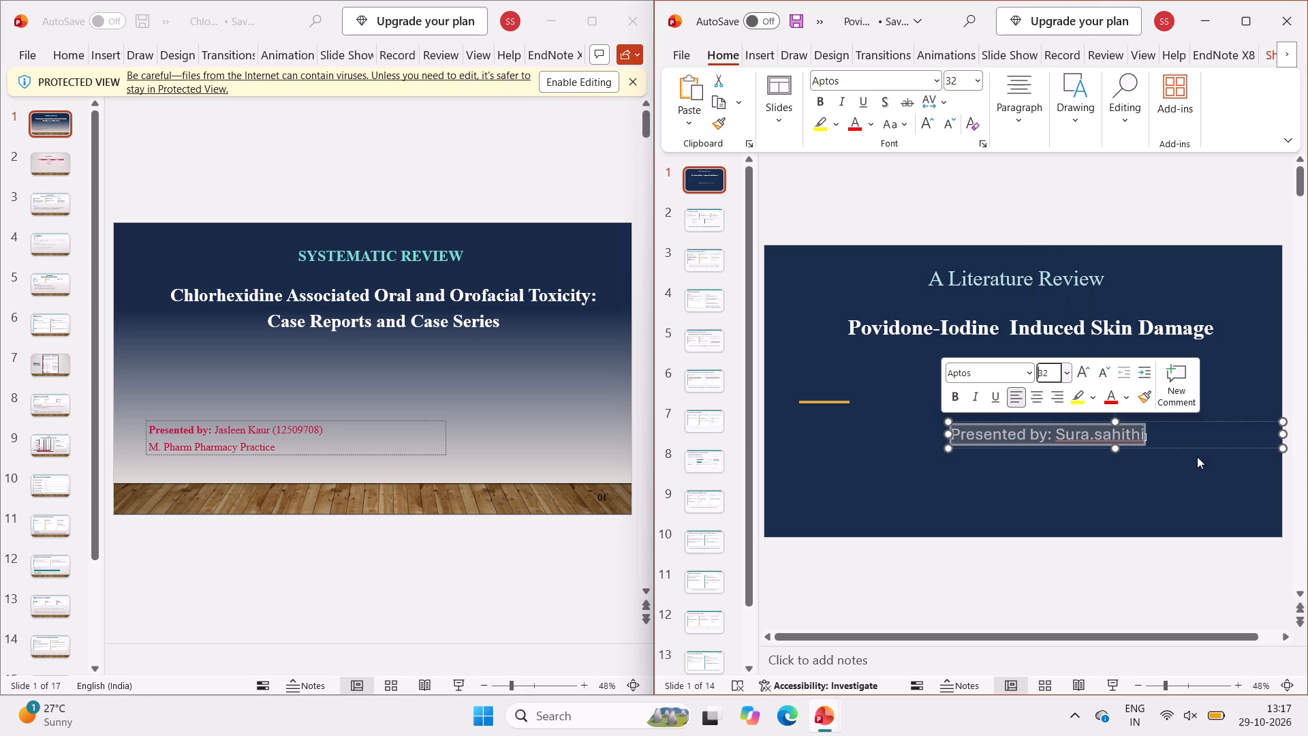
Delete the stray closing bracket after the presenter's name on slide 1.
{"action": "left_click", "coordinate": [1151, 441]}
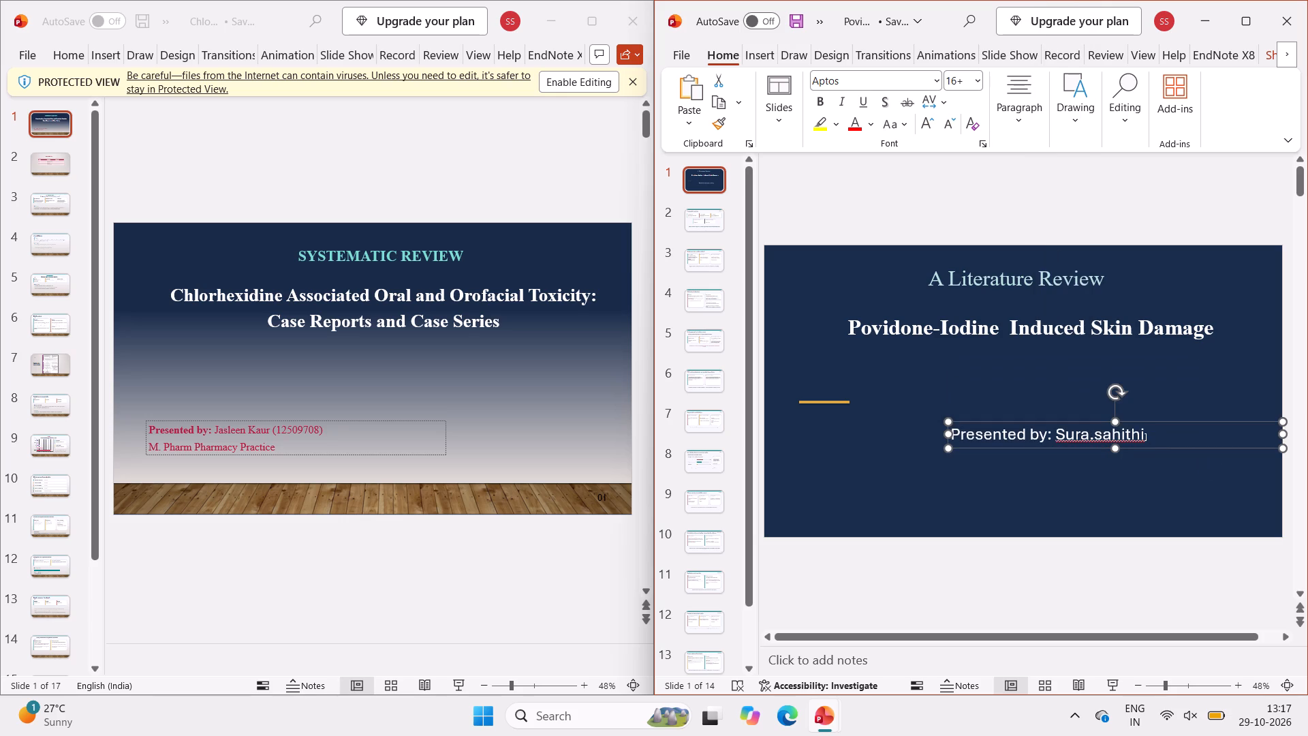
{"action": "left_click", "coordinate": [1146, 431]}
{"action": "key", "text": "BackSpace"}
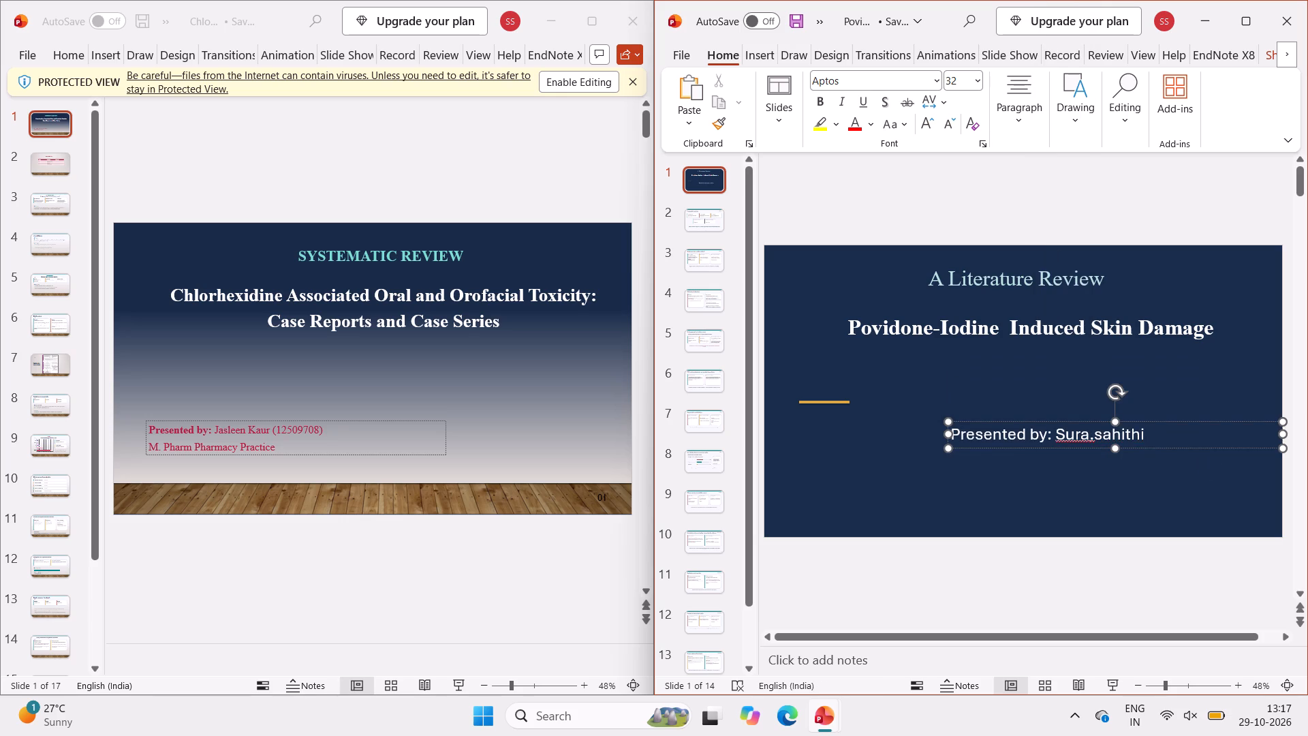
Move the "Presented by" text box back to the left side of slide 1, keeping its height on the slide.
{"action": "left_click_drag", "start_coordinate": [994, 421], "coordinate": [832, 418]}
Delete the short orange accent line above the "Presented by" text on slide 1.
{"action": "left_click", "coordinate": [832, 399]}
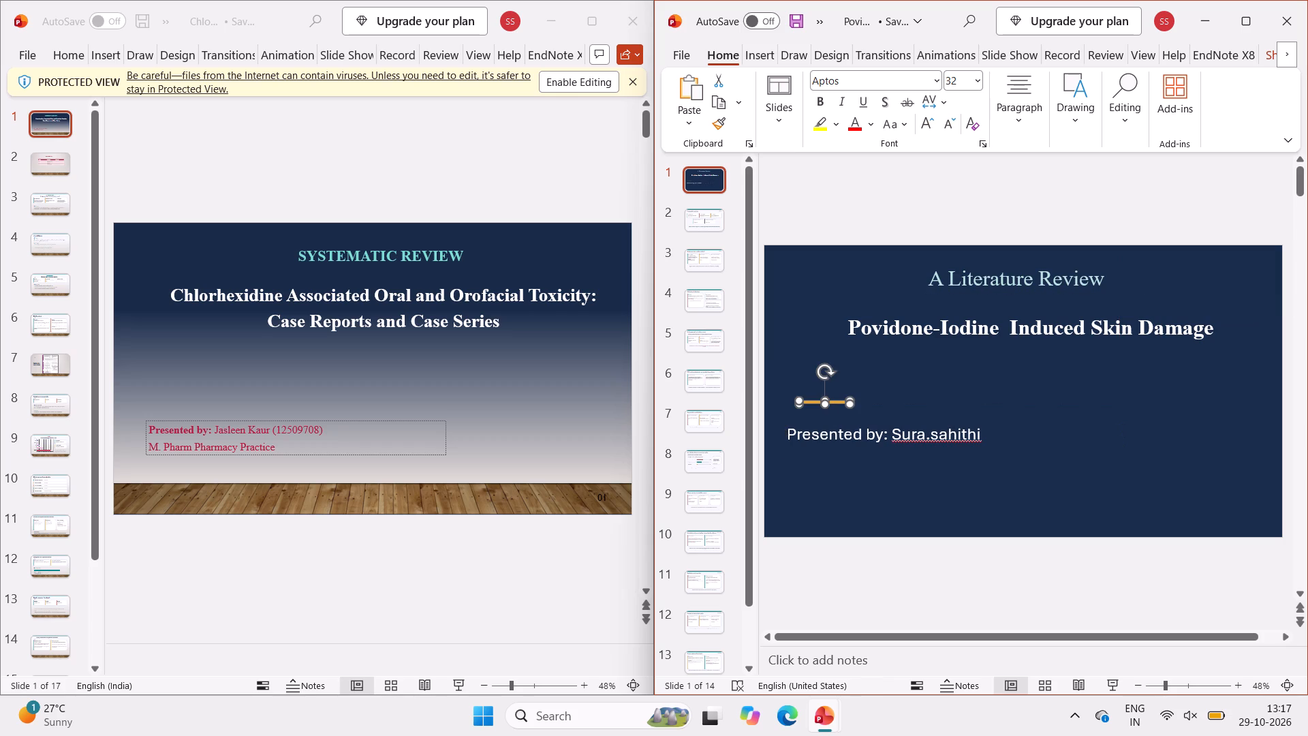
{"action": "key", "text": "BackSpace"}
Copy the "M. Pharm Pharmacy Practice" line from the chlorhexidine deck and paste it on a new line below the presenter's name.
{"action": "left_click", "coordinate": [282, 446]}
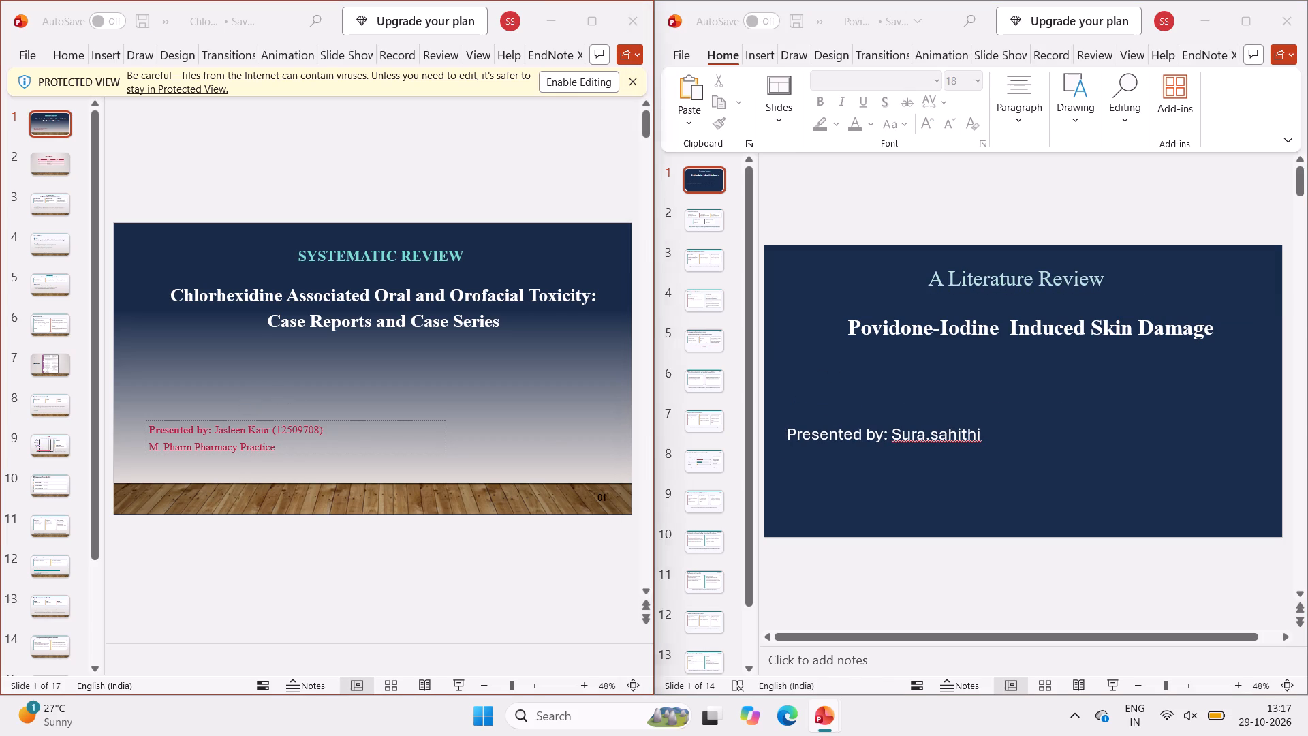
{"action": "double_click", "coordinate": [282, 446]}
{"action": "left_click_drag", "start_coordinate": [282, 446], "coordinate": [151, 447]}
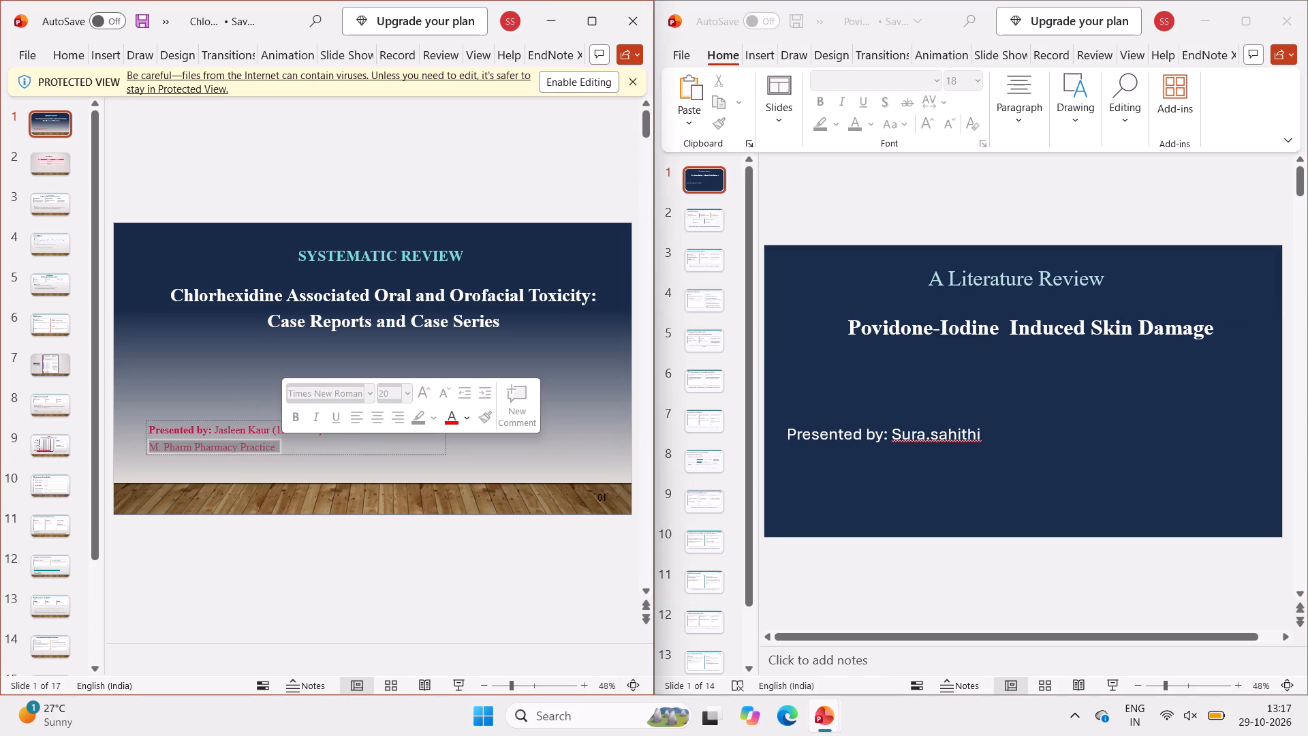
{"action": "left_click_drag", "start_coordinate": [151, 447], "coordinate": [150, 447]}
{"action": "key", "text": "ctrl+c"}
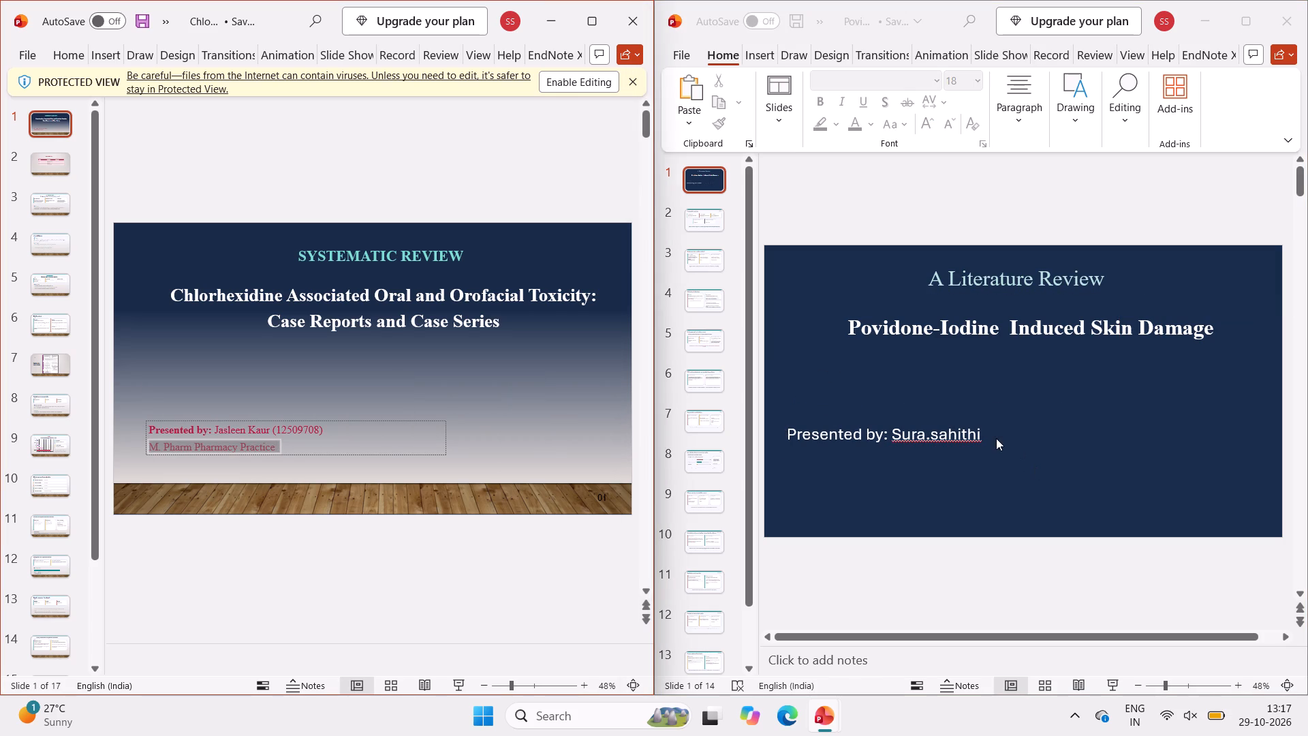
{"action": "left_click", "coordinate": [994, 435]}
{"action": "left_click", "coordinate": [986, 435]}
{"action": "left_click", "coordinate": [986, 435]}
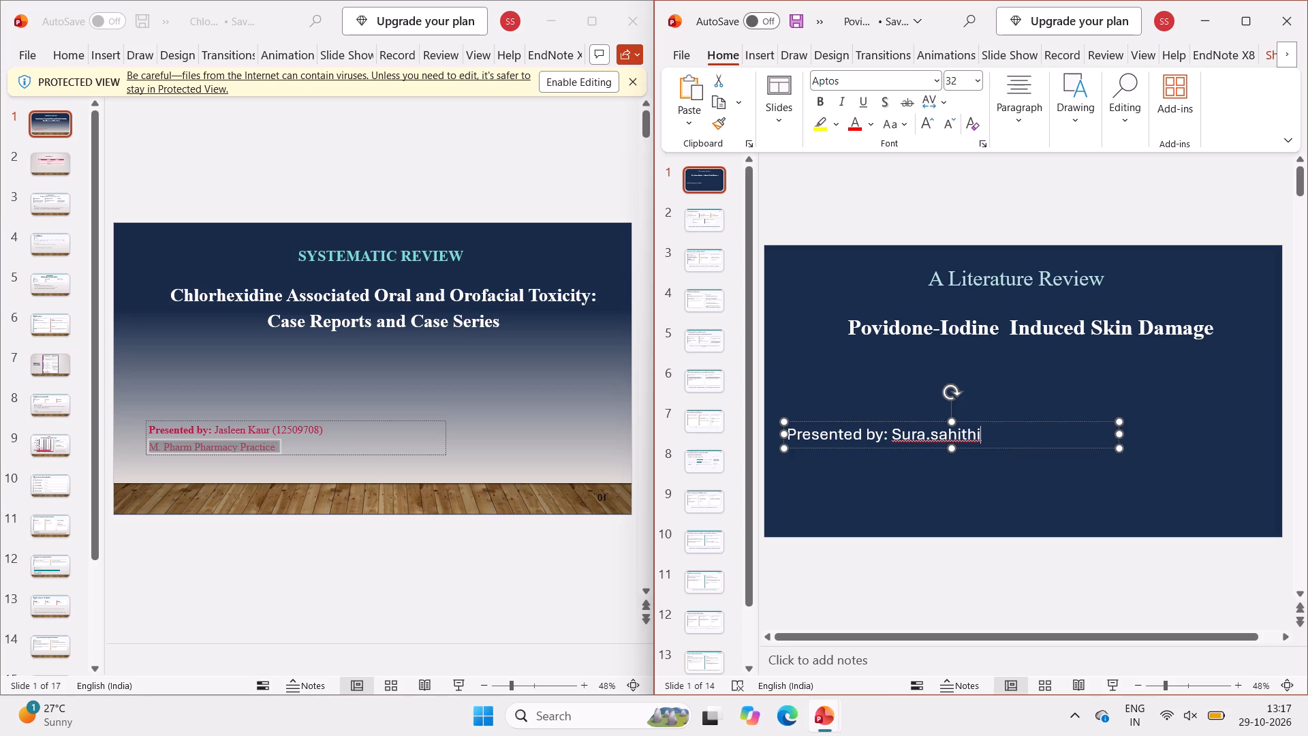
{"action": "key", "text": "Return"}
{"action": "key", "text": "ctrl+v"}
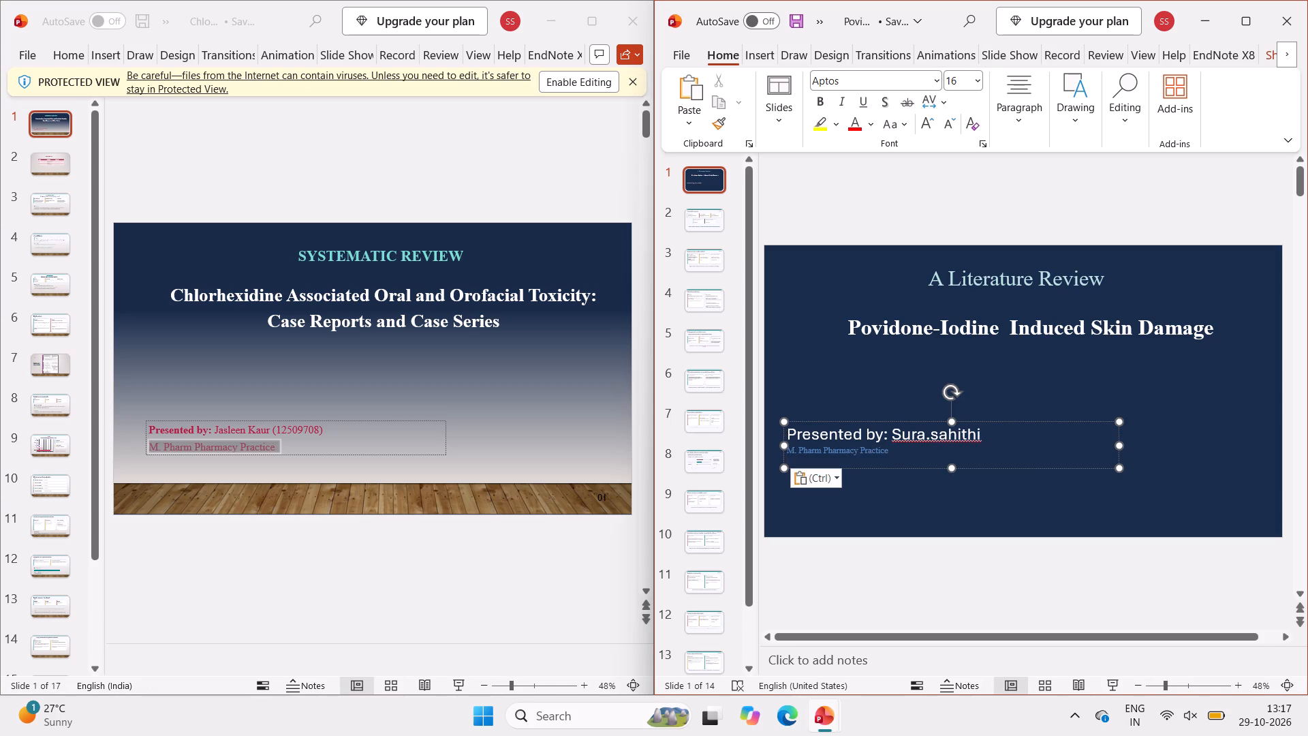
Format the pasted "M. Pharm Pharmacy Practice" line in white at font size 24.
{"action": "left_click_drag", "start_coordinate": [896, 448], "coordinate": [787, 451]}
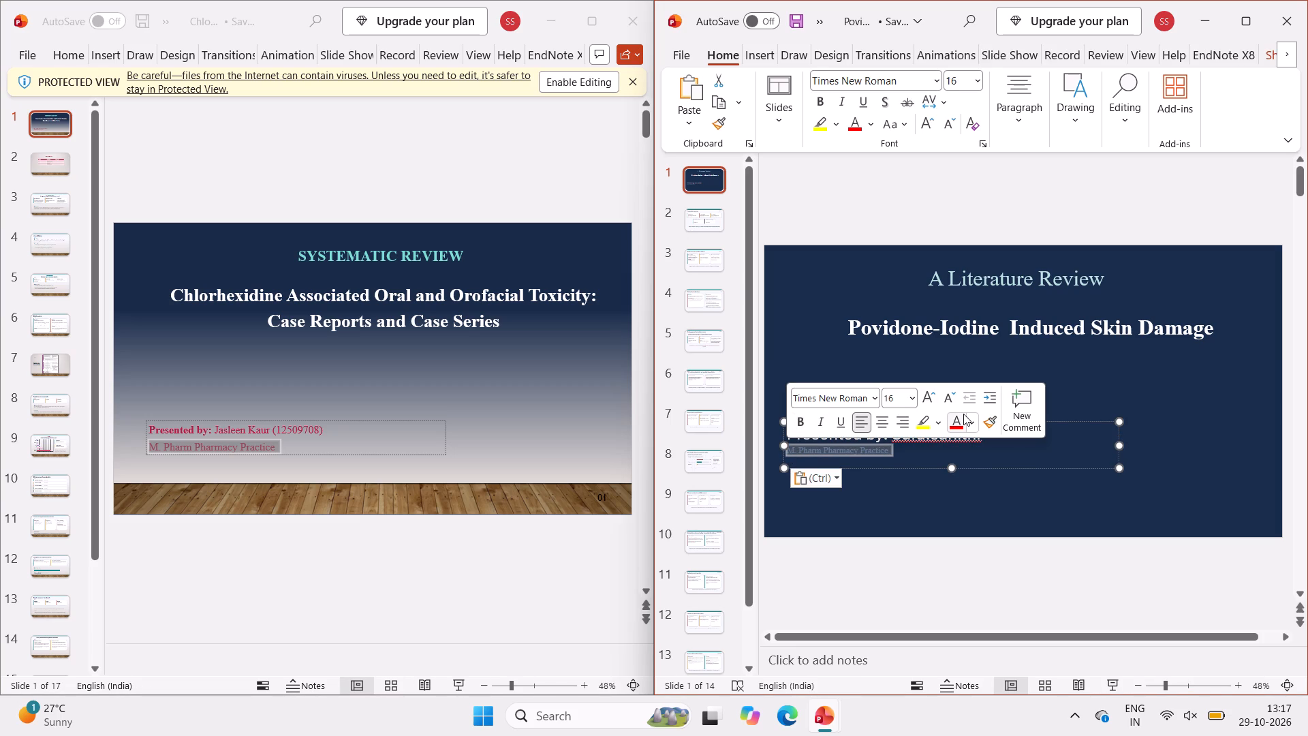
{"action": "left_click", "coordinate": [968, 418]}
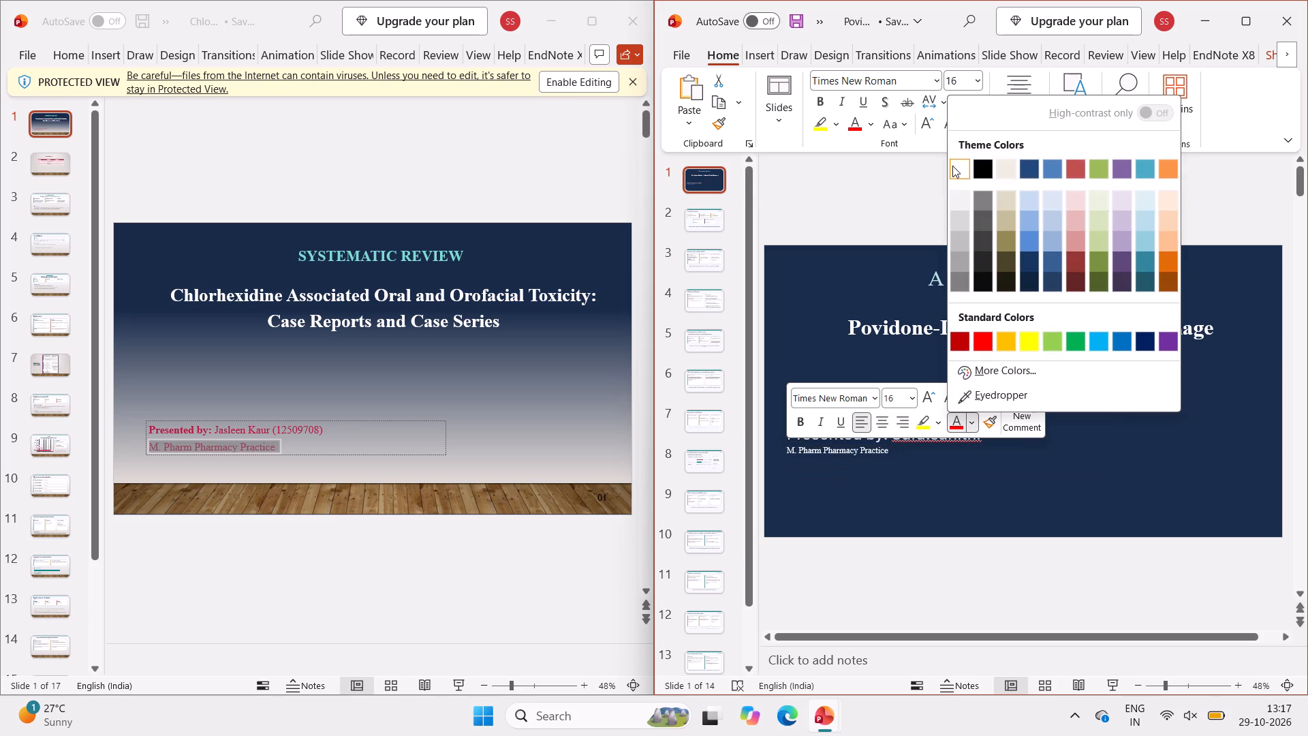
{"action": "left_click", "coordinate": [952, 165]}
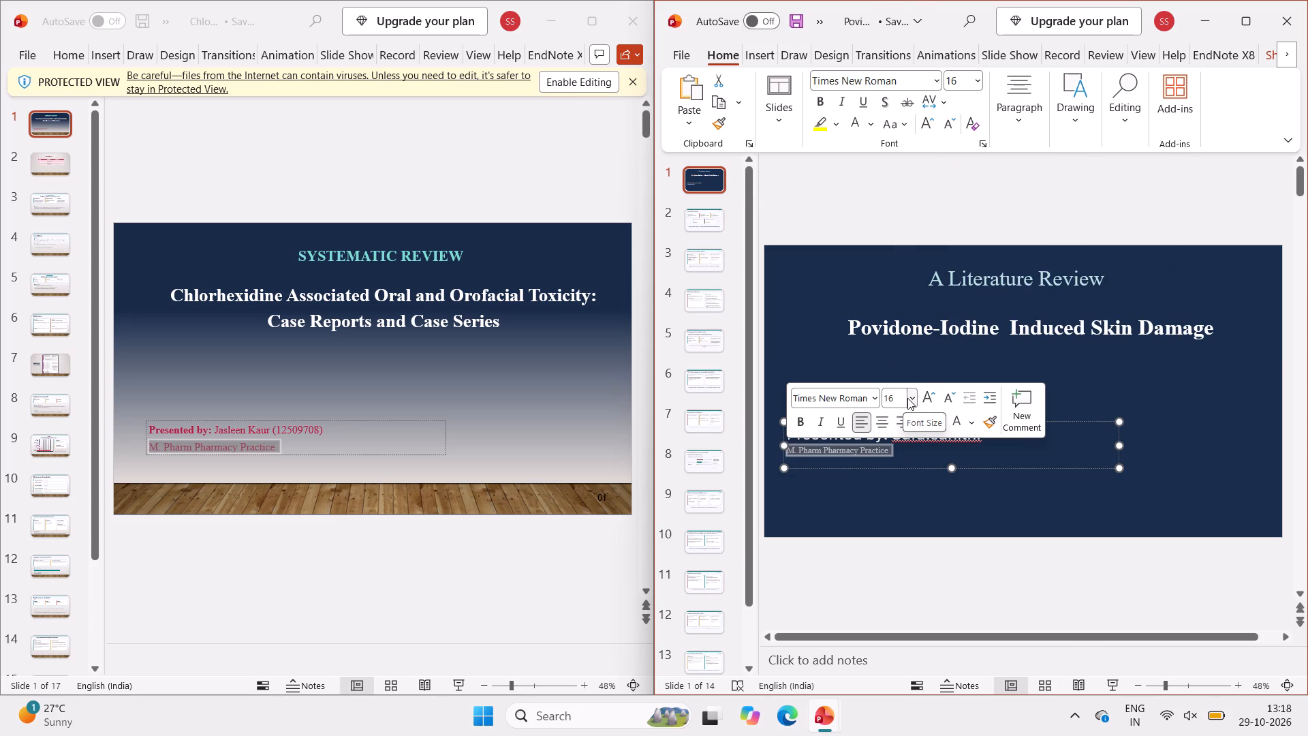
{"action": "left_click", "coordinate": [907, 398]}
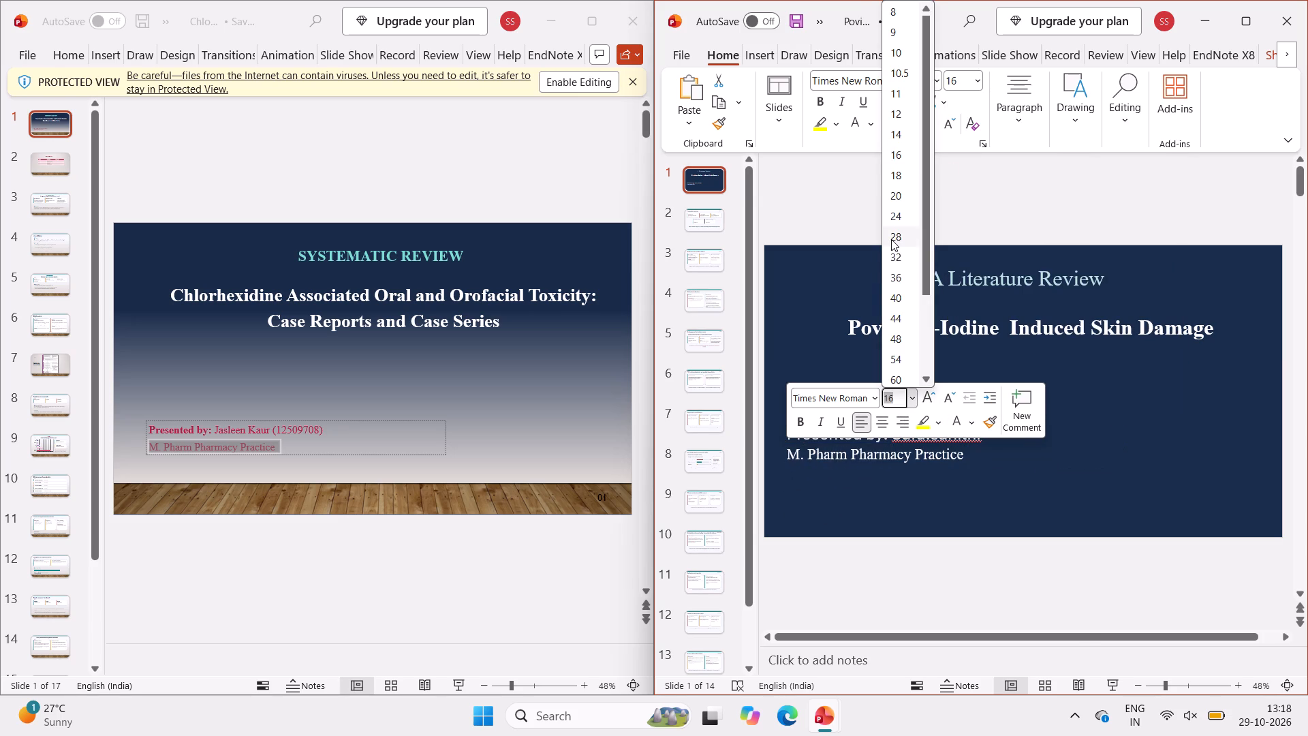
{"action": "left_click", "coordinate": [891, 221]}
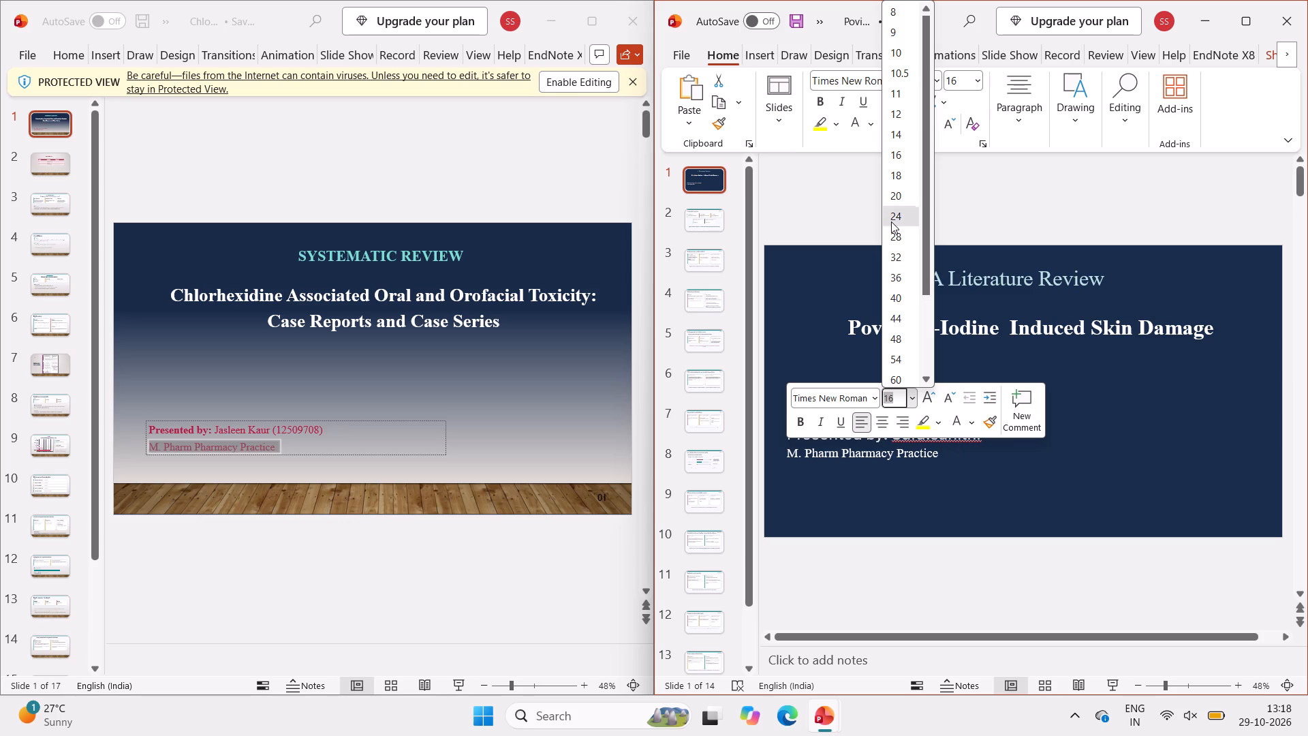
{"action": "left_click", "coordinate": [875, 459]}
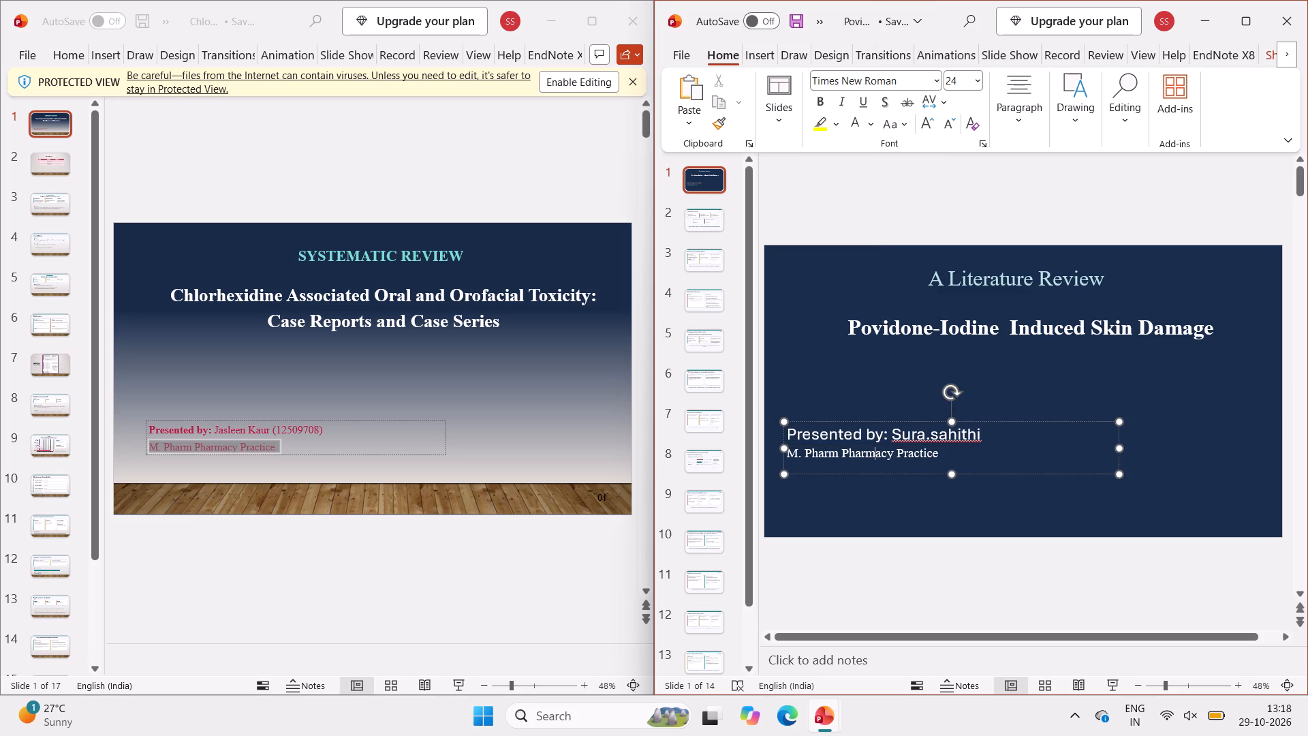
Format the "Presented by" line on slide 1 in Times New Roman at font size 24.
{"action": "left_click_drag", "start_coordinate": [980, 434], "coordinate": [805, 436]}
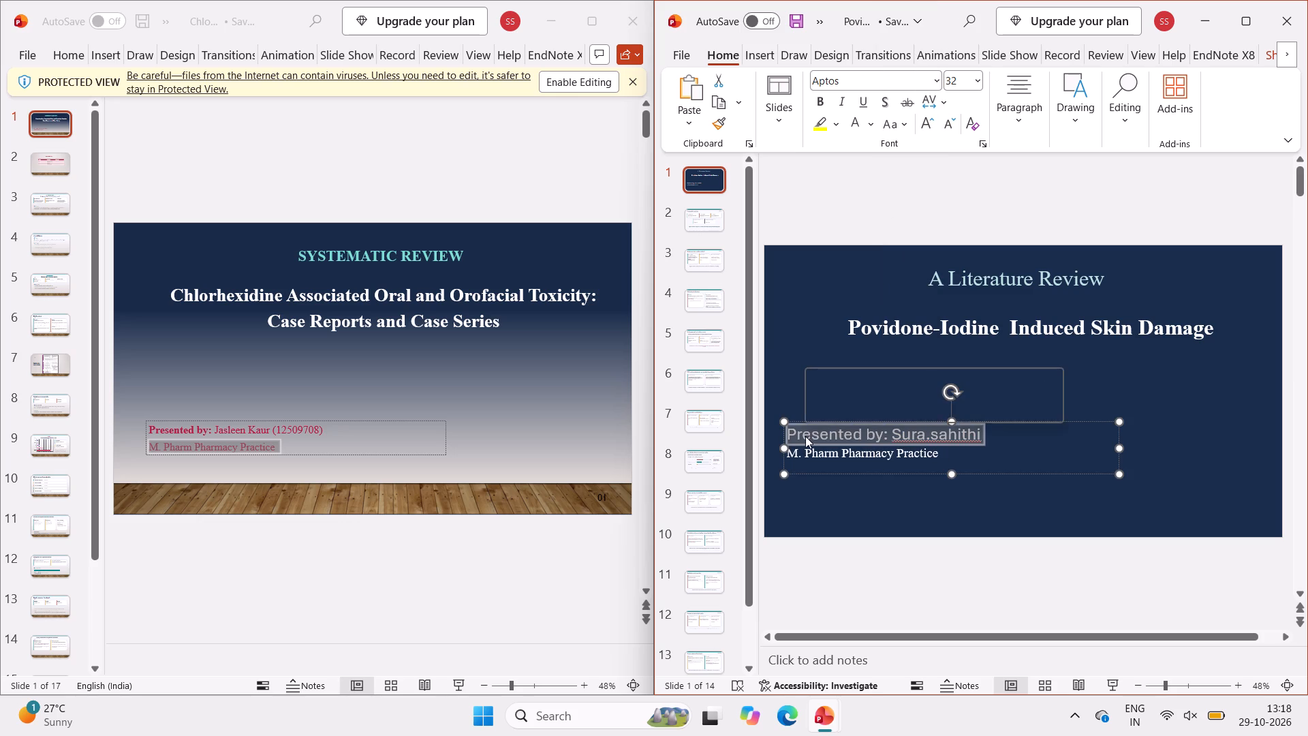
{"action": "left_click", "coordinate": [894, 386]}
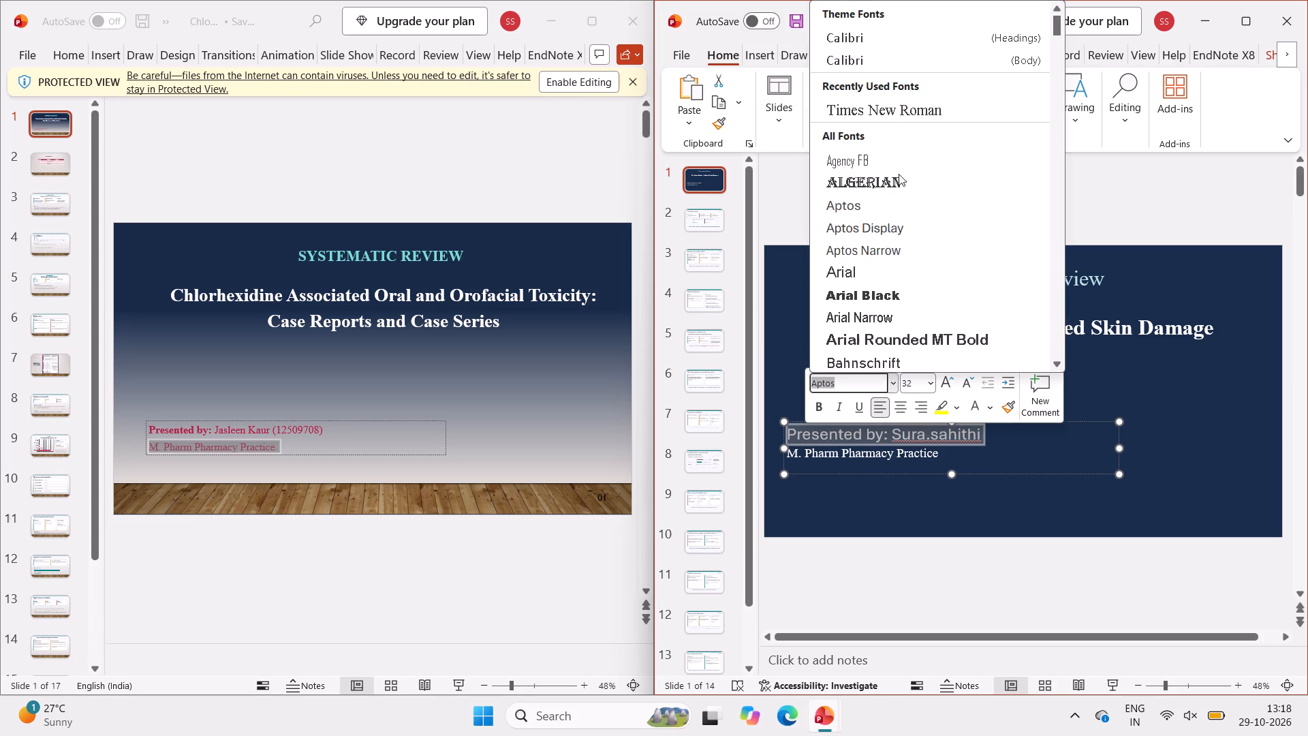
{"action": "left_click", "coordinate": [885, 110]}
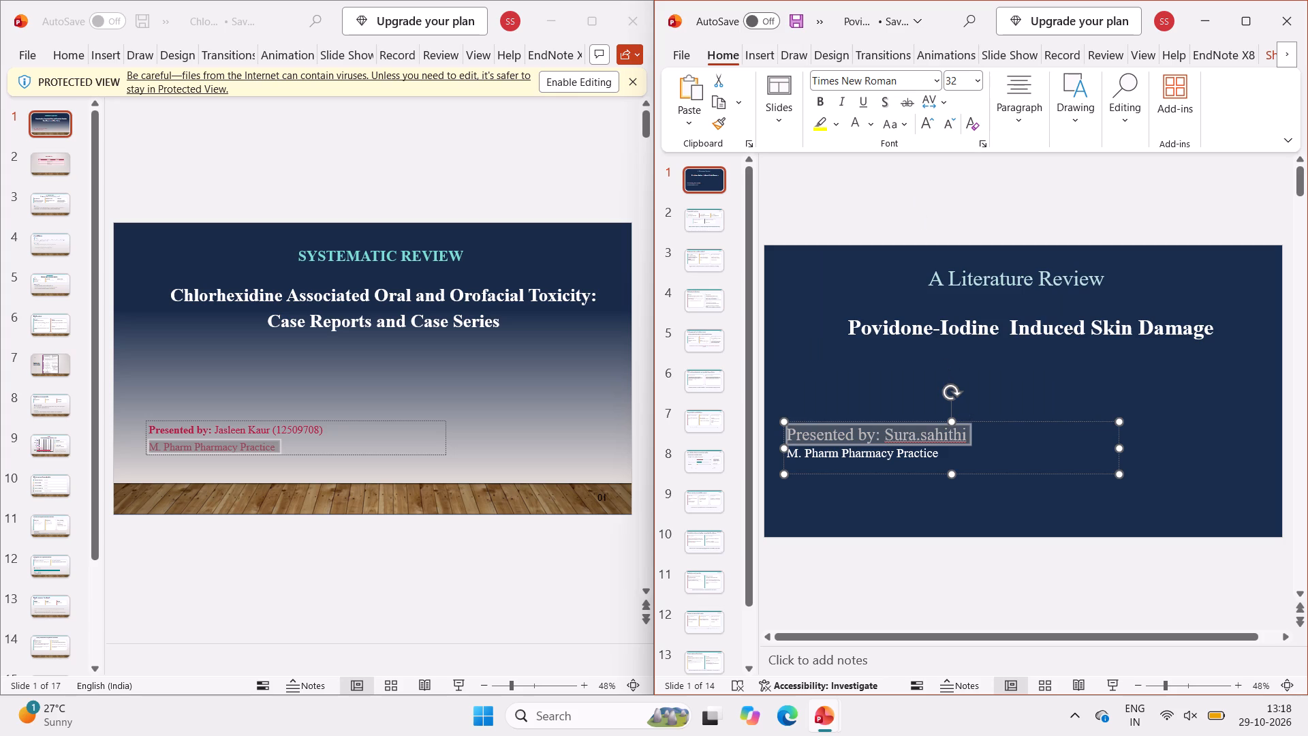
{"action": "left_click", "coordinate": [981, 80]}
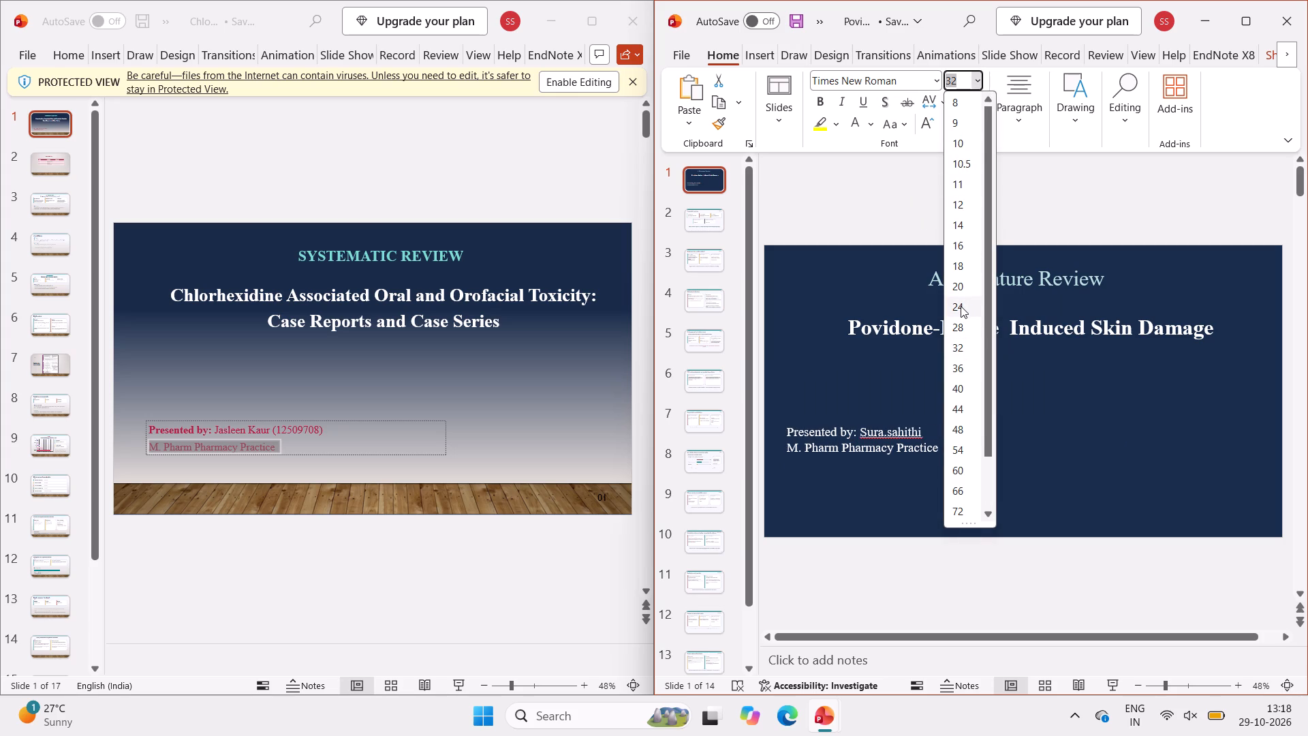
{"action": "left_click", "coordinate": [961, 306]}
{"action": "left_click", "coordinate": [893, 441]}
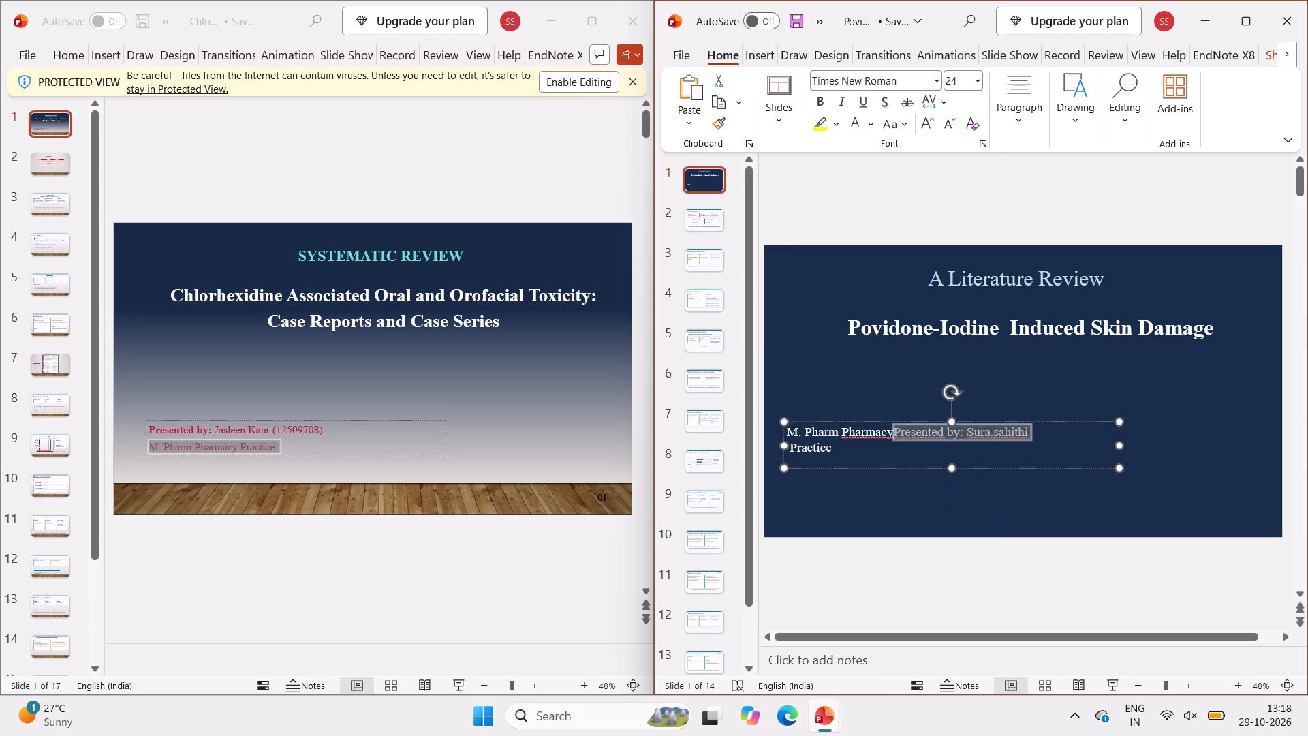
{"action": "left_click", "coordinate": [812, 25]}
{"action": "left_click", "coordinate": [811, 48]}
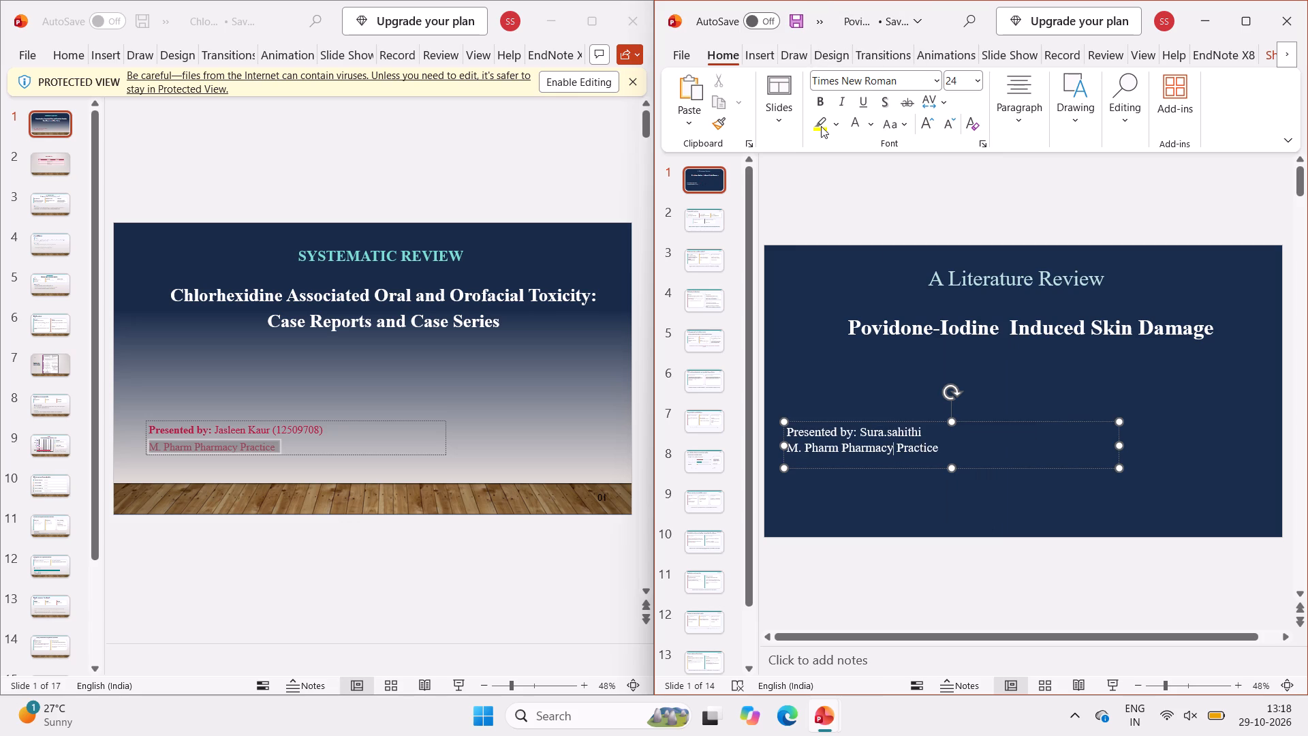
Apply the suggested spelling correction to the presenter's name on slide 1.
{"action": "left_click", "coordinate": [854, 467]}
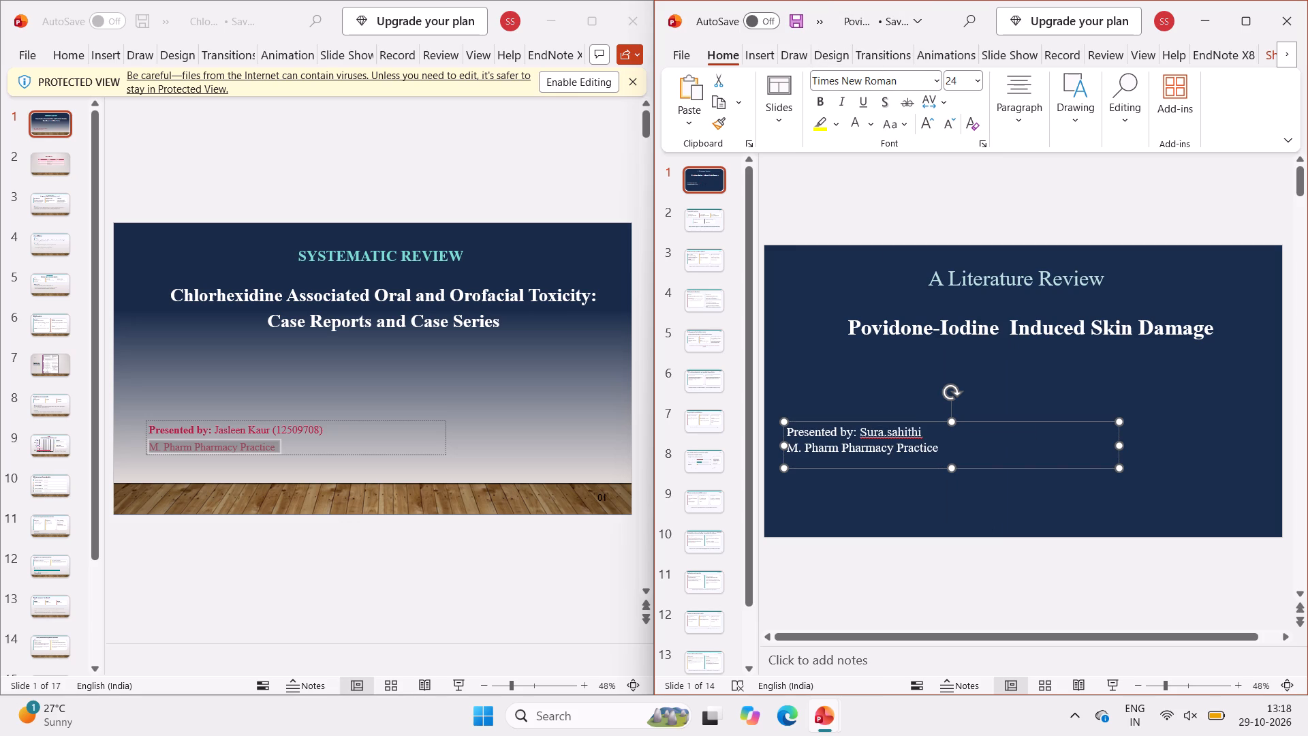
{"action": "right_click", "coordinate": [890, 433]}
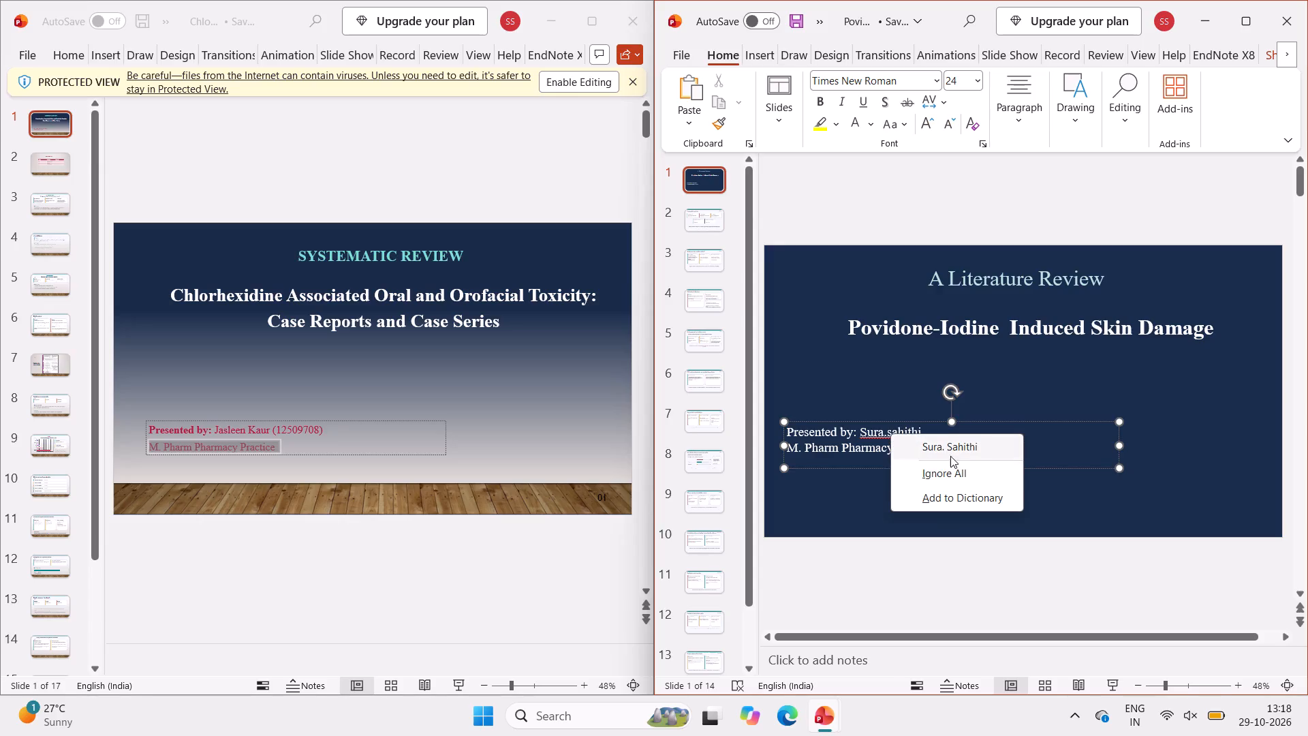
{"action": "left_click", "coordinate": [950, 456]}
{"action": "left_click", "coordinate": [918, 442]}
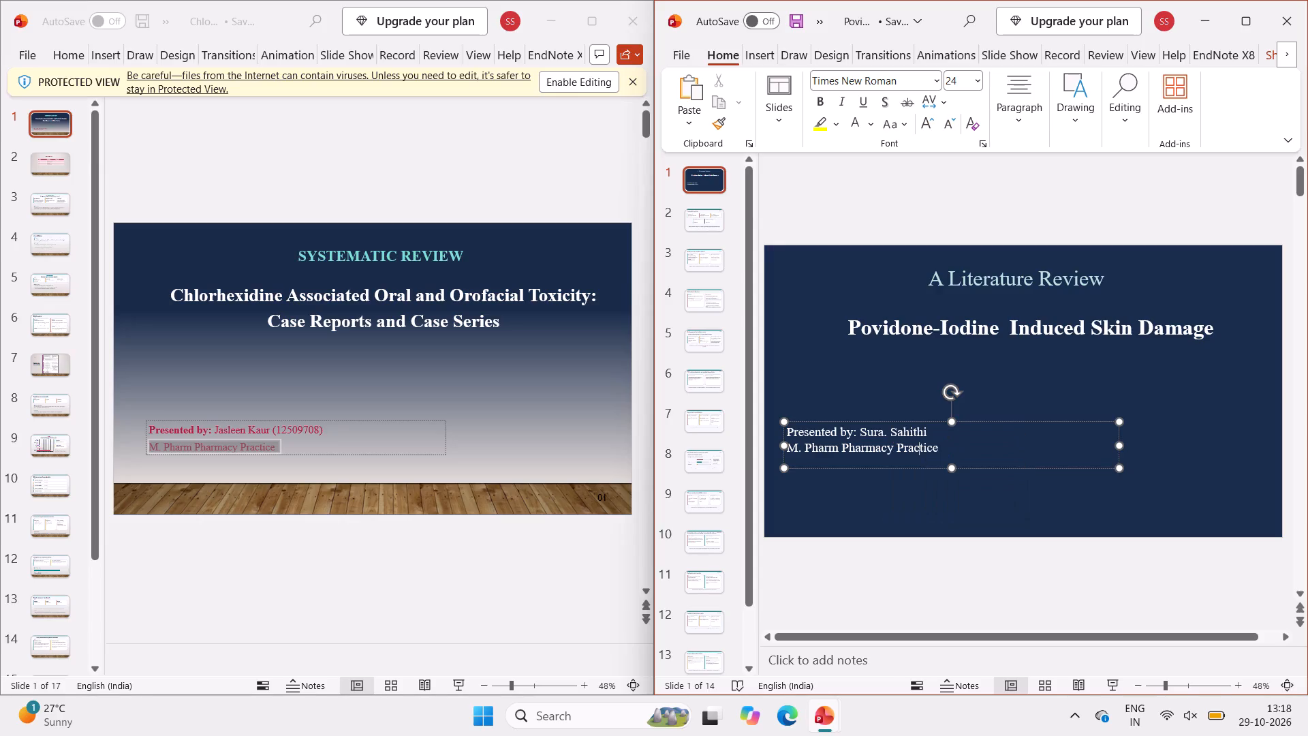
{"action": "left_click", "coordinate": [860, 337]}
{"action": "left_click", "coordinate": [883, 429]}
{"action": "left_click", "coordinate": [886, 399]}
Turn on AutoSave for the povidone-iodine presentation.
{"action": "left_click", "coordinate": [758, 24]}
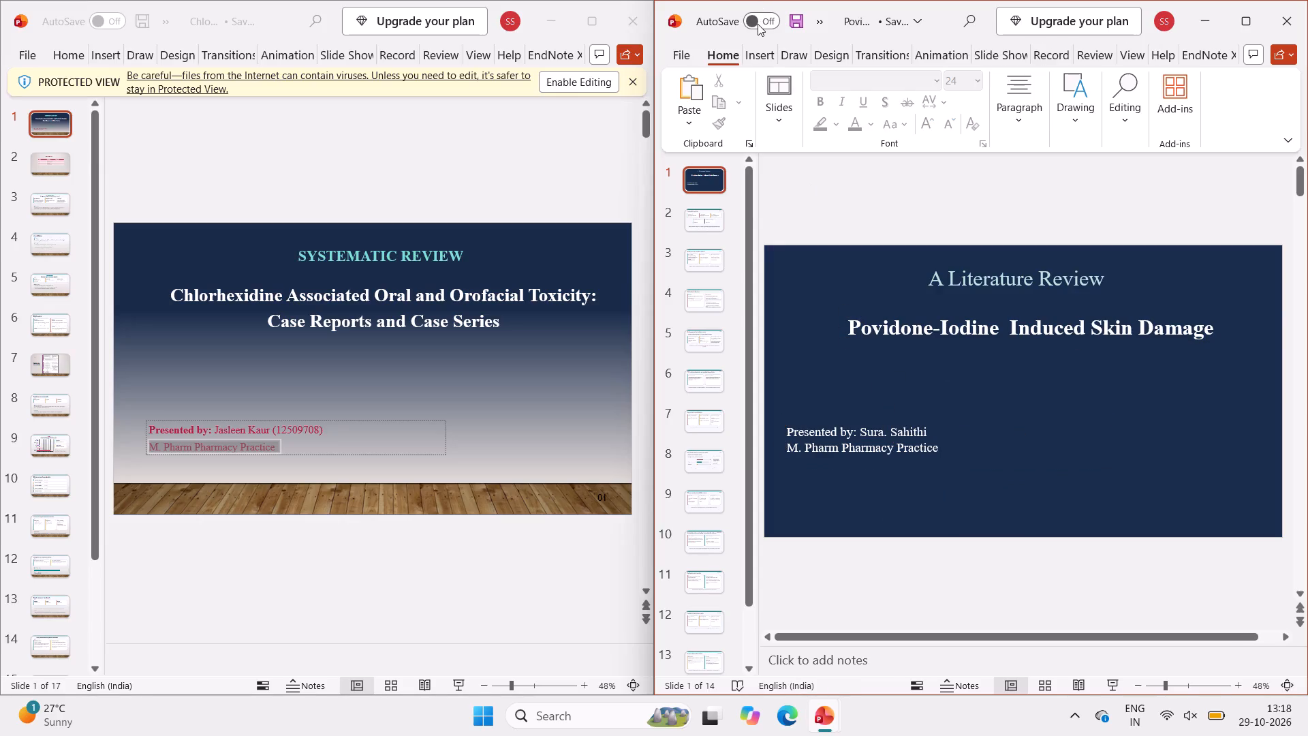
{"action": "left_click", "coordinate": [922, 274]}
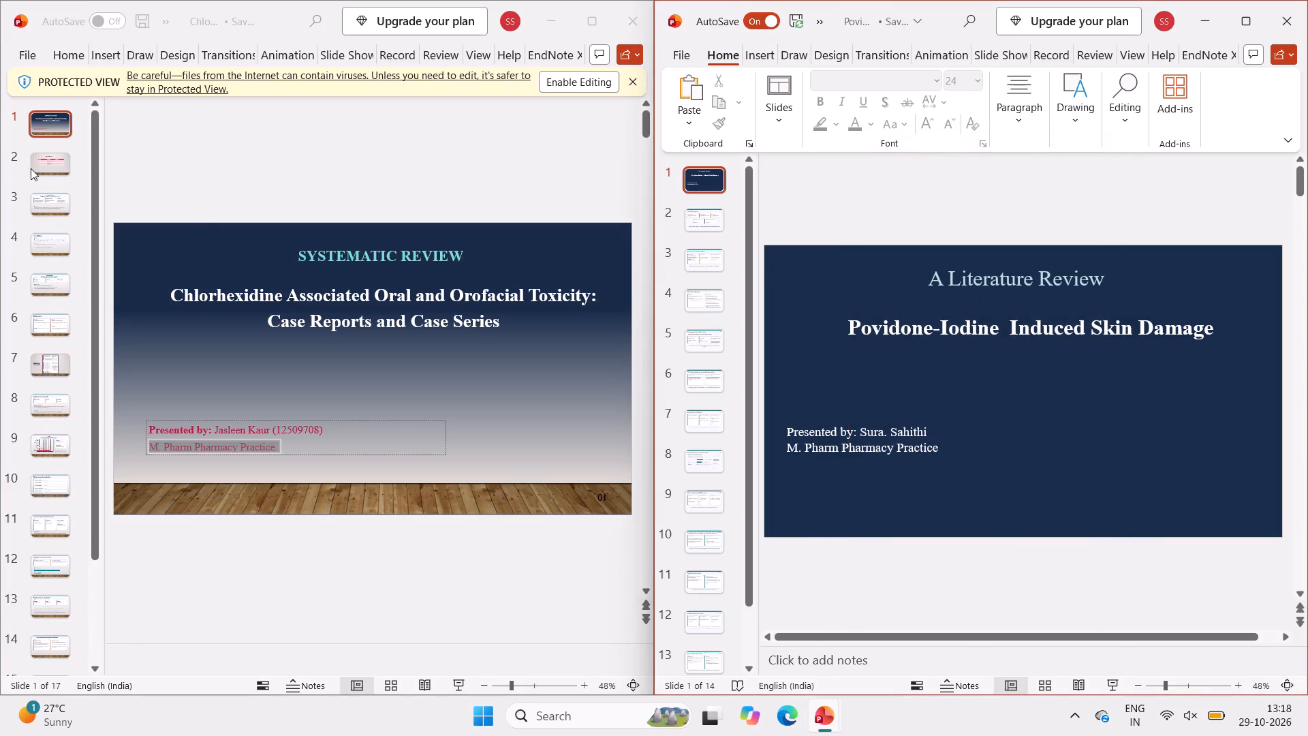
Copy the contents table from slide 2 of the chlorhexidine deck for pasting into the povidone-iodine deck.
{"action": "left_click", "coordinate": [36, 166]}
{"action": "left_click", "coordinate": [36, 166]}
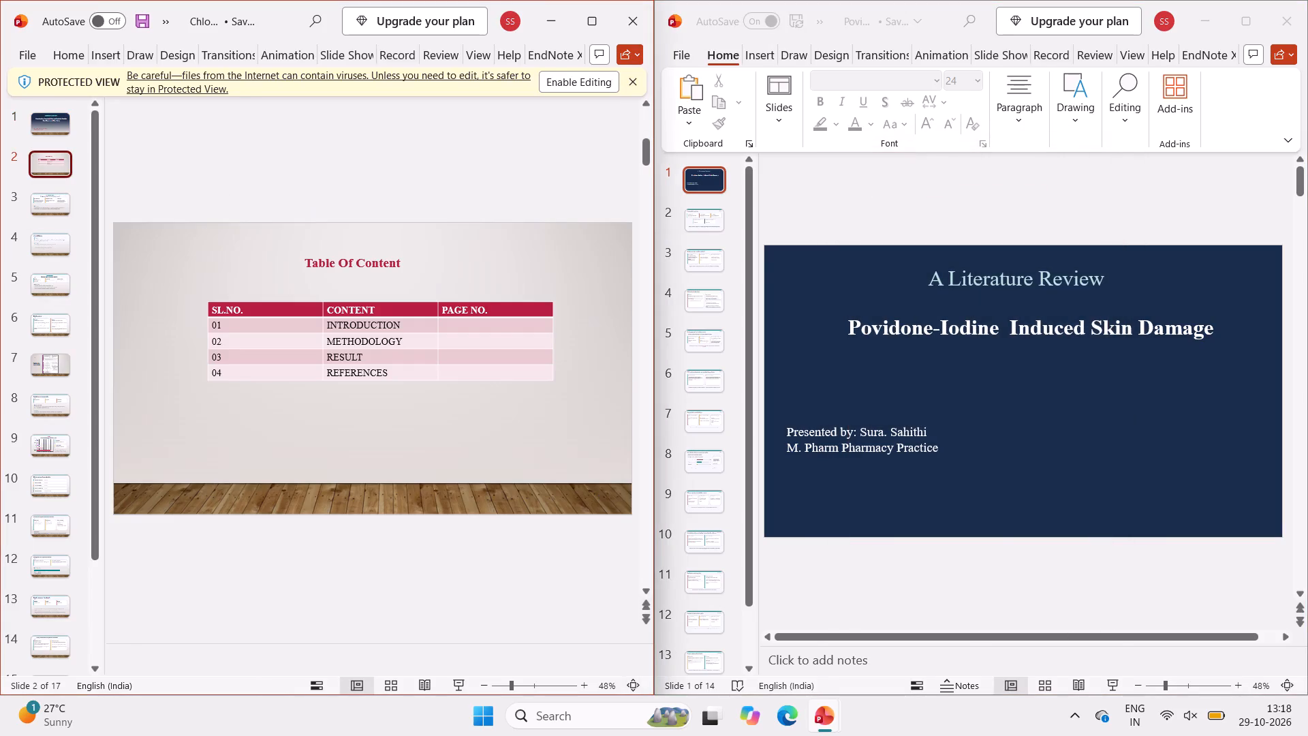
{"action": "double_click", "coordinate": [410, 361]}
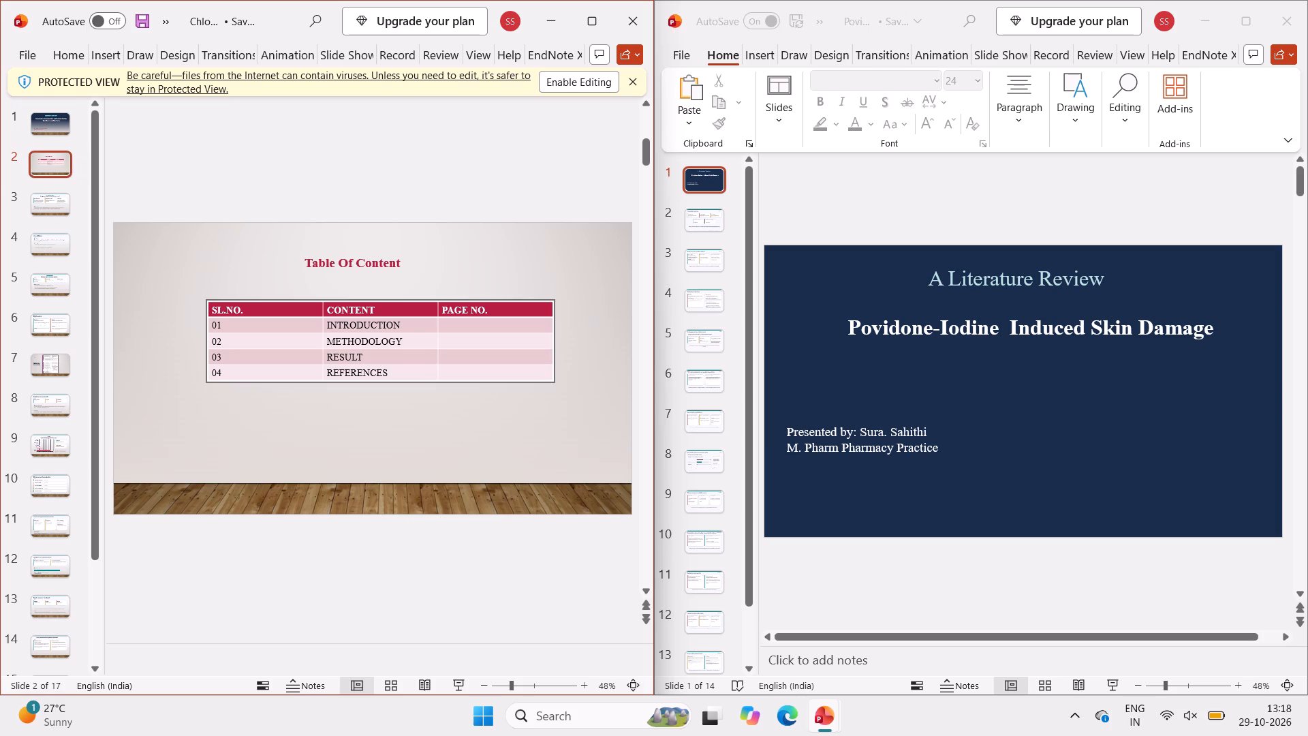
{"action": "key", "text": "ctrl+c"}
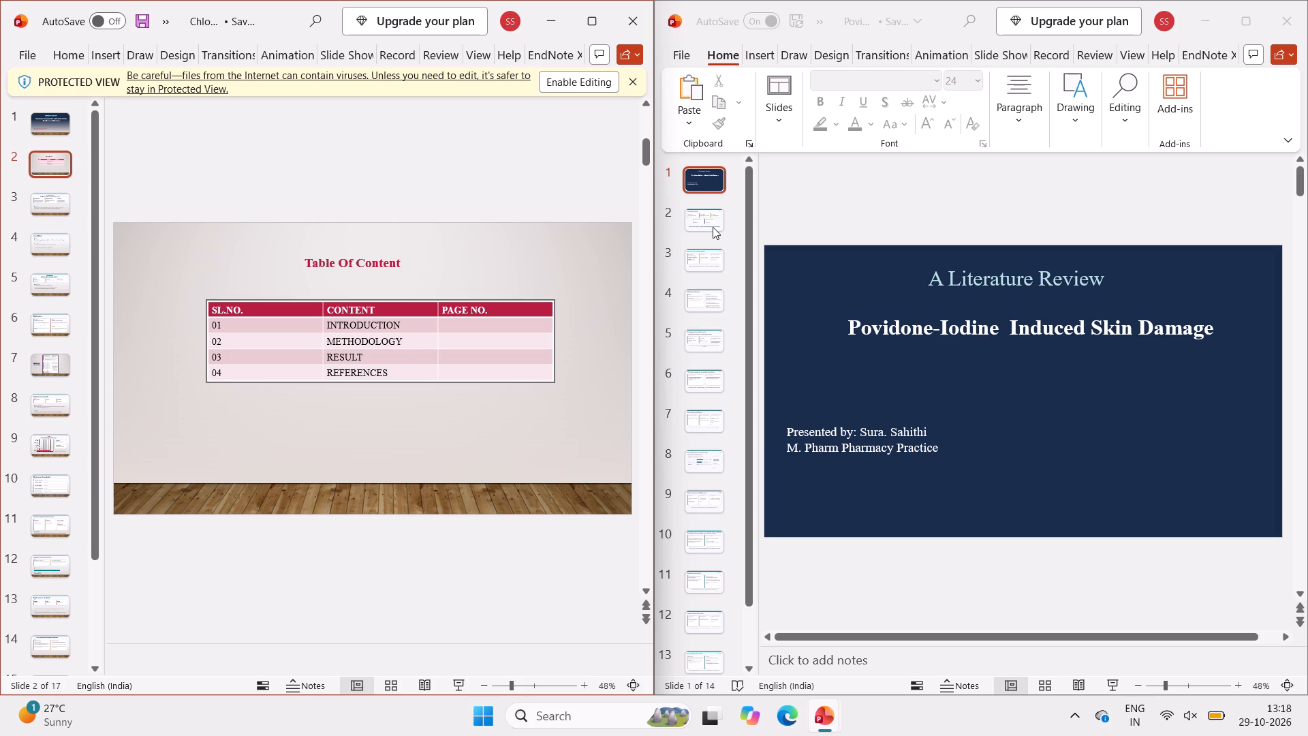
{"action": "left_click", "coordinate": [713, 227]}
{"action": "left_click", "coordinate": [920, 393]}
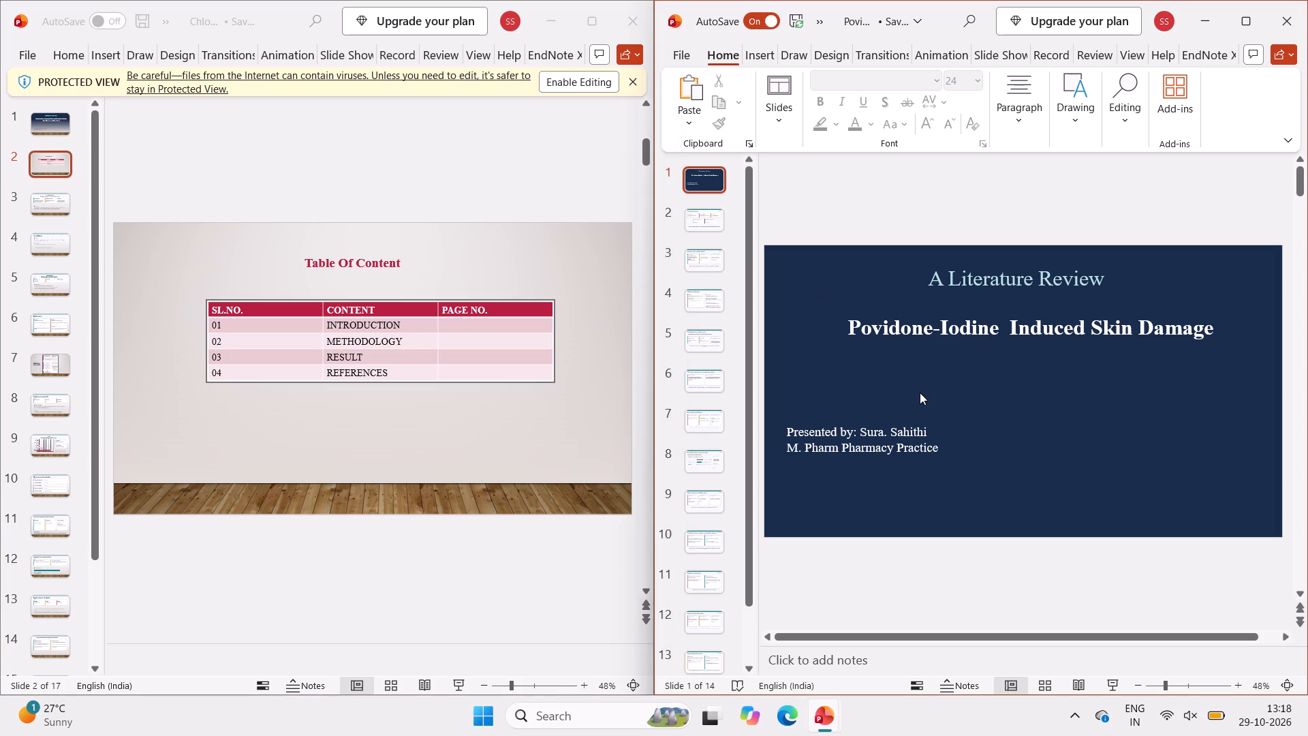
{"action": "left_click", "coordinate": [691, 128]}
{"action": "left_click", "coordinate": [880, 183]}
Add a new slide with the Blank layout after the title slide of the povidone-iodine deck.
{"action": "left_click", "coordinate": [787, 109]}
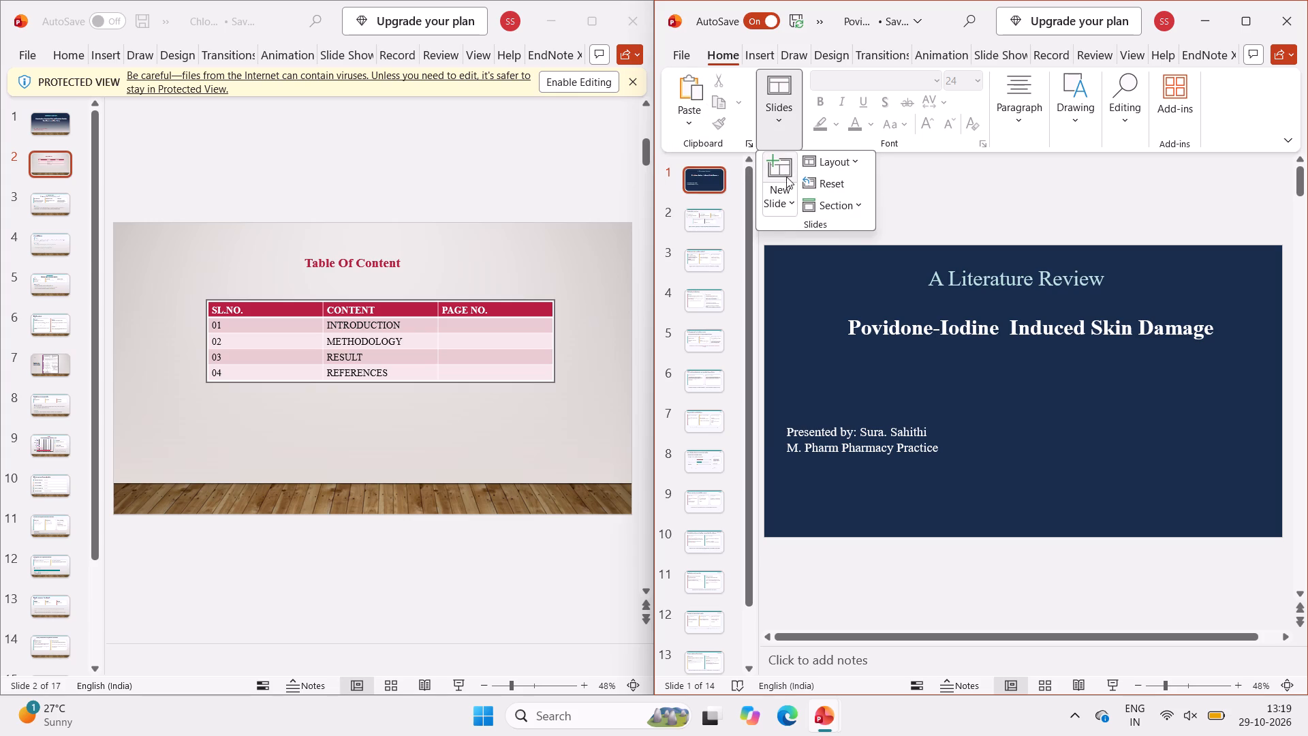
{"action": "left_click", "coordinate": [783, 185]}
{"action": "left_click", "coordinate": [802, 450]}
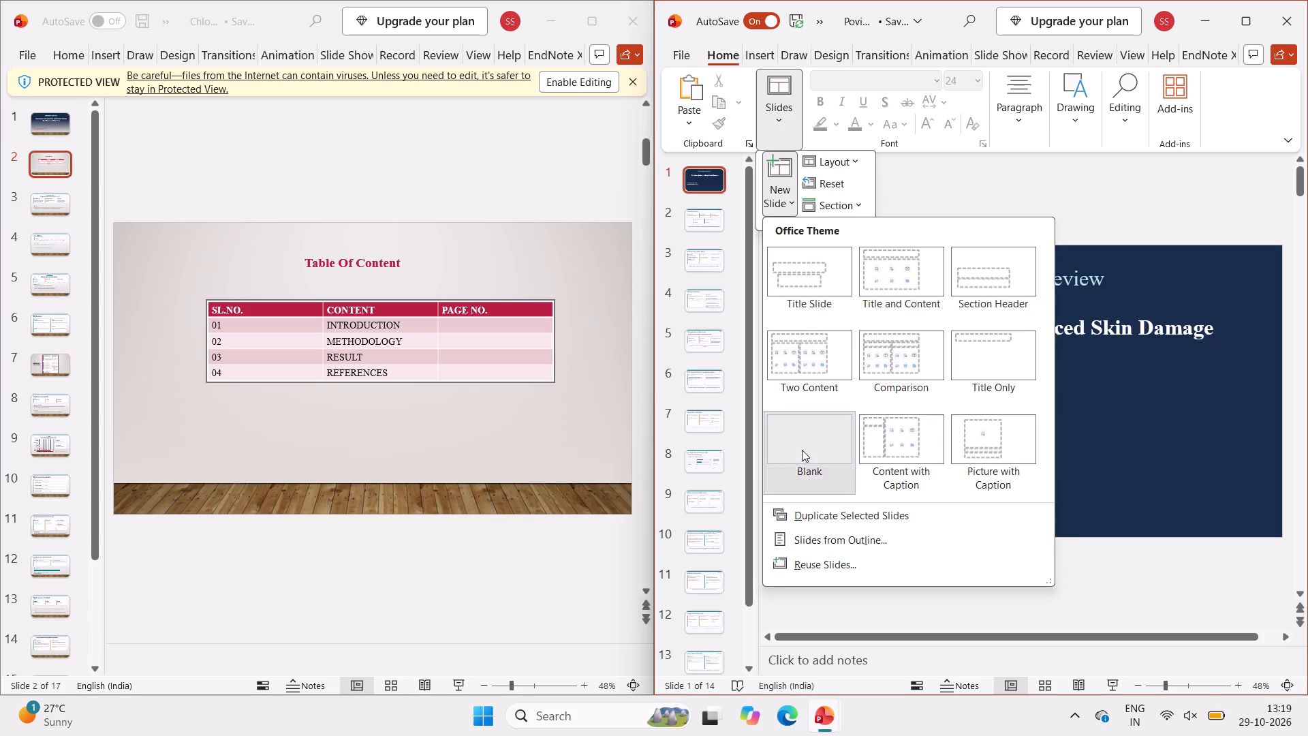
{"action": "left_click", "coordinate": [875, 291]}
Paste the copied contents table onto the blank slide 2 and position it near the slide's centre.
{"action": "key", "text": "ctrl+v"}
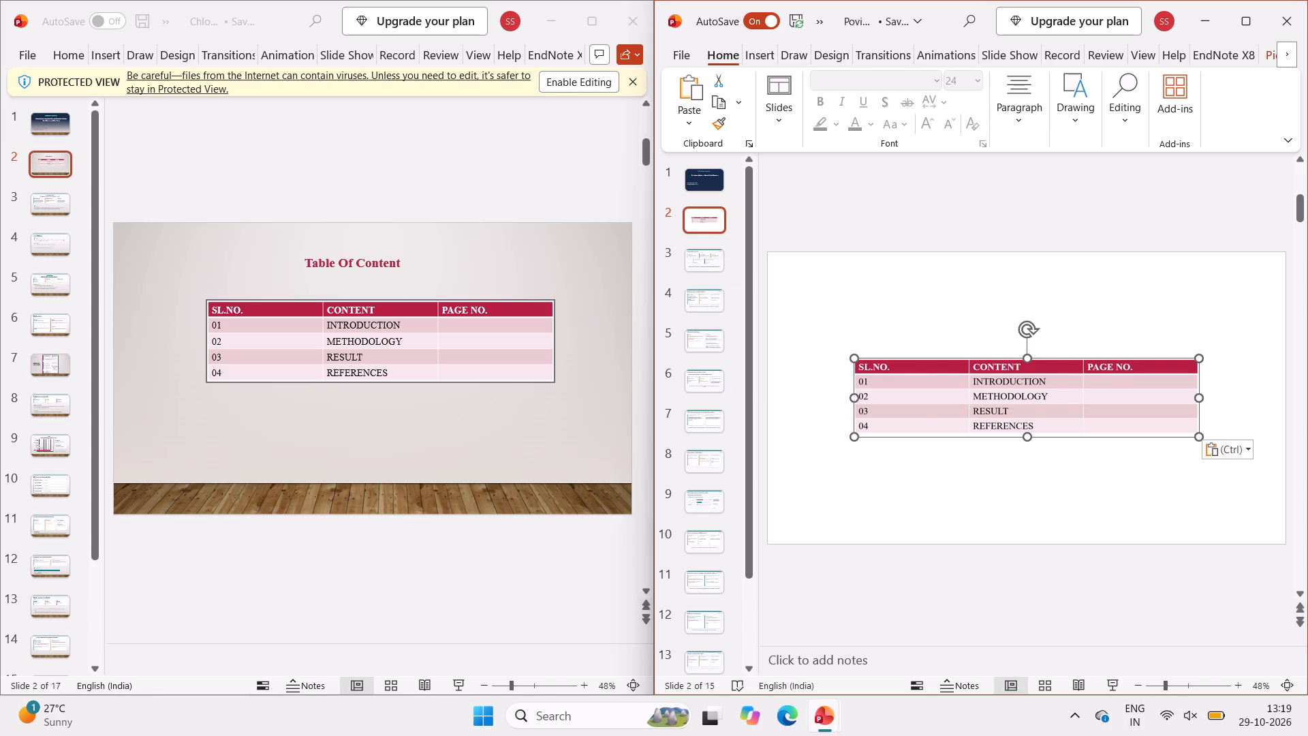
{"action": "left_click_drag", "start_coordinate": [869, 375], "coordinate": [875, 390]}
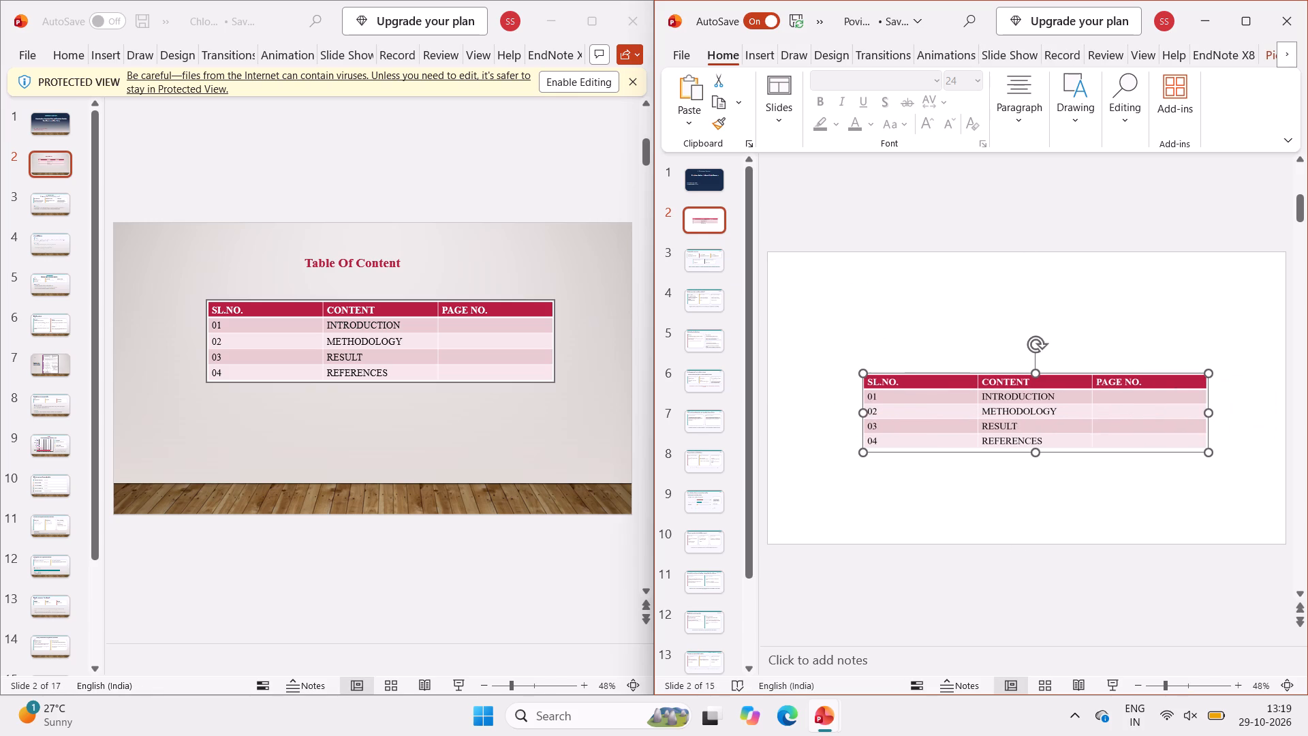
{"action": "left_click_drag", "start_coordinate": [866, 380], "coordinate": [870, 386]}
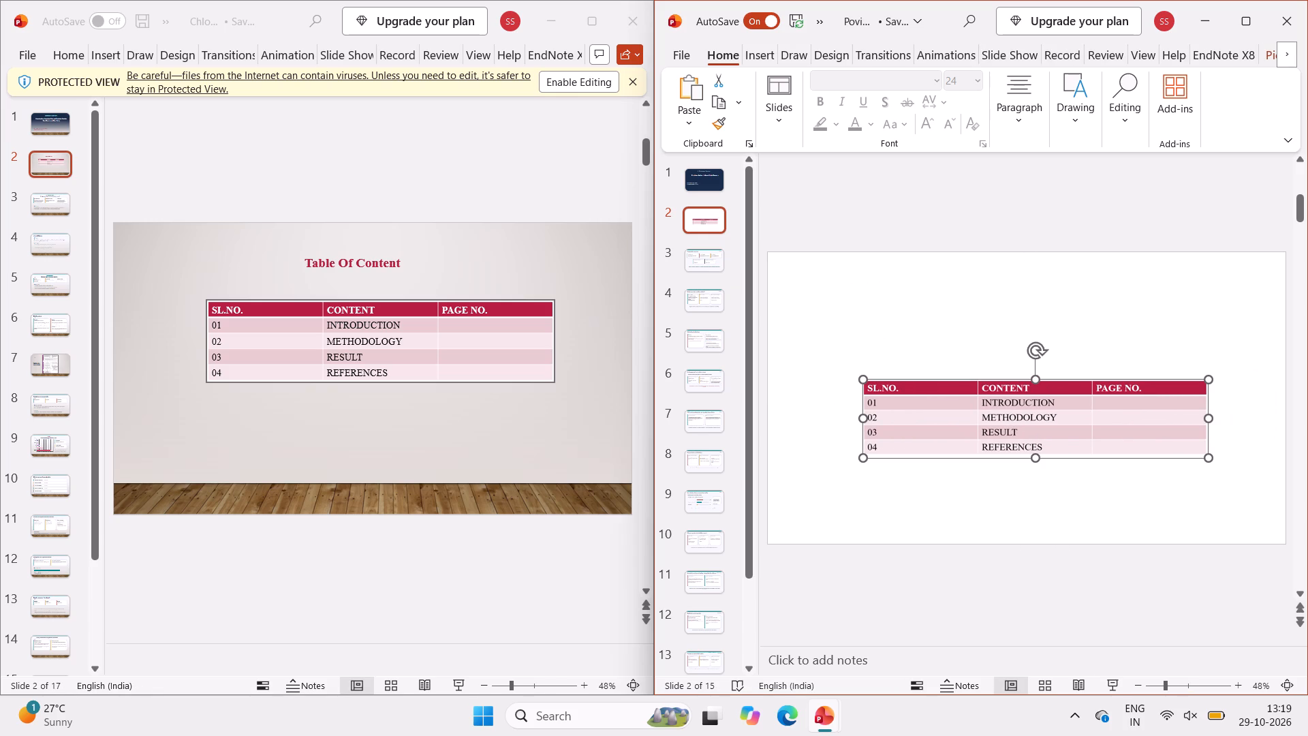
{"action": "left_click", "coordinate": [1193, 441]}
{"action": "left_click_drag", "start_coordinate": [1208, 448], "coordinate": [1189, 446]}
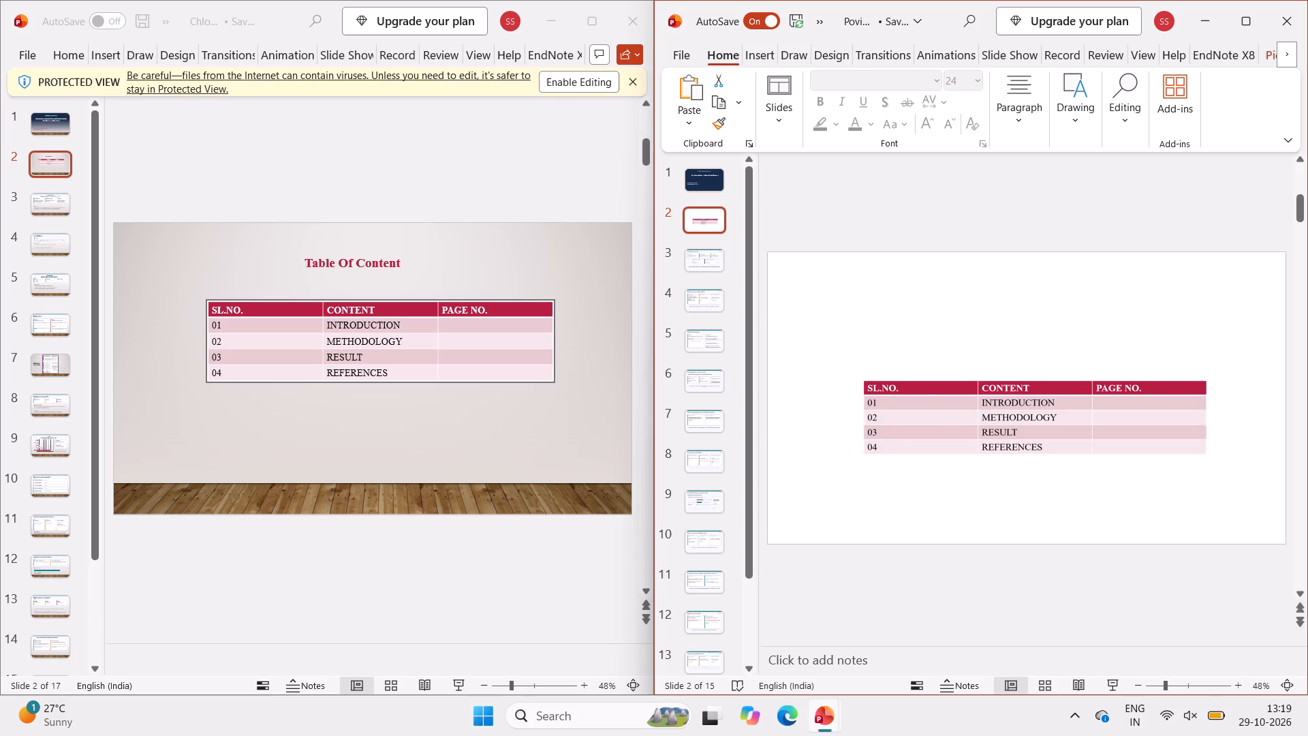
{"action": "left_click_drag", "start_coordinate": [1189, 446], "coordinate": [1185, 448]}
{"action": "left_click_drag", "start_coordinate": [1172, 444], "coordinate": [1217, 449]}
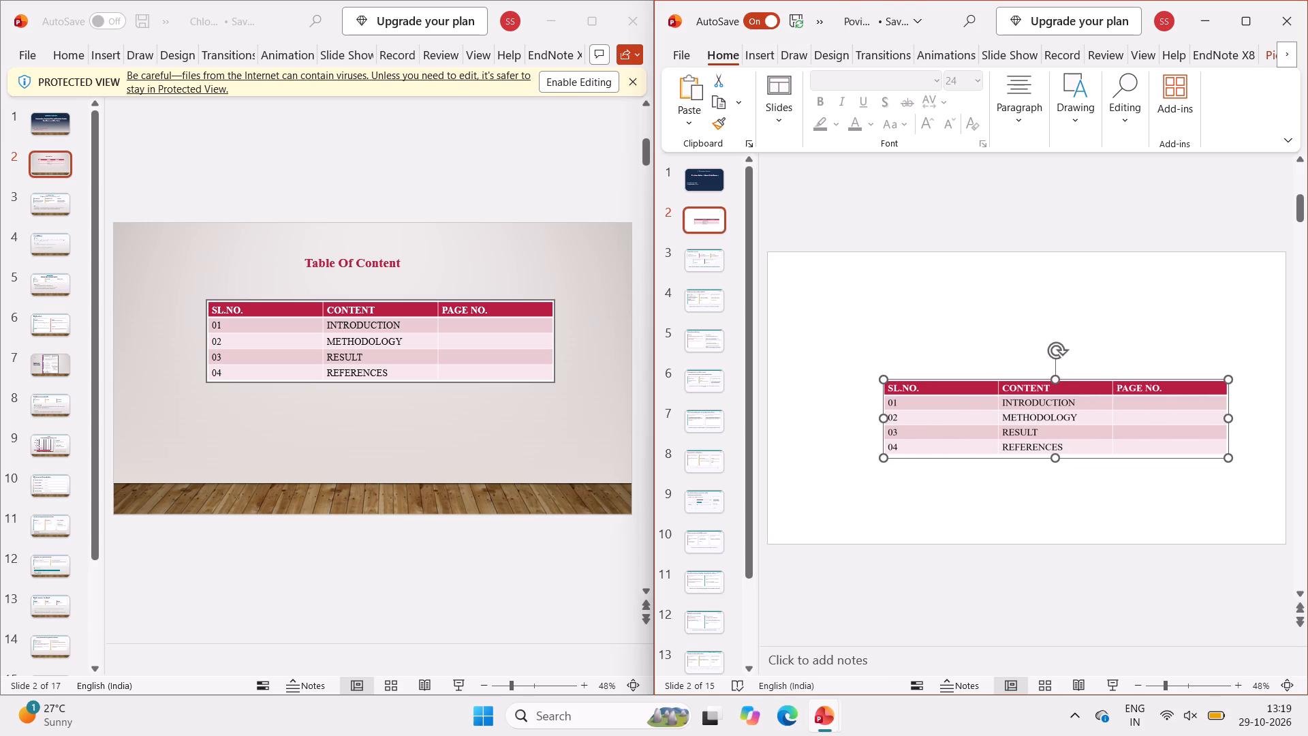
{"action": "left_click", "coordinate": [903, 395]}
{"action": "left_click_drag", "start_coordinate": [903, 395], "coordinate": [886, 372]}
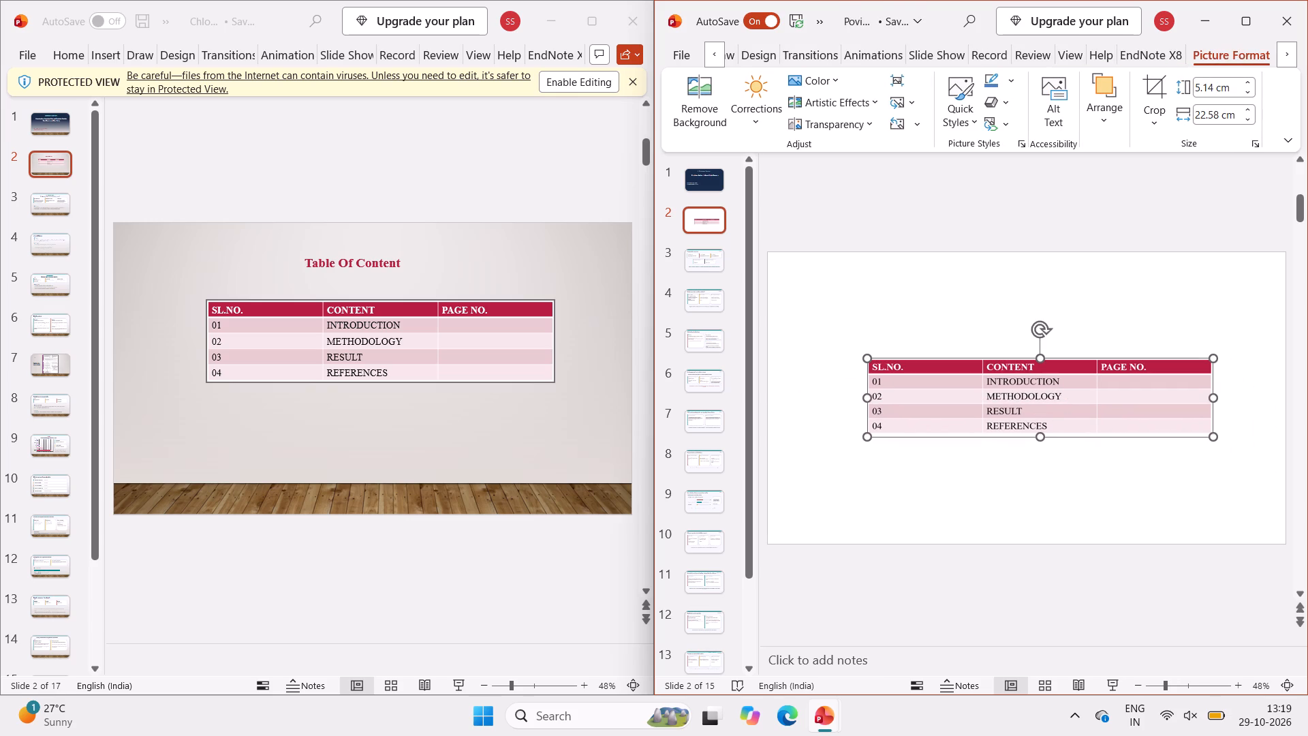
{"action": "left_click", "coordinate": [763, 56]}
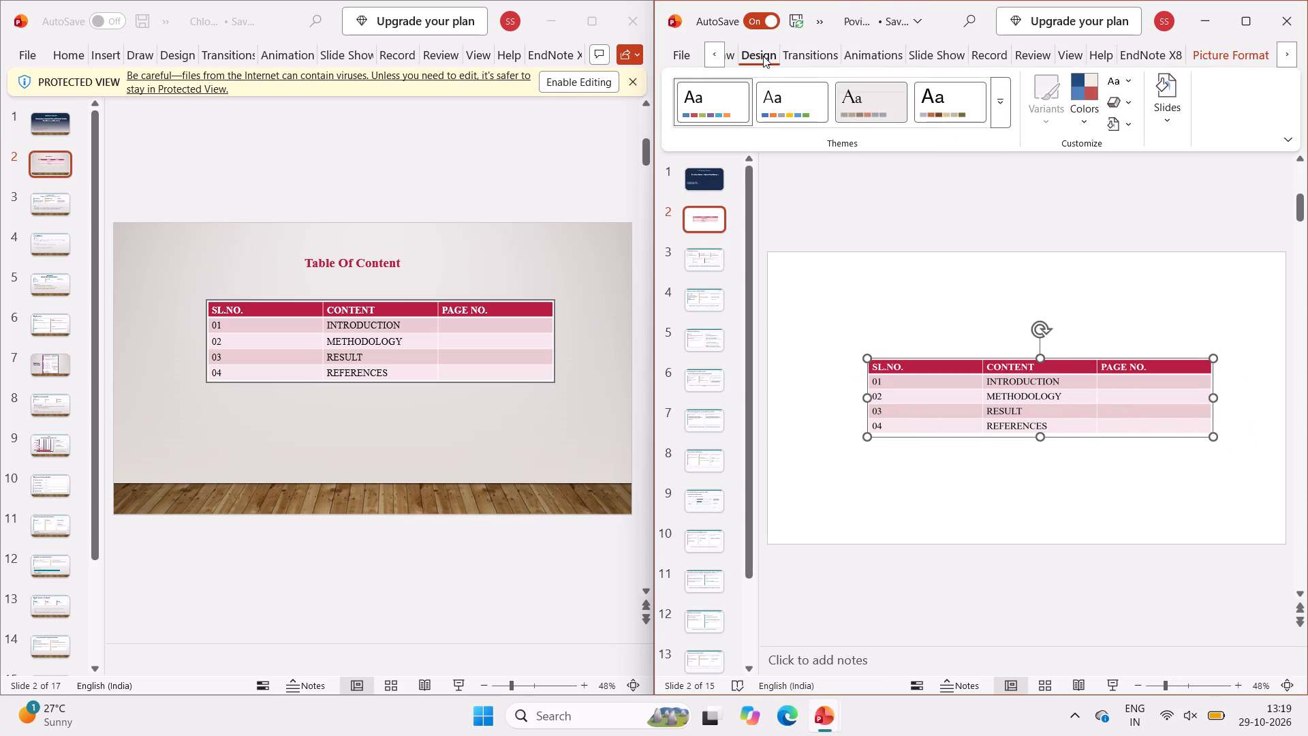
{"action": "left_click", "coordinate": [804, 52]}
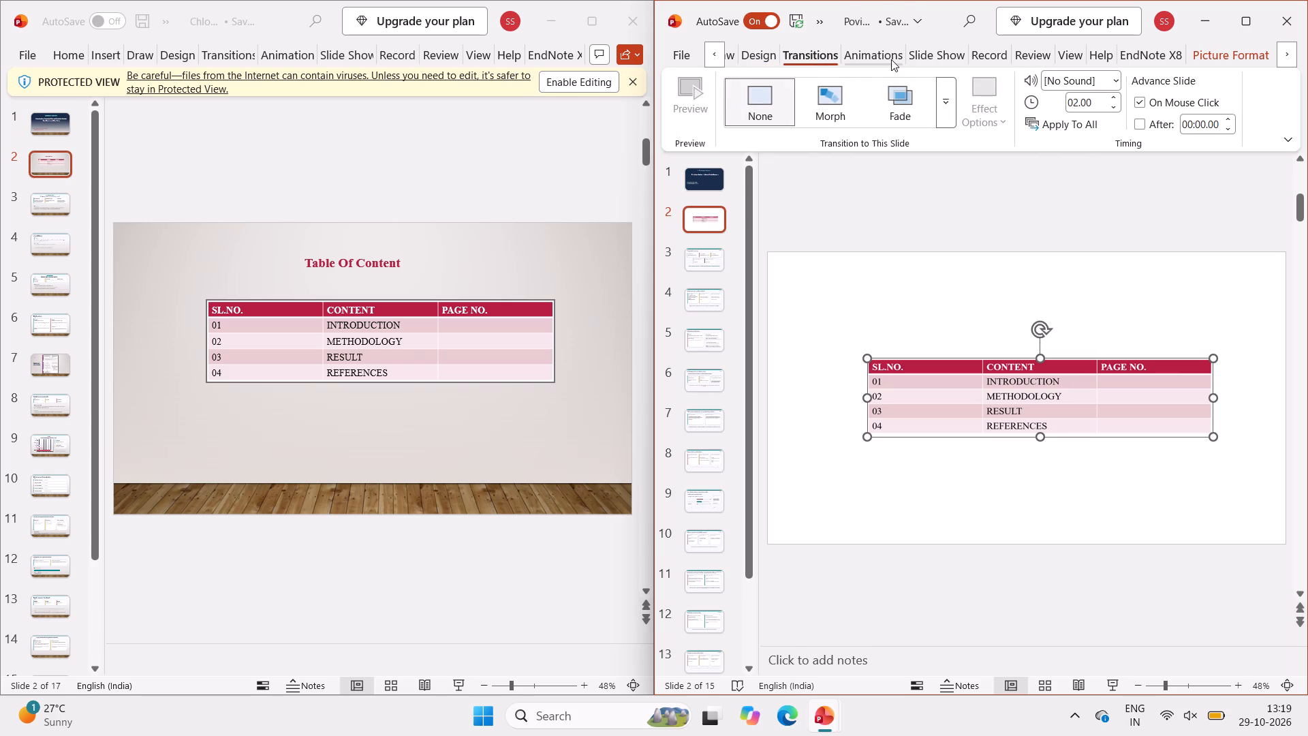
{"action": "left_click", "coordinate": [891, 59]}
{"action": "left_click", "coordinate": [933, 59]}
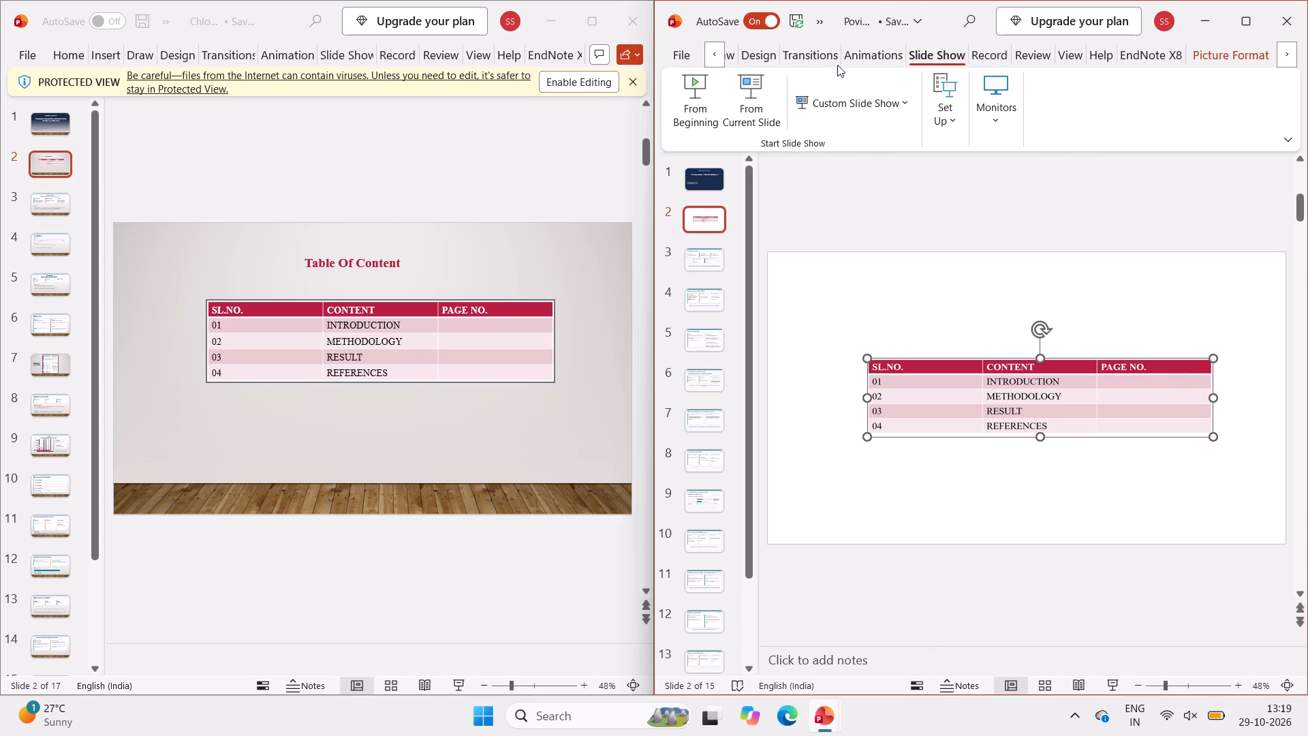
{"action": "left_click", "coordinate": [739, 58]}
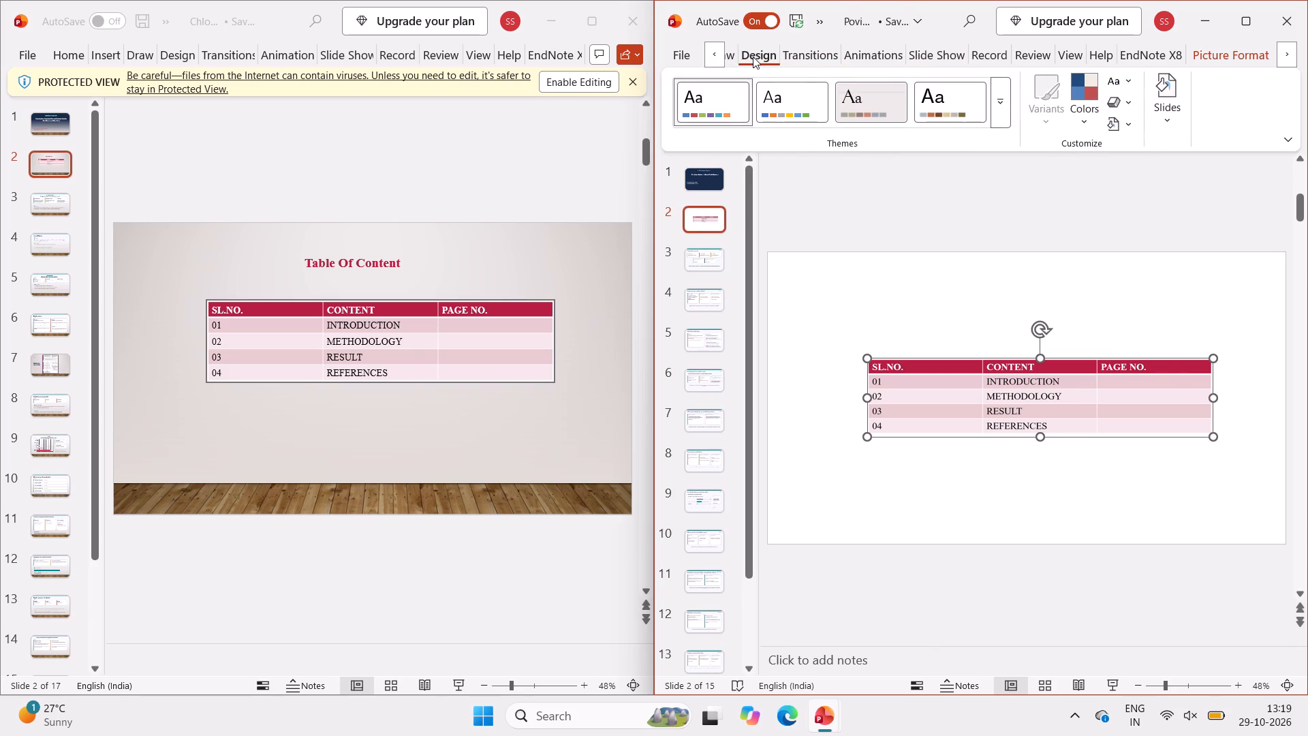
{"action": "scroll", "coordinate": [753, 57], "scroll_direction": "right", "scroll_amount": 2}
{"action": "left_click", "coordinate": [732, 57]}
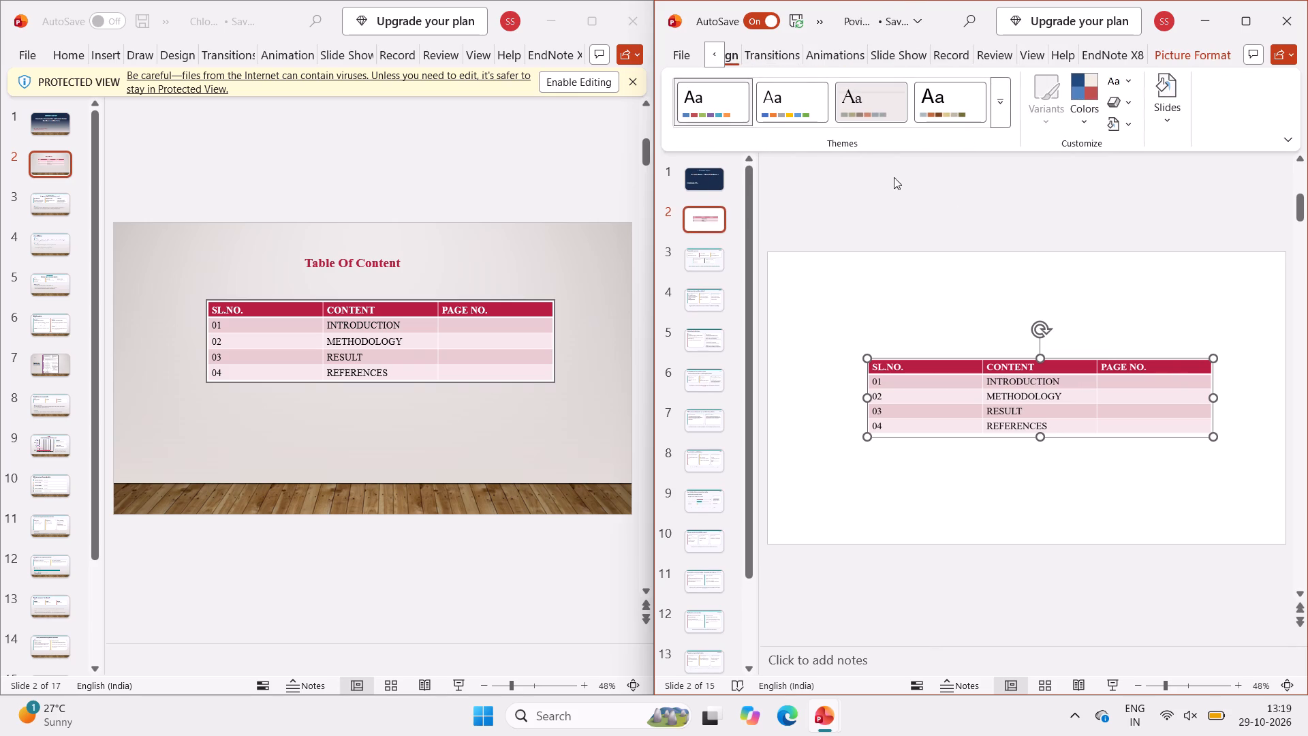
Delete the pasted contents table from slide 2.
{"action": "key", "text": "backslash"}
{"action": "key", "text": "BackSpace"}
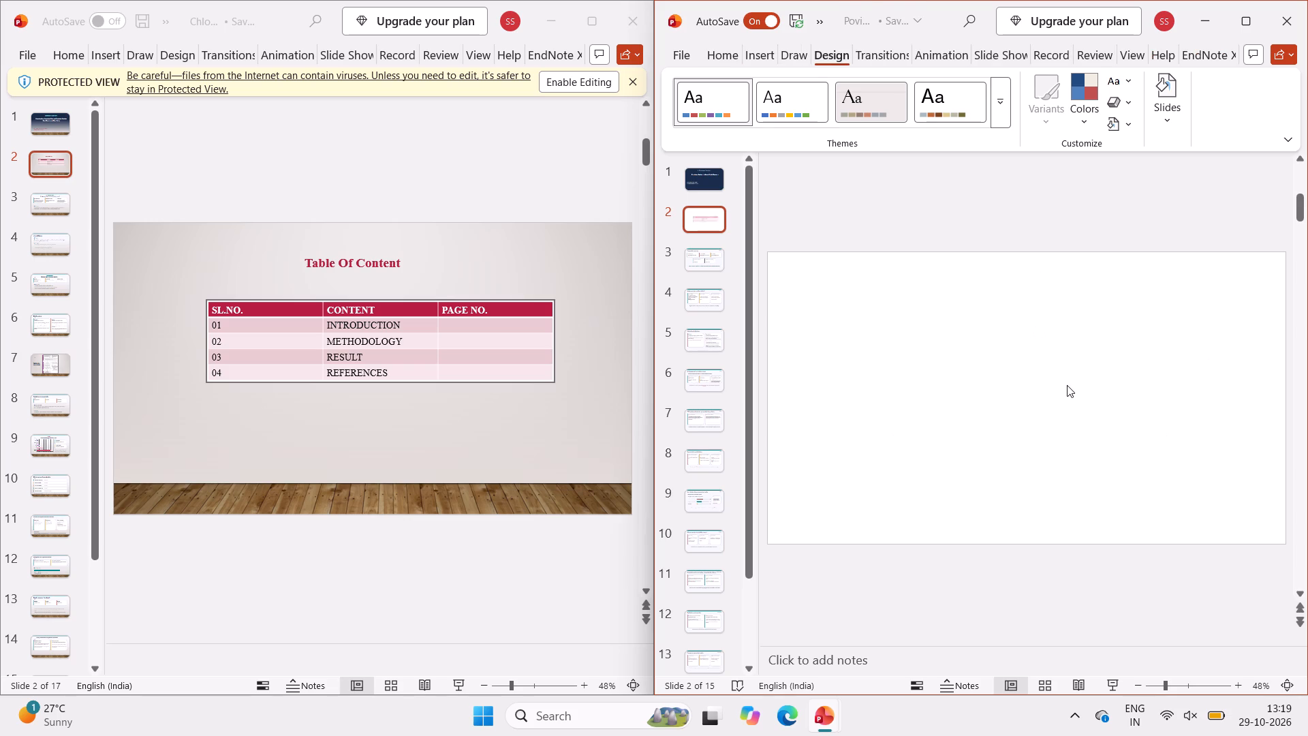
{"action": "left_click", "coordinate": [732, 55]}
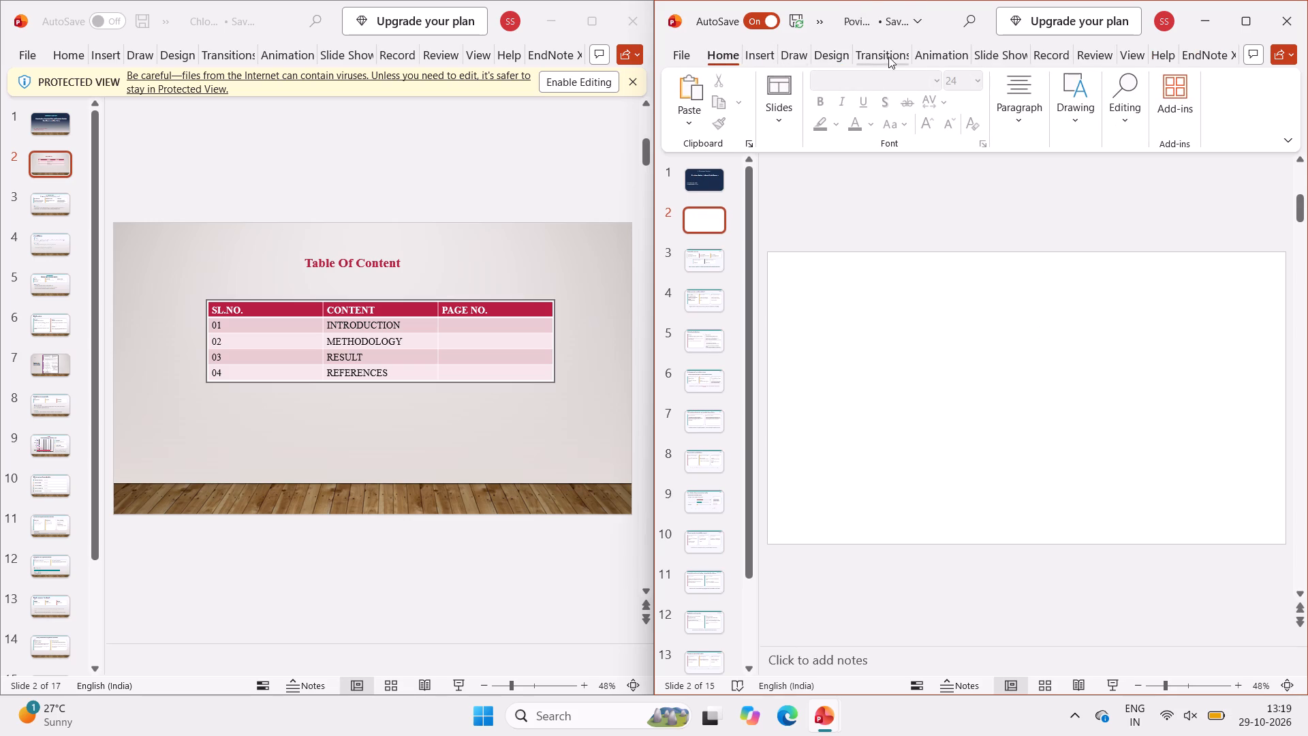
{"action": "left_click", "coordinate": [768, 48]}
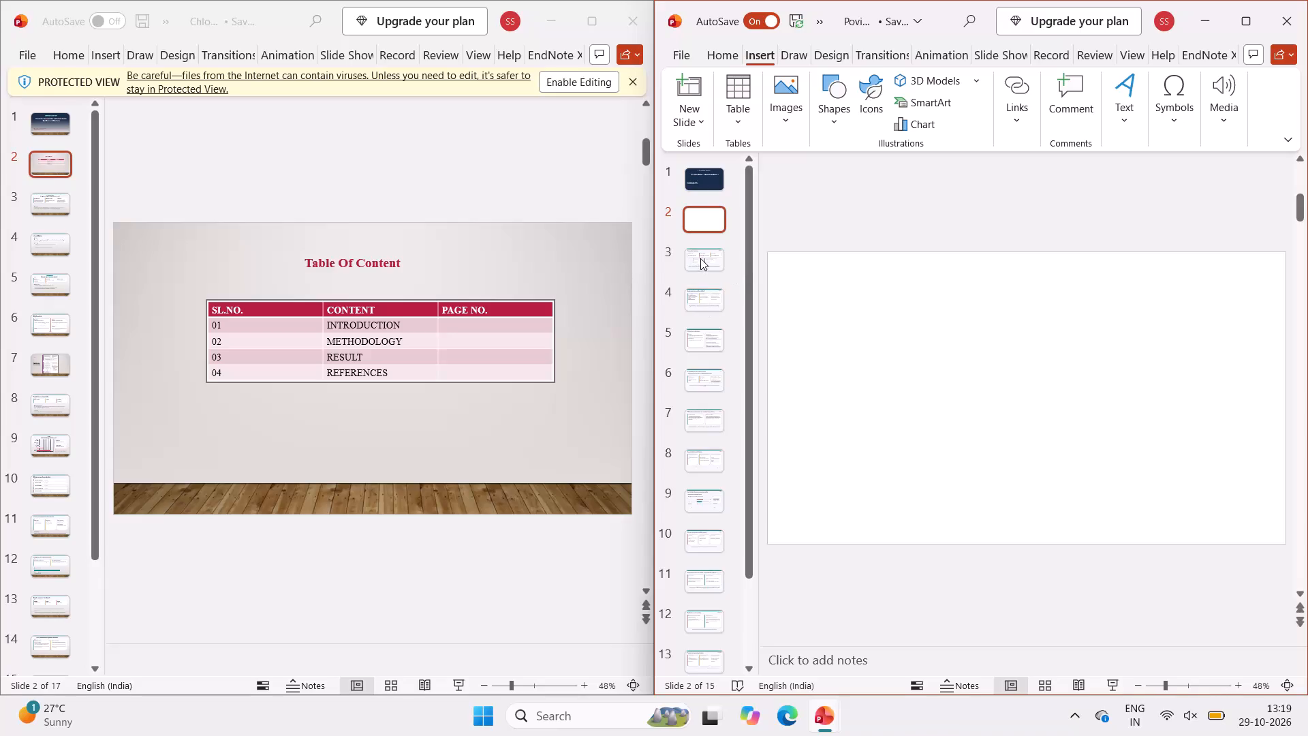
Delete the INTRODUCTION label from the Presentation overview slide of the povidone-iodine deck.
{"action": "left_click", "coordinate": [700, 256]}
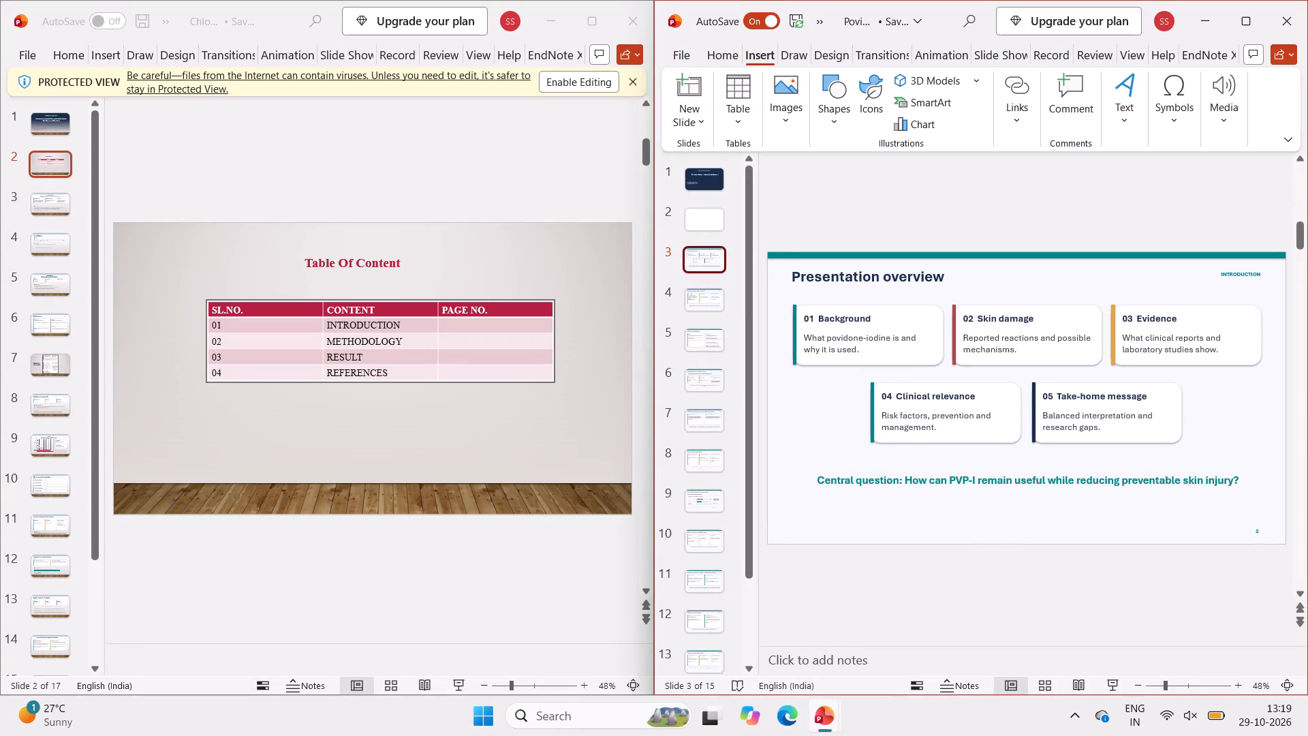
{"action": "left_click", "coordinate": [1243, 271]}
{"action": "key", "text": "BackSpace"}
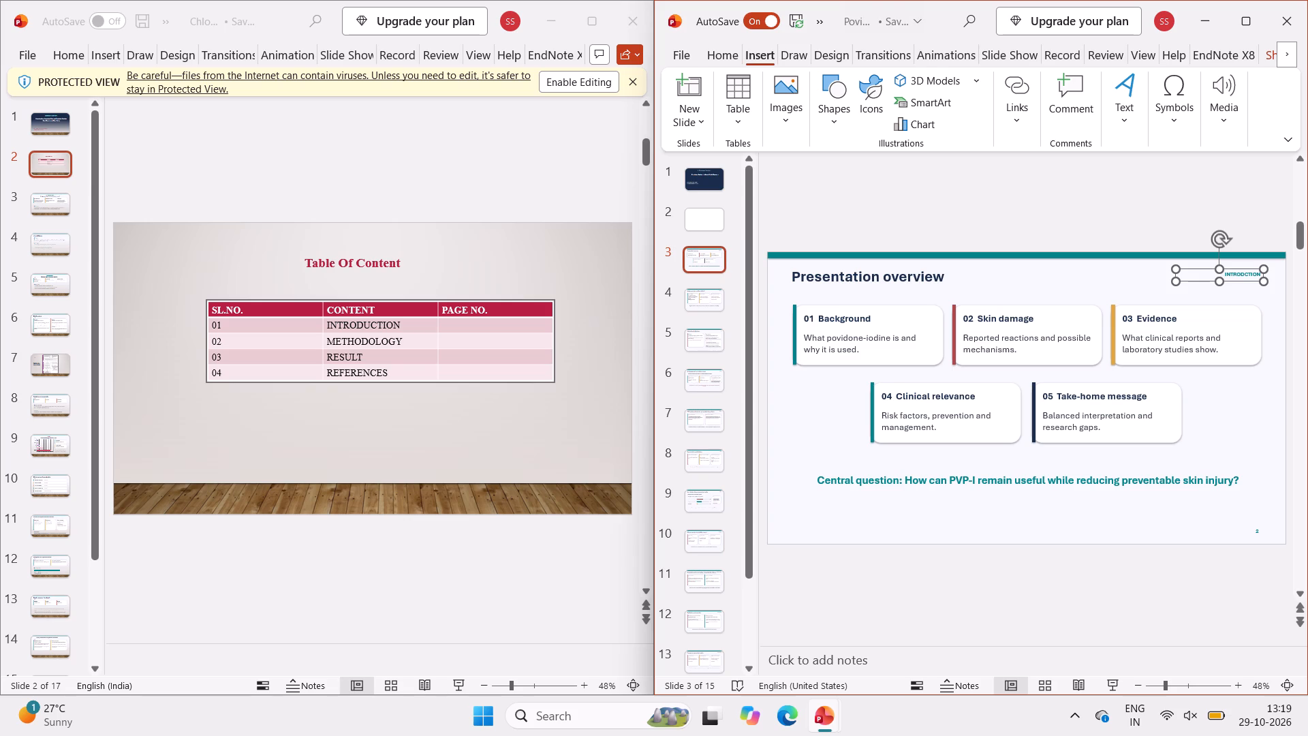
{"action": "left_click", "coordinate": [1267, 269]}
{"action": "left_click", "coordinate": [1196, 279]}
{"action": "key", "text": "BackSpace"}
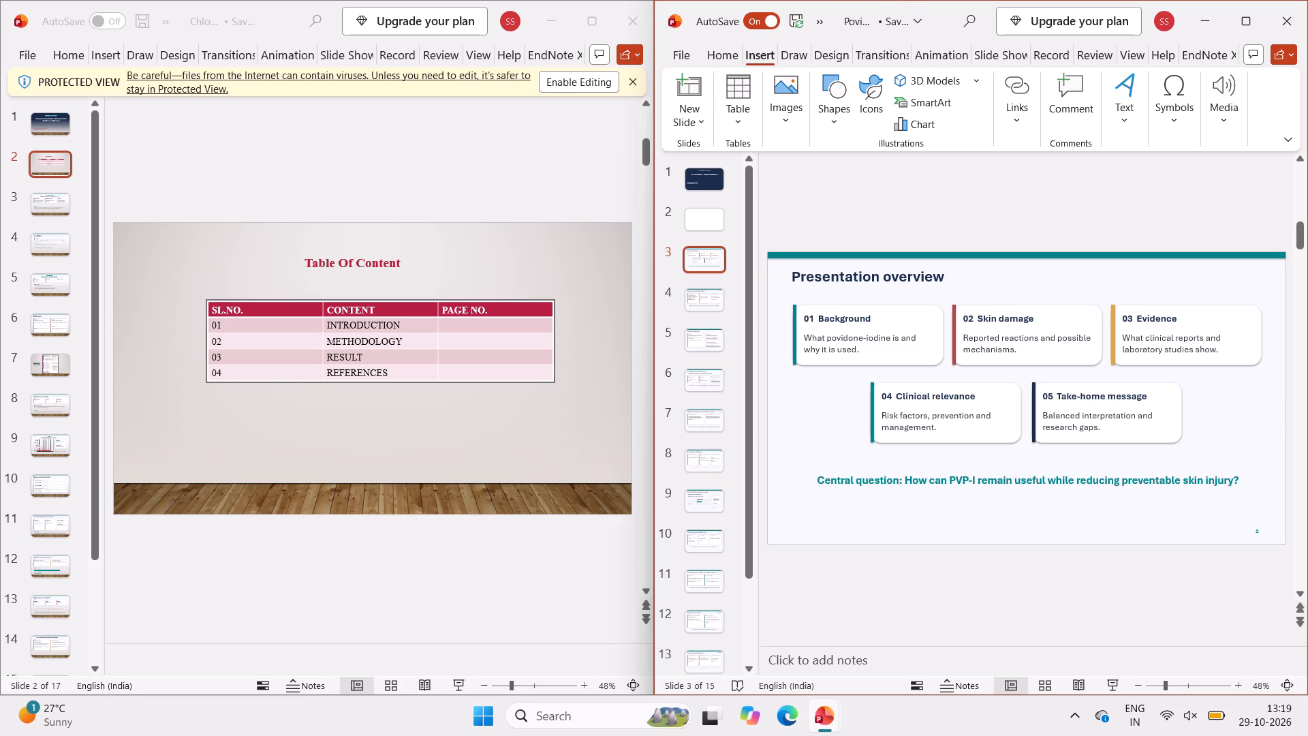
Review the chlorhexidine deck's slides from Aim and Objective through the reported formulations result as a reference for the povidone-iodine deck.
{"action": "left_click", "coordinate": [704, 292]}
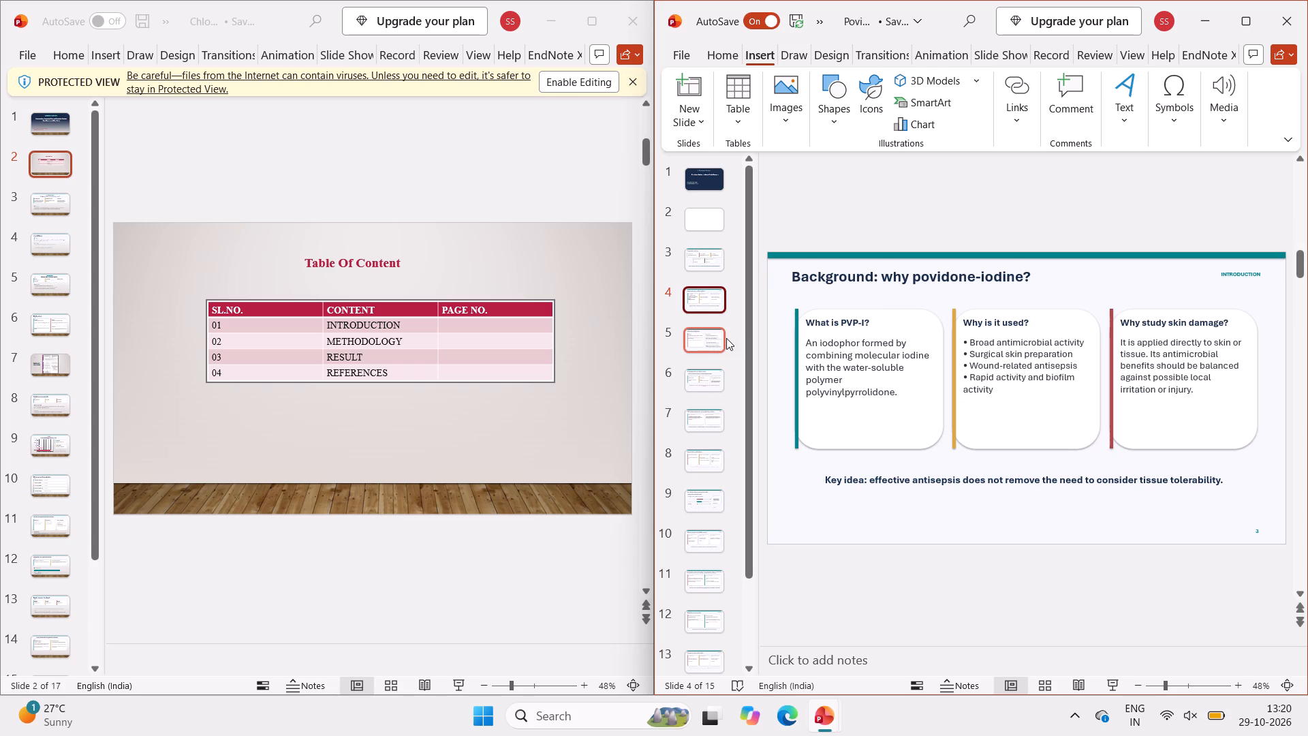
{"action": "left_click", "coordinate": [38, 231]}
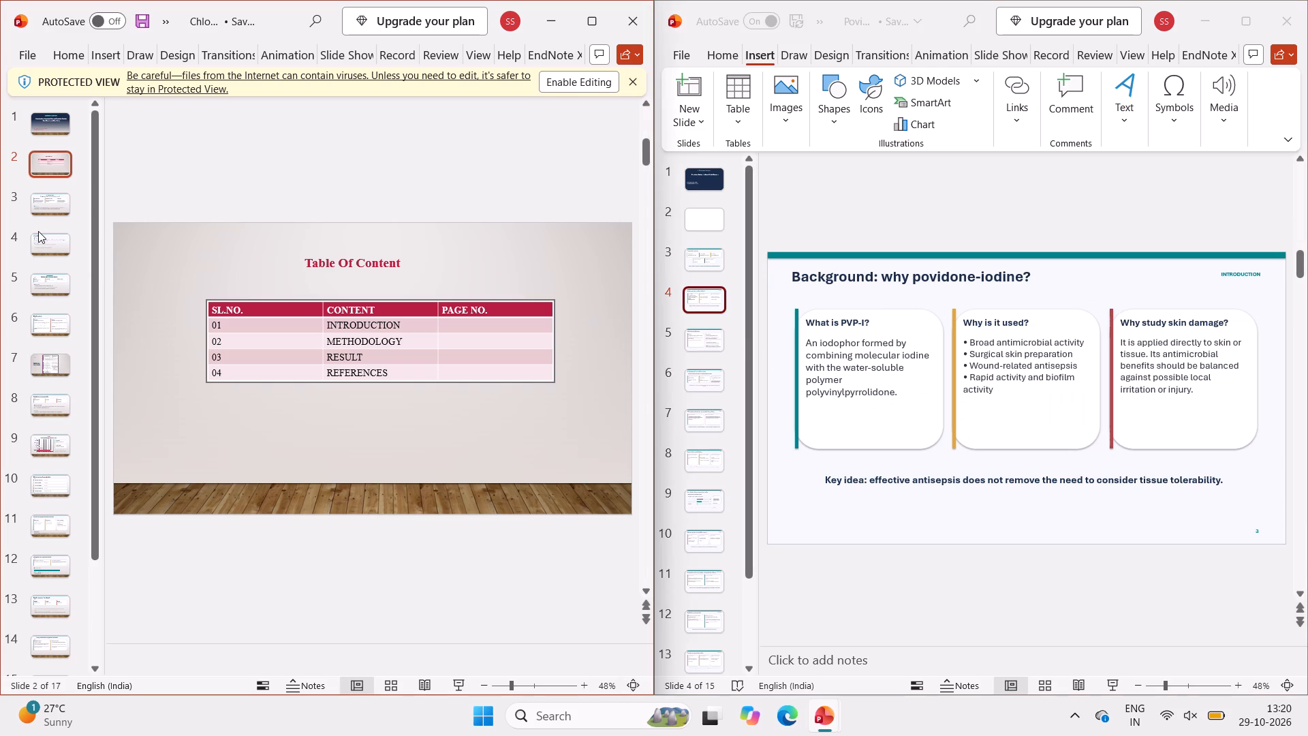
{"action": "left_click", "coordinate": [40, 252]}
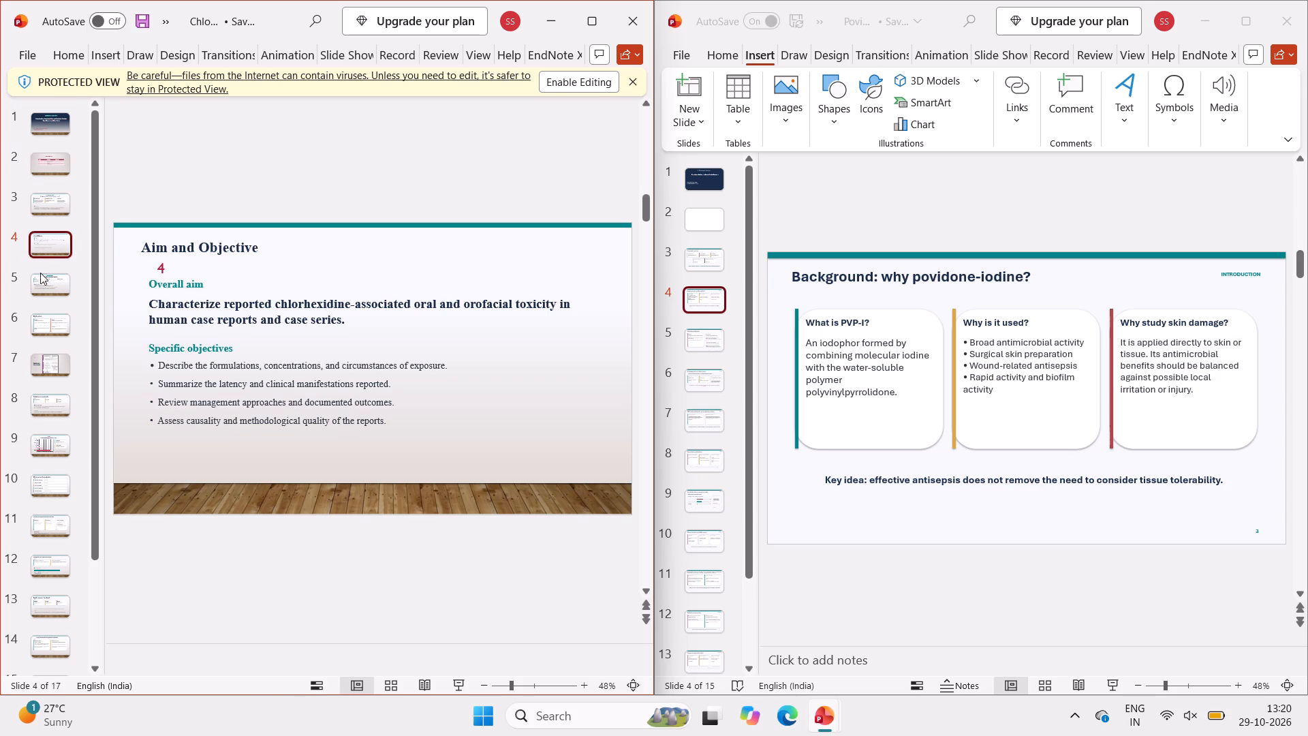
{"action": "left_click", "coordinate": [40, 324]}
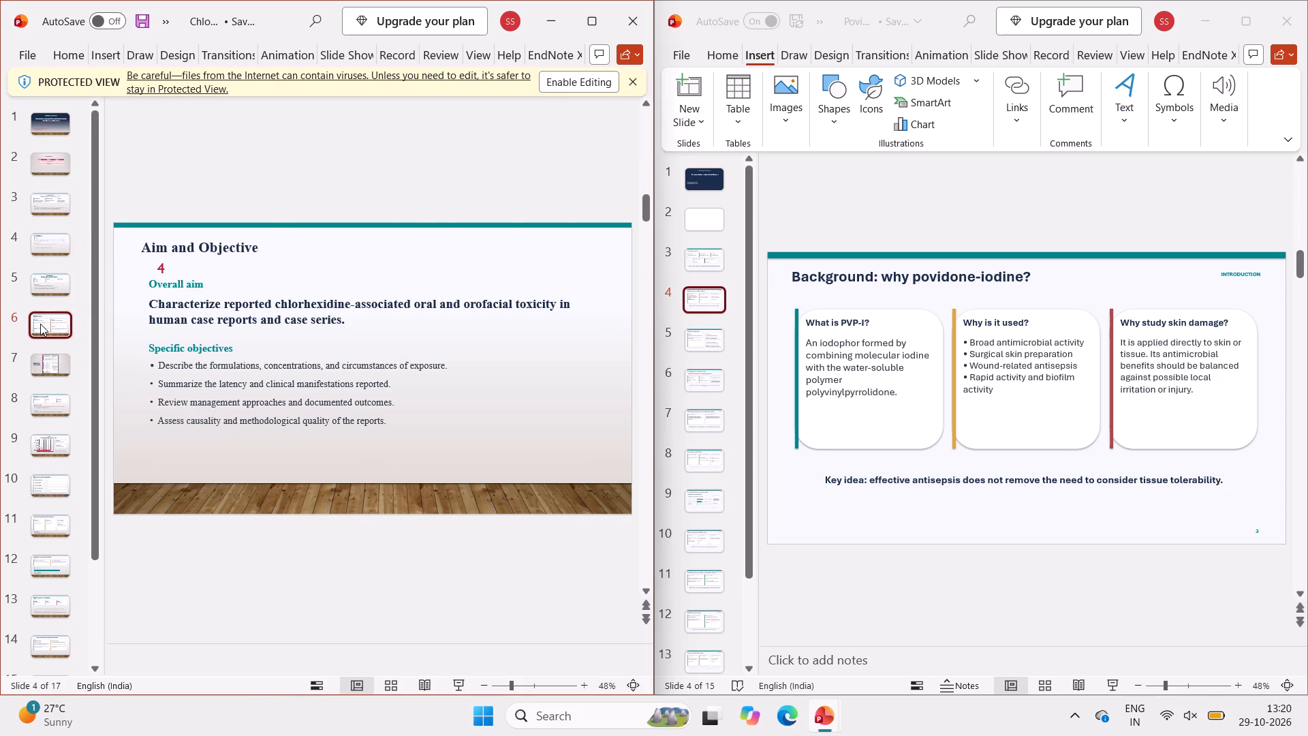
{"action": "left_click", "coordinate": [40, 362]}
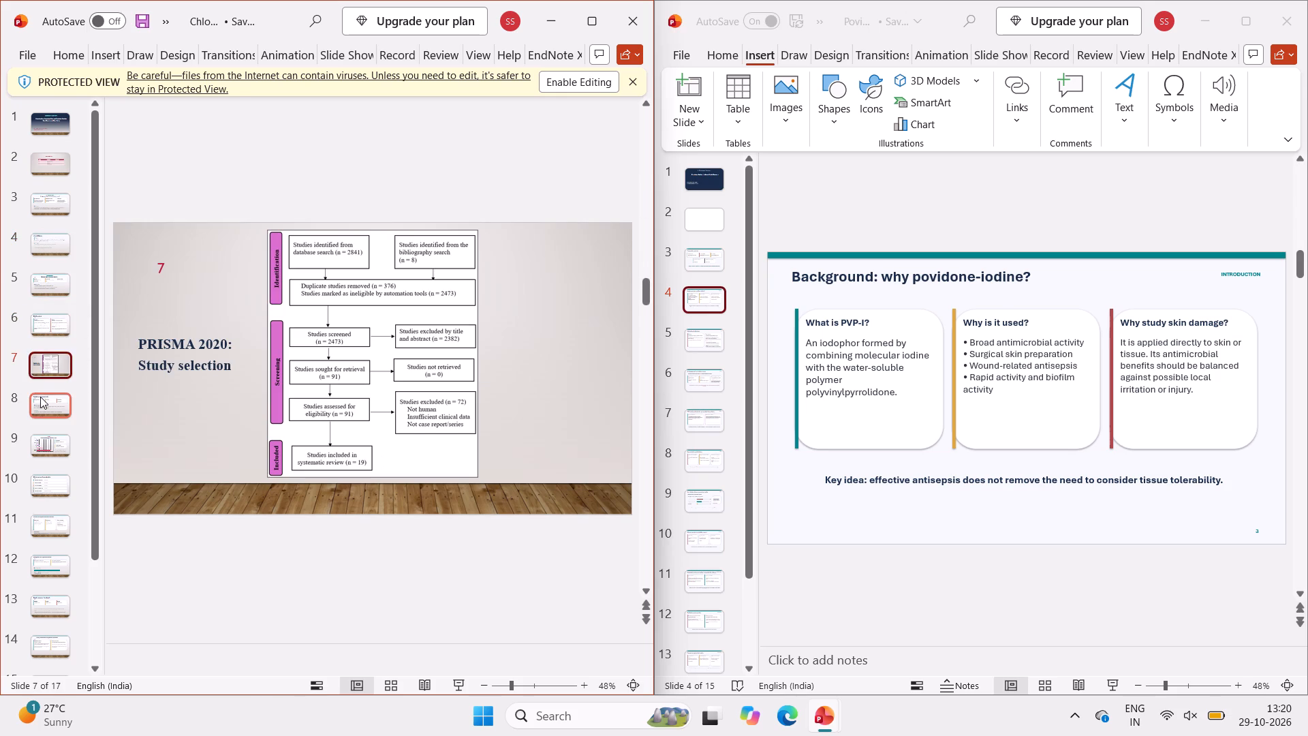
{"action": "left_click", "coordinate": [40, 397]}
{"action": "left_click", "coordinate": [45, 358]}
{"action": "left_click", "coordinate": [37, 416]}
{"action": "left_click", "coordinate": [37, 440]}
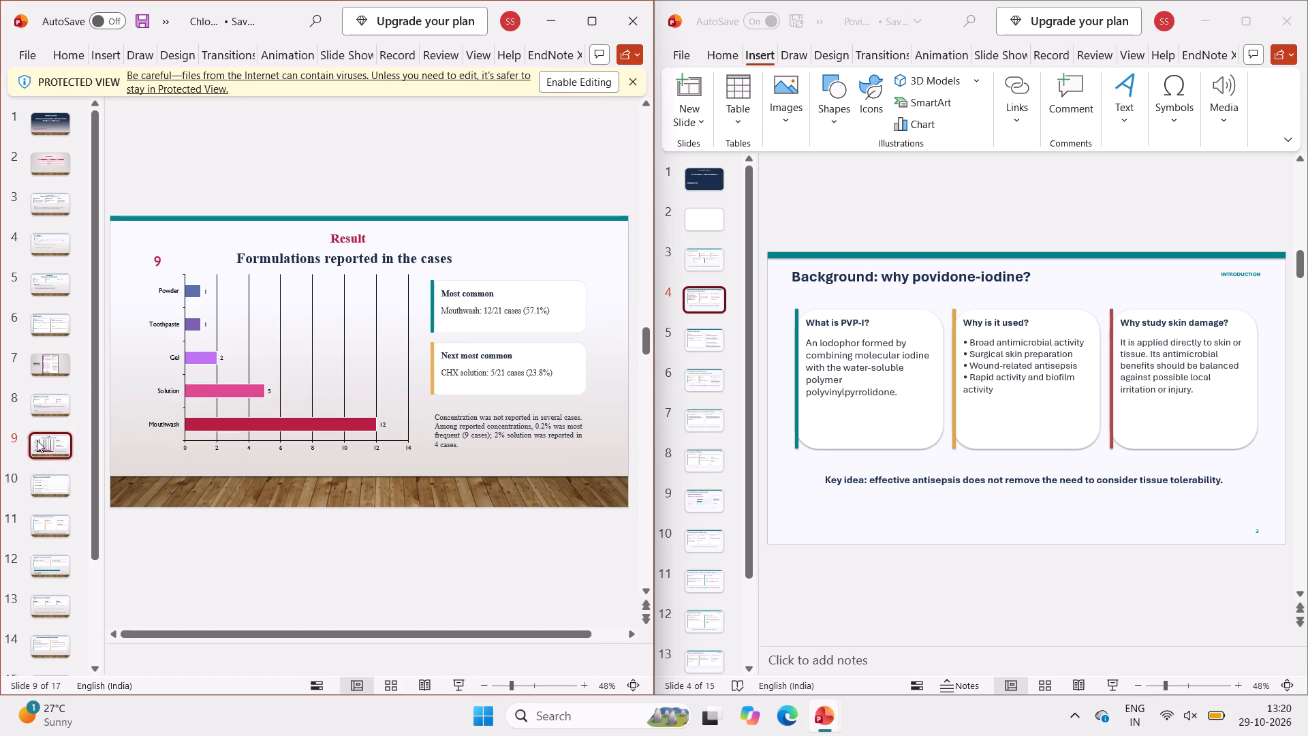
{"action": "left_click", "coordinate": [33, 474]}
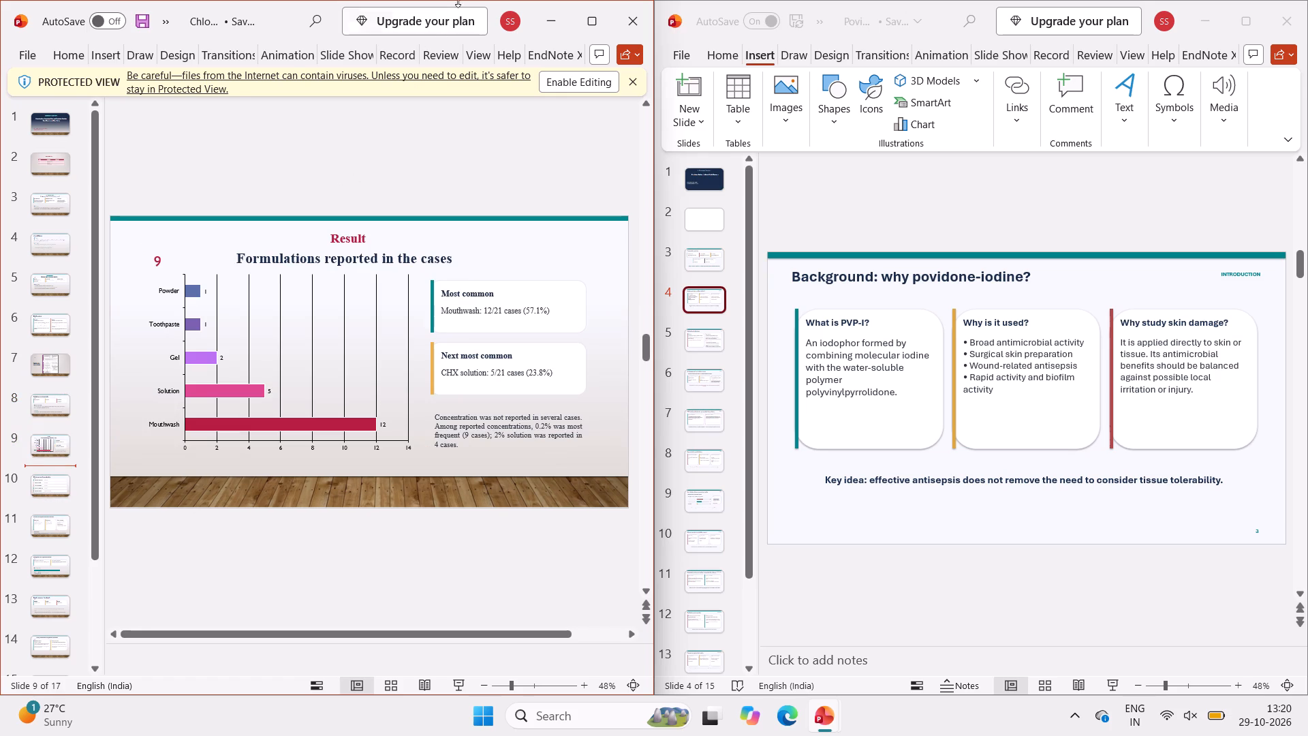
Close the chlorhexidine deck.
{"action": "left_click", "coordinate": [622, 16]}
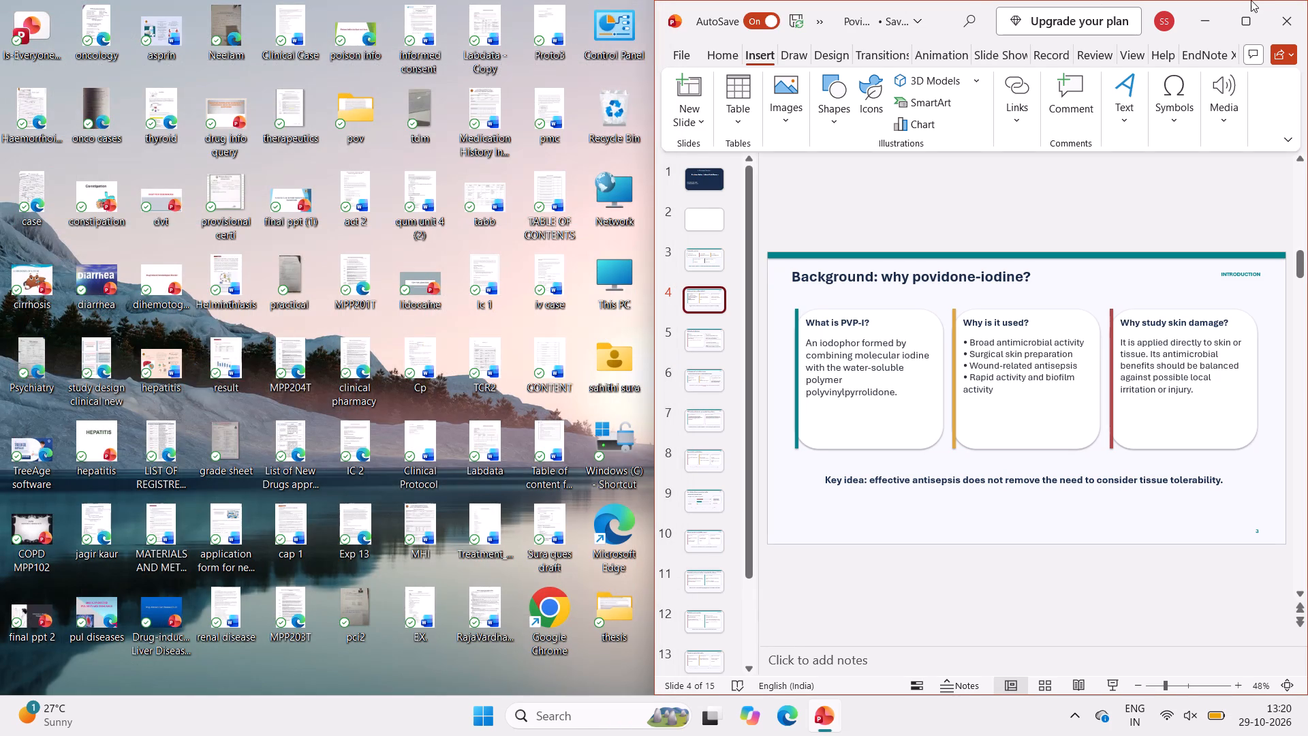
Rename the povidone-iodine presentation as pov ppt and choose the OneDrive Documents folder as its location.
{"action": "left_click", "coordinate": [914, 25]}
{"action": "key", "text": "BackSpace"}
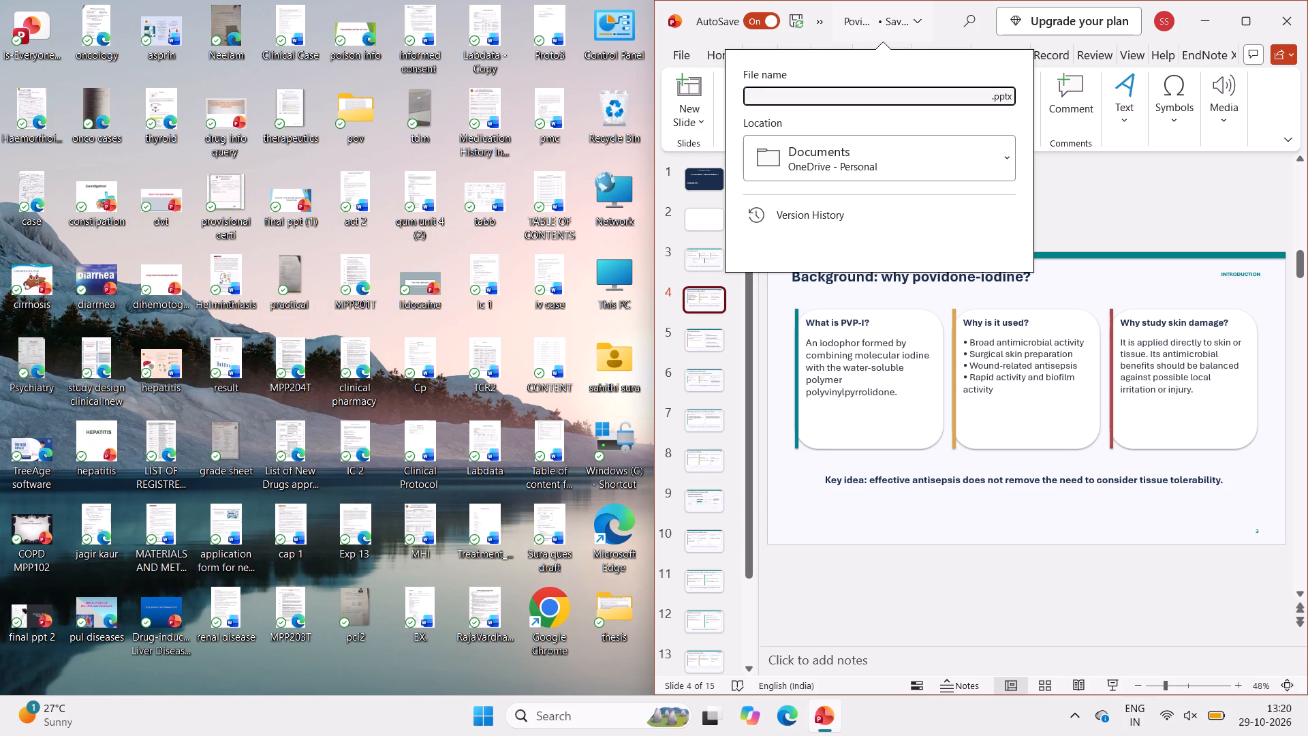
{"action": "type", "text": "pov pp"}
{"action": "type", "text": "t"}
{"action": "key", "text": "space"}
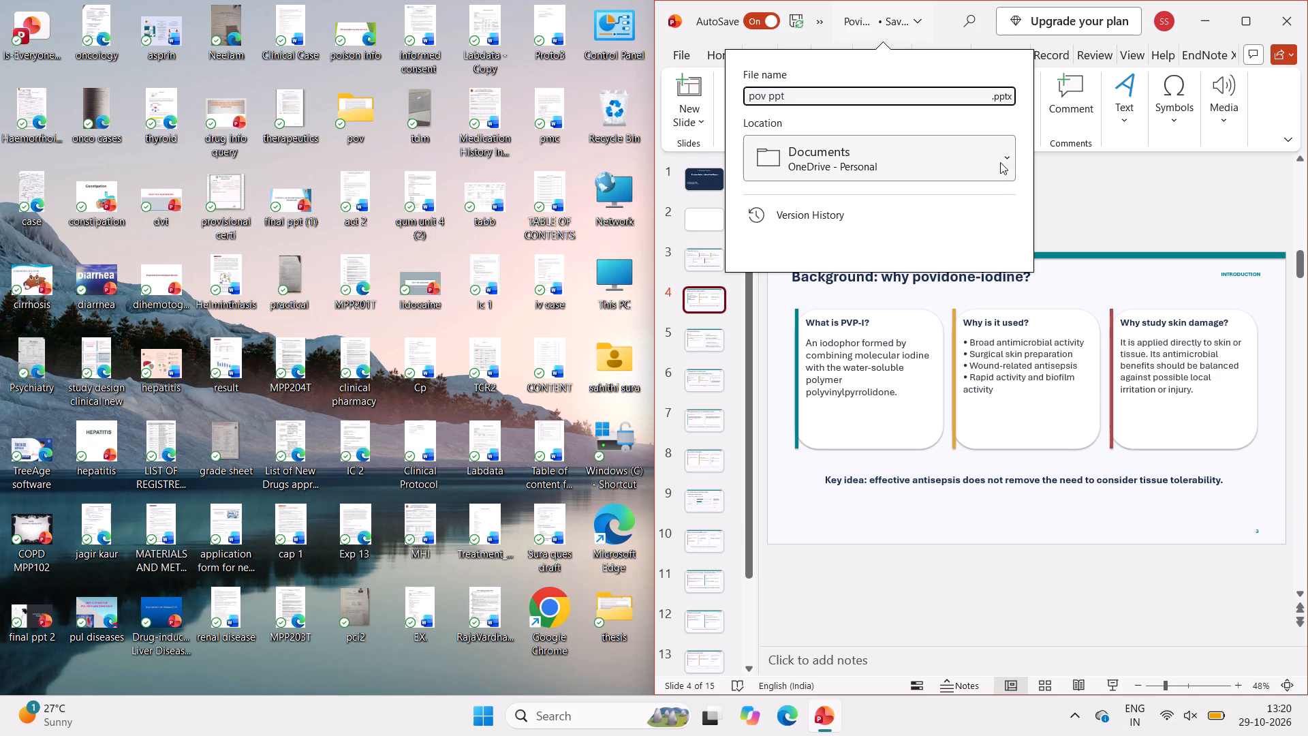
{"action": "left_click", "coordinate": [997, 162]}
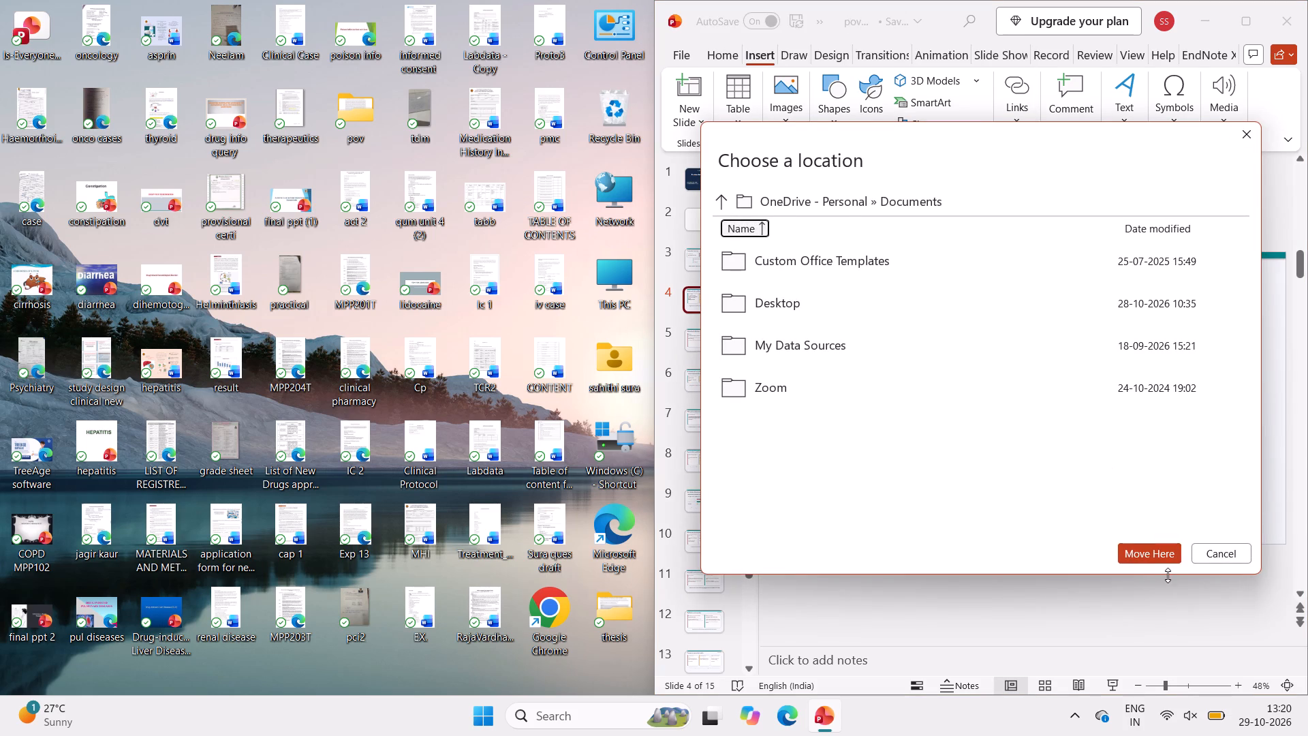
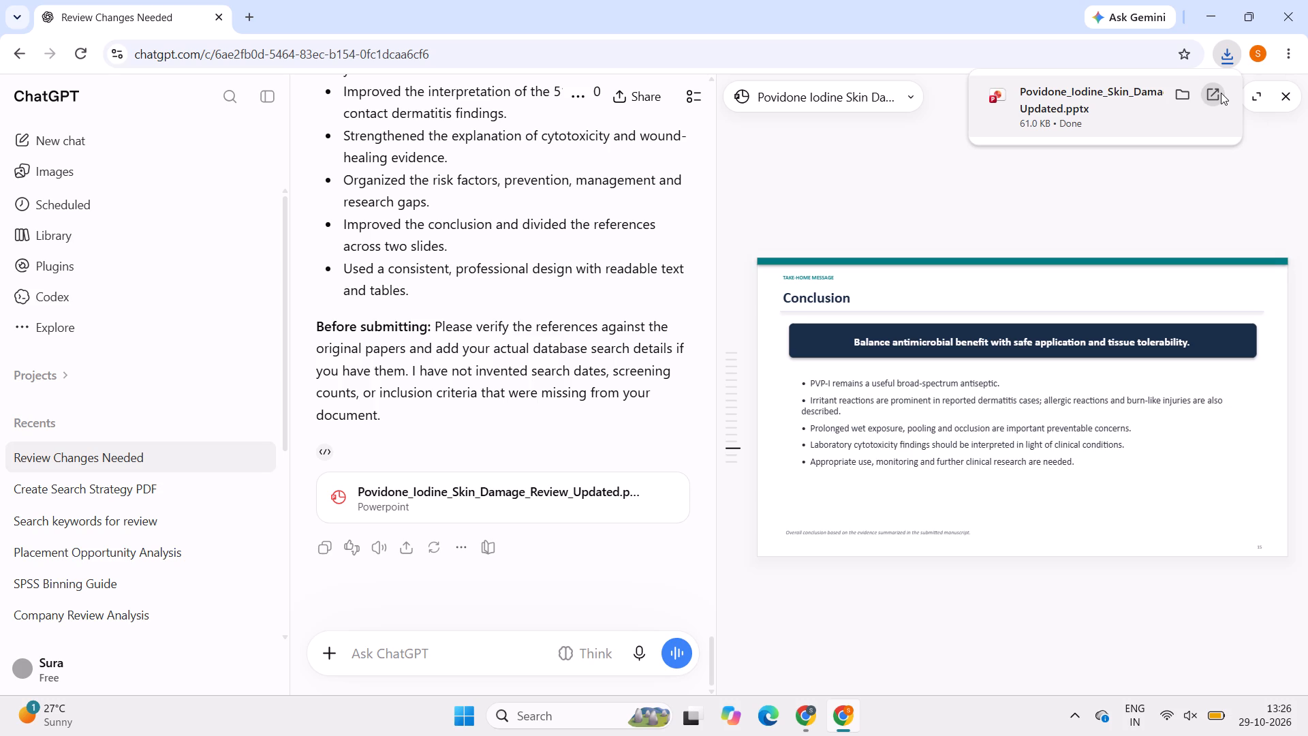
{"action": "left_click", "coordinate": [1098, 104]}
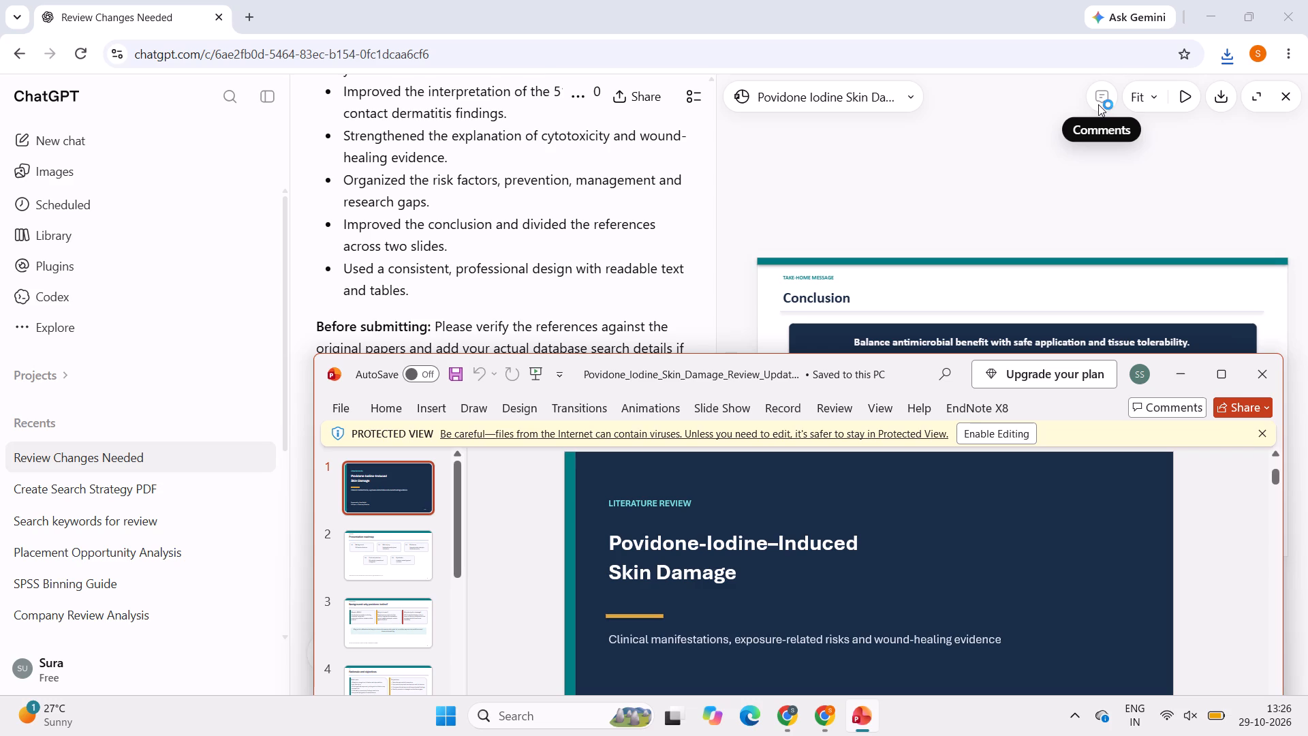
{"action": "left_click", "coordinate": [1215, 369]}
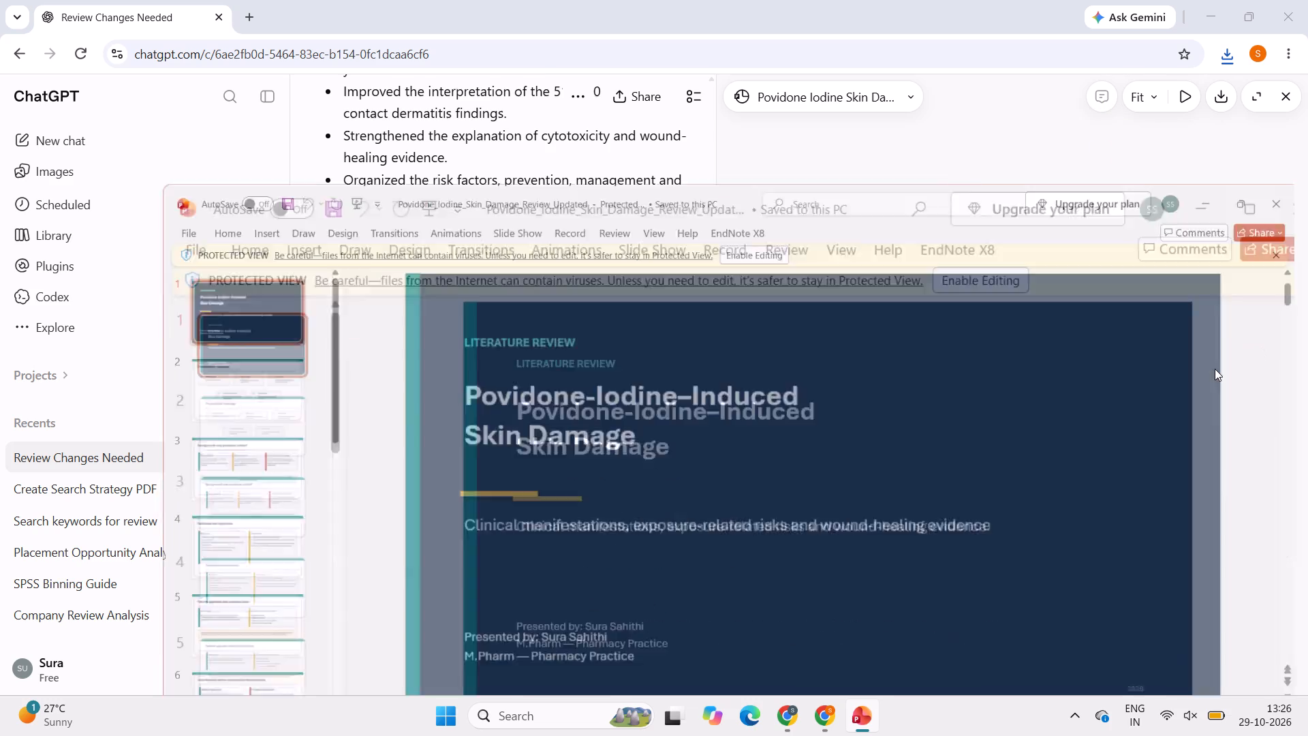
Review slides 2 to 10 of the downloaded presentation, from the roadmap to the key studies comparison table.
{"action": "left_click_drag", "start_coordinate": [20, 266], "coordinate": [59, 262]}
{"action": "left_click", "coordinate": [59, 262]}
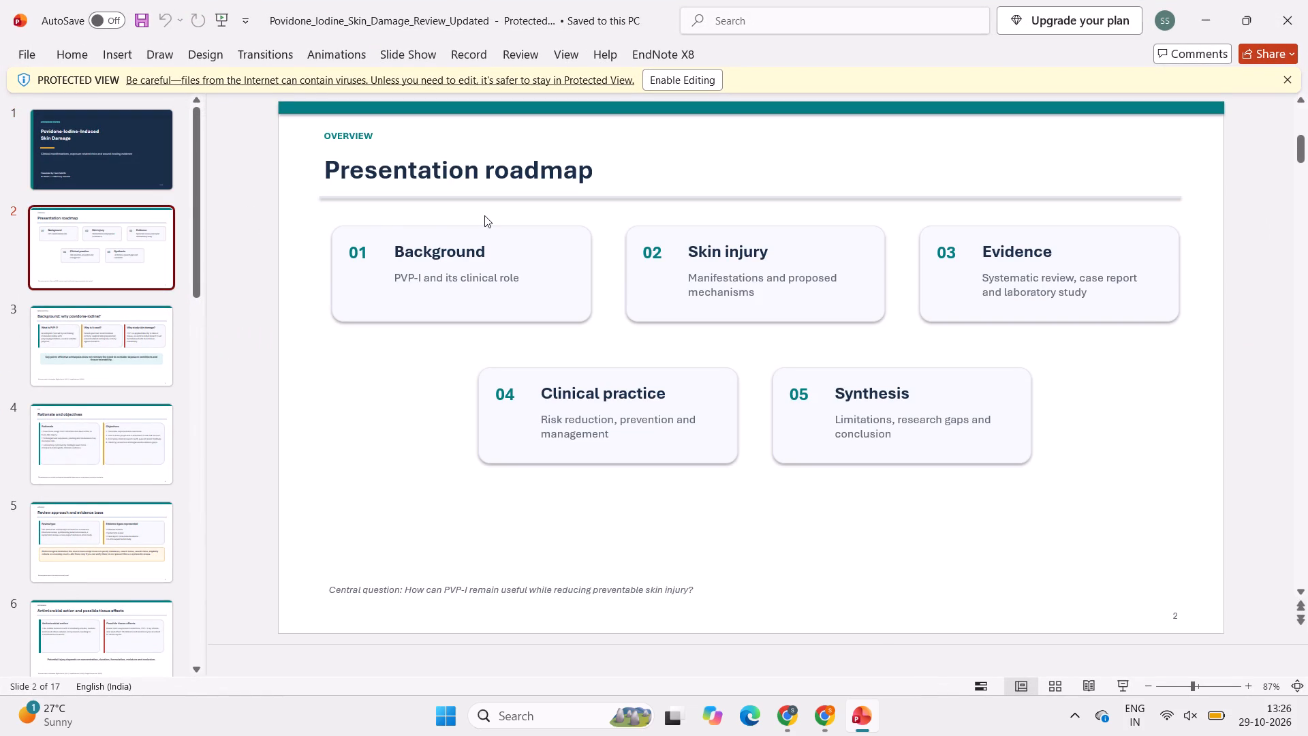
{"action": "left_click", "coordinate": [92, 327]}
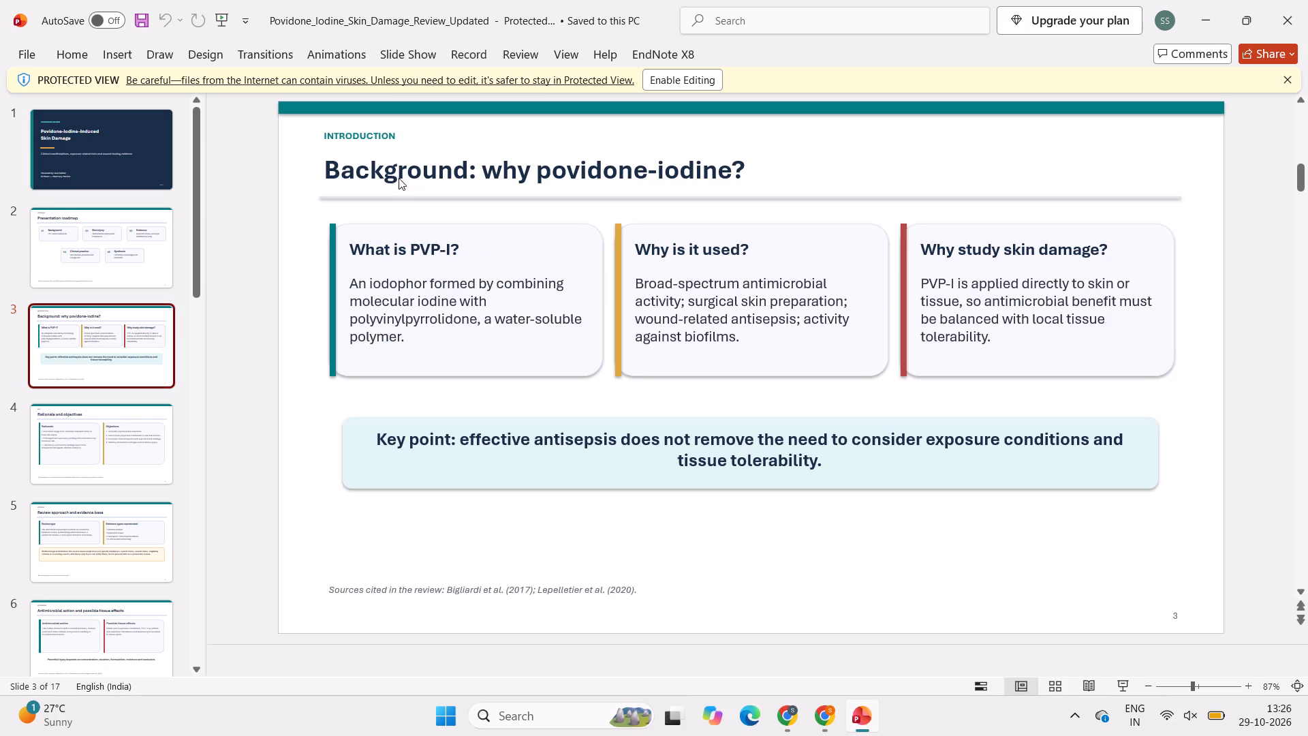
{"action": "left_click", "coordinate": [397, 177]}
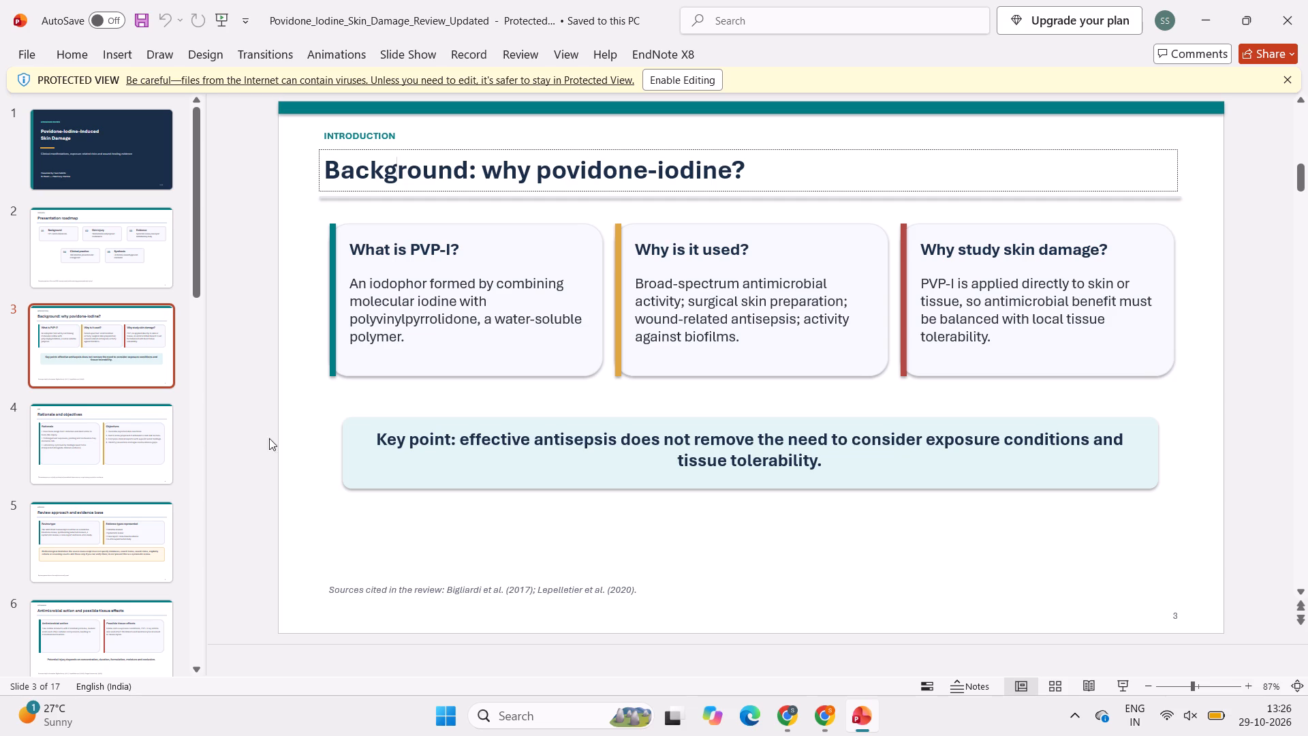
{"action": "left_click", "coordinate": [66, 423]}
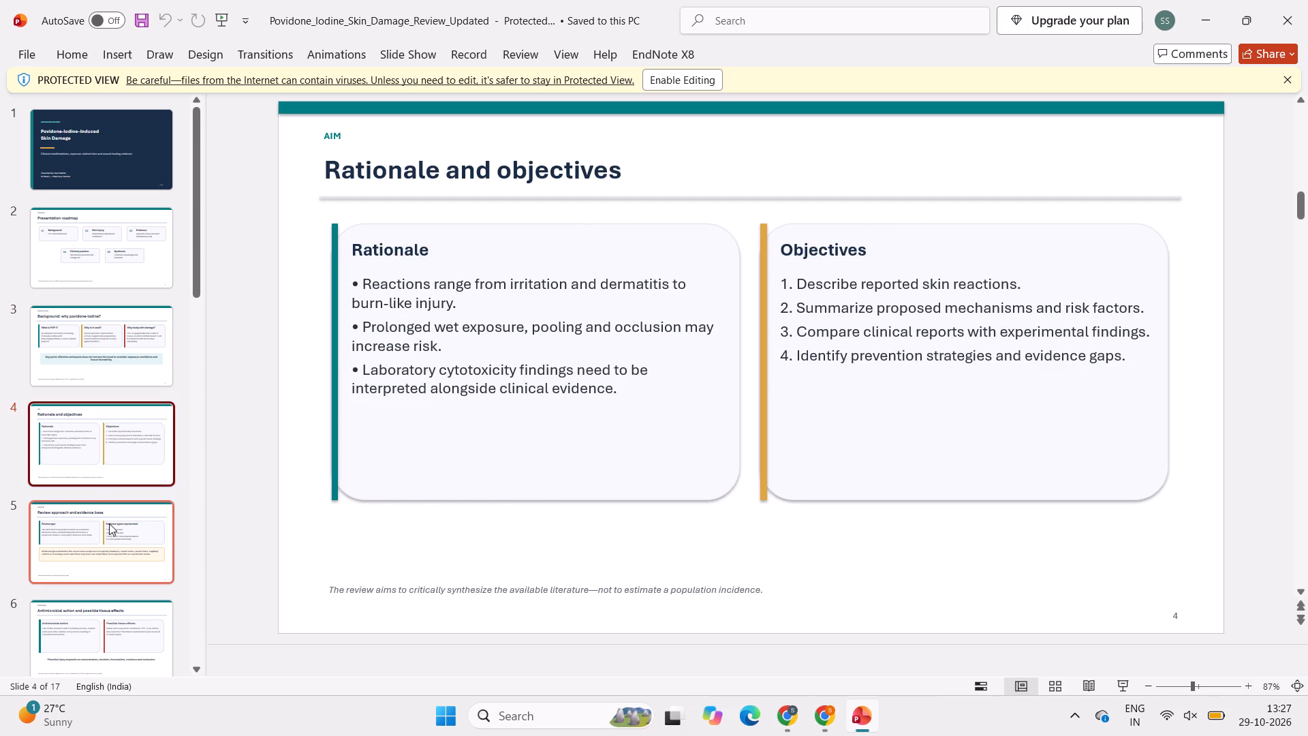
{"action": "left_click", "coordinate": [109, 549]}
{"action": "scroll", "coordinate": [109, 549], "scroll_direction": "down", "scroll_amount": 1}
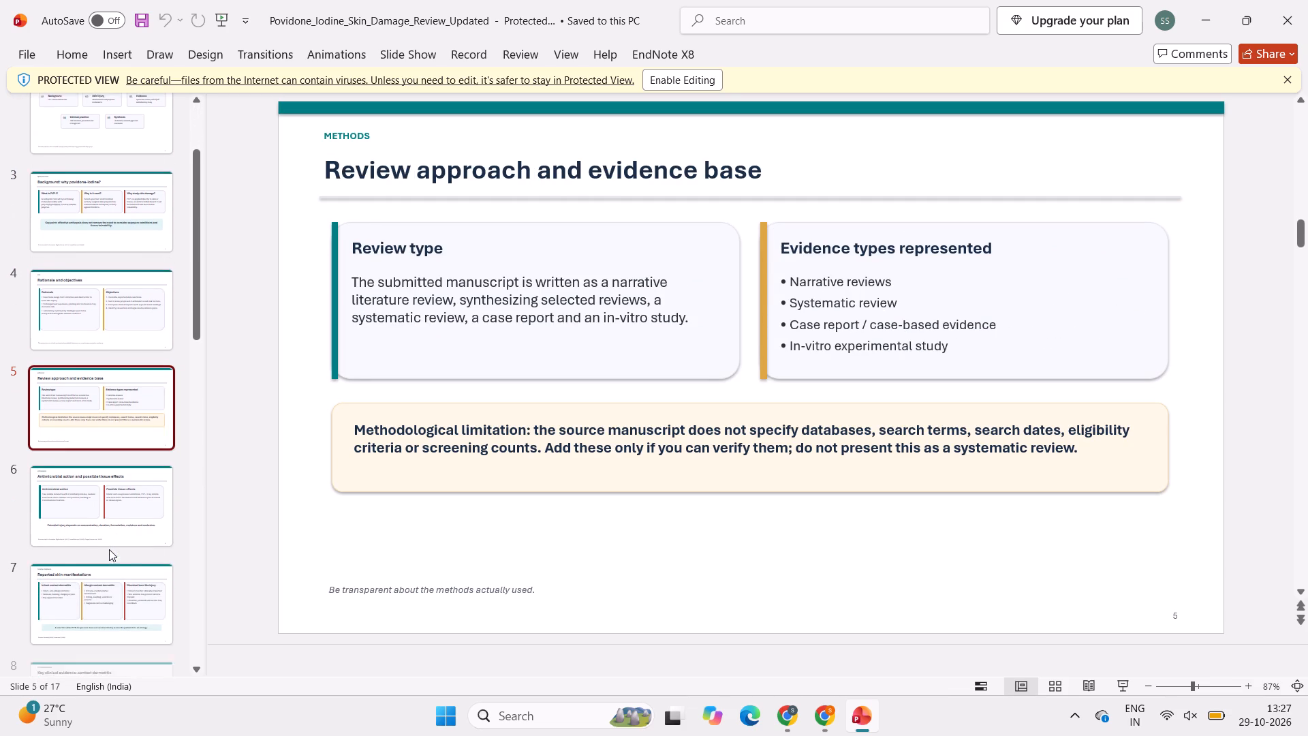
{"action": "scroll", "coordinate": [109, 549], "scroll_direction": "down", "scroll_amount": 1}
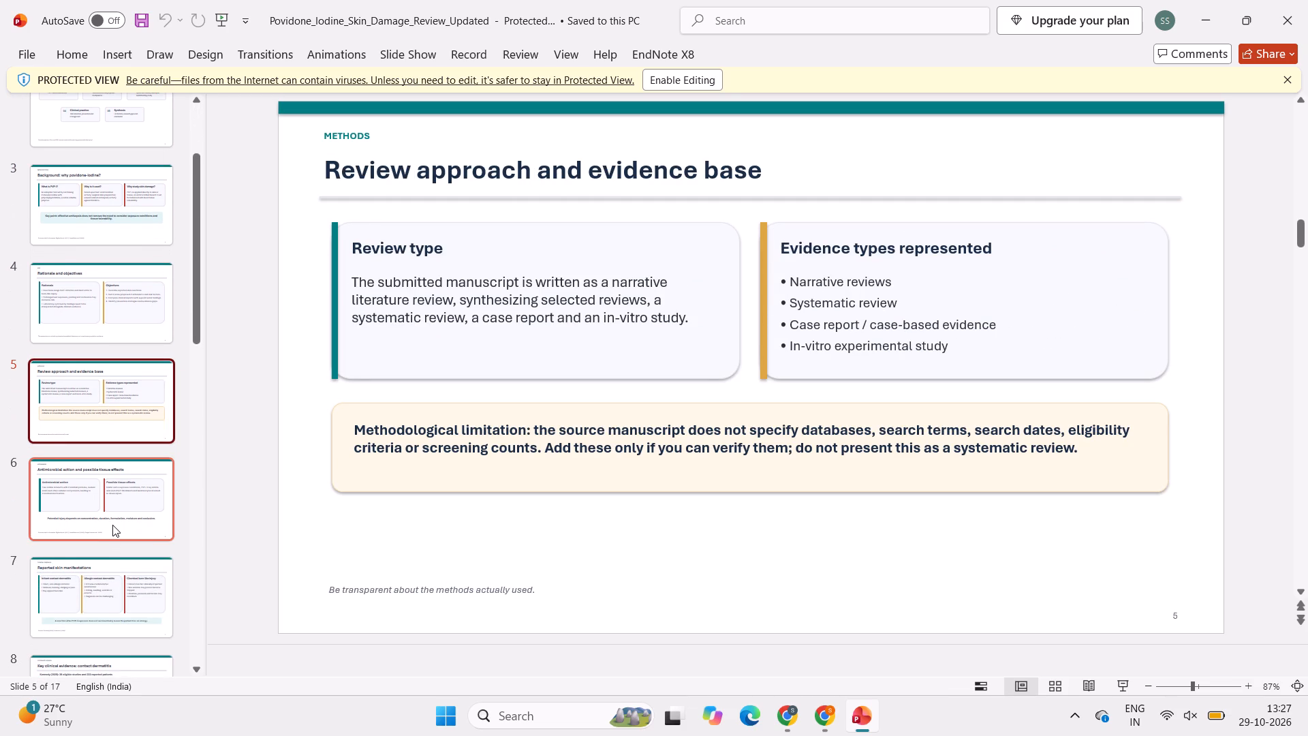
{"action": "left_click", "coordinate": [112, 523]}
{"action": "left_click", "coordinate": [108, 584]}
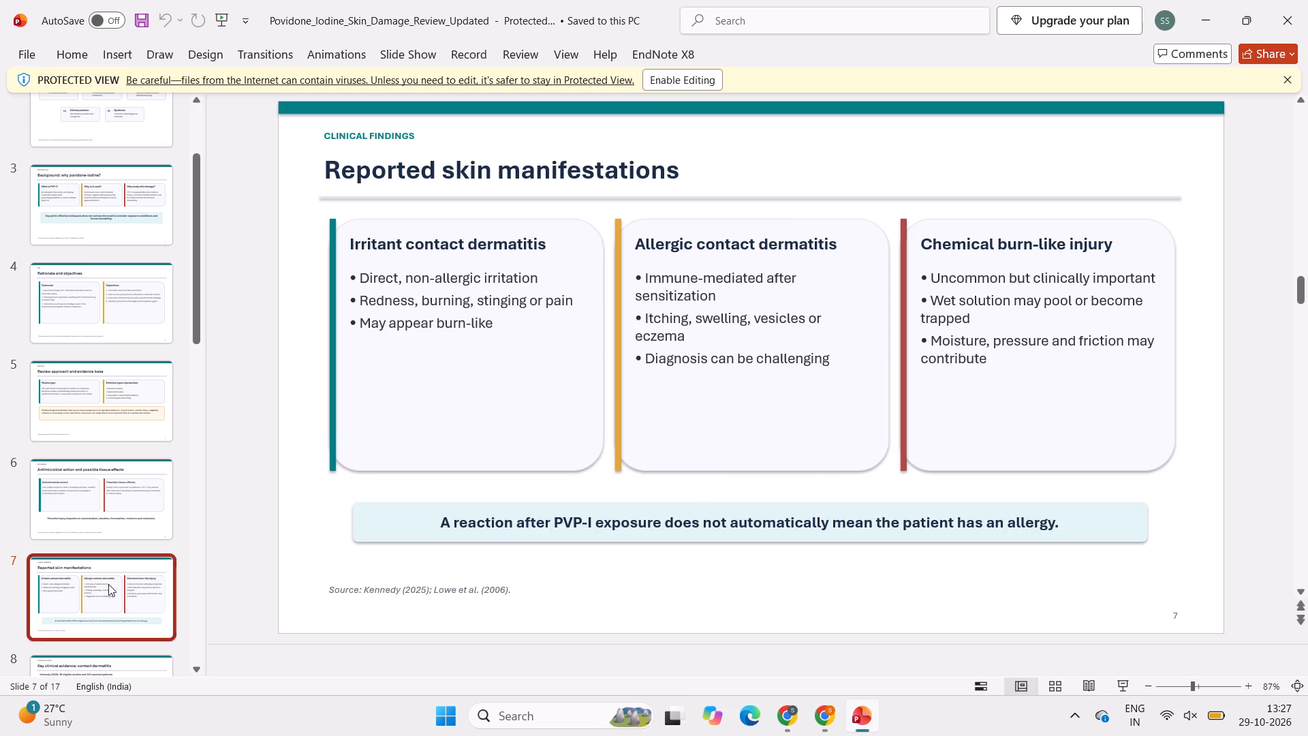
{"action": "scroll", "coordinate": [108, 584], "scroll_direction": "down", "scroll_amount": 3}
{"action": "left_click", "coordinate": [108, 384]}
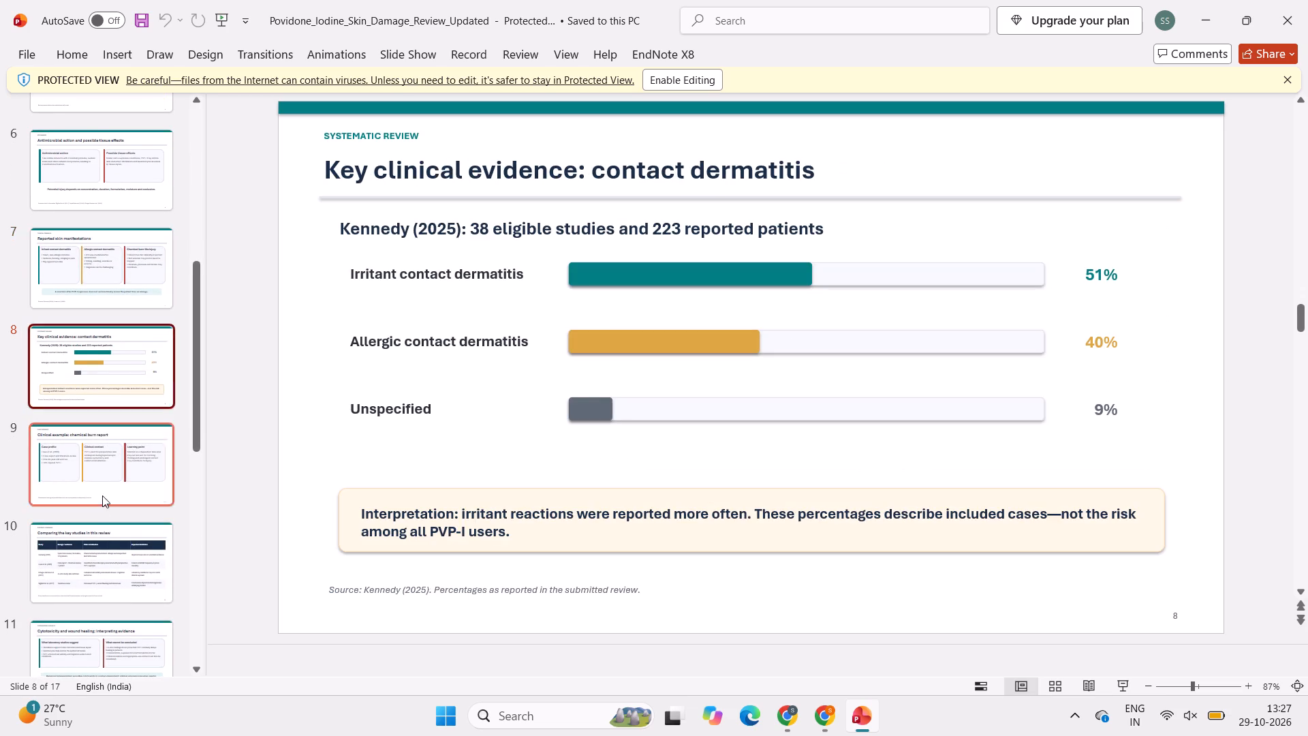
{"action": "left_click", "coordinate": [99, 517]}
{"action": "left_click", "coordinate": [83, 595]}
{"action": "scroll", "coordinate": [83, 595], "scroll_direction": "down", "scroll_amount": 1}
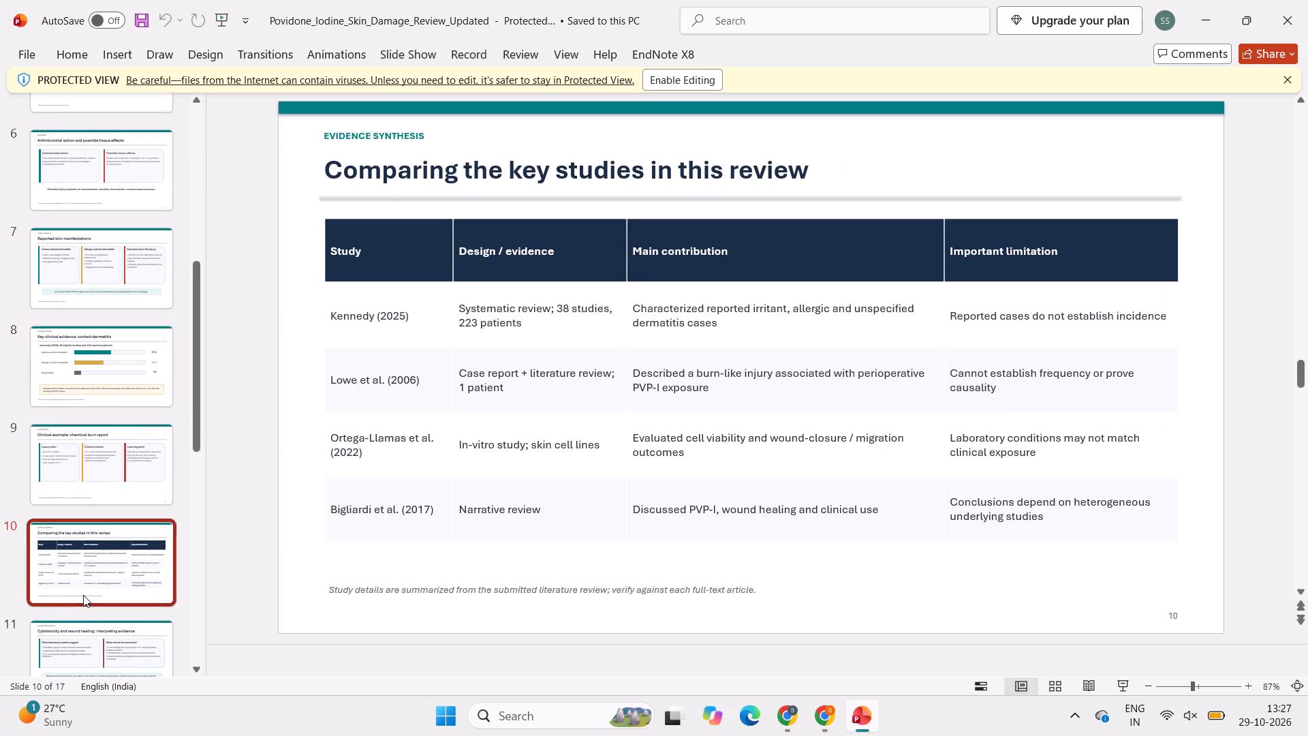
{"action": "scroll", "coordinate": [83, 595], "scroll_direction": "down", "scroll_amount": 1}
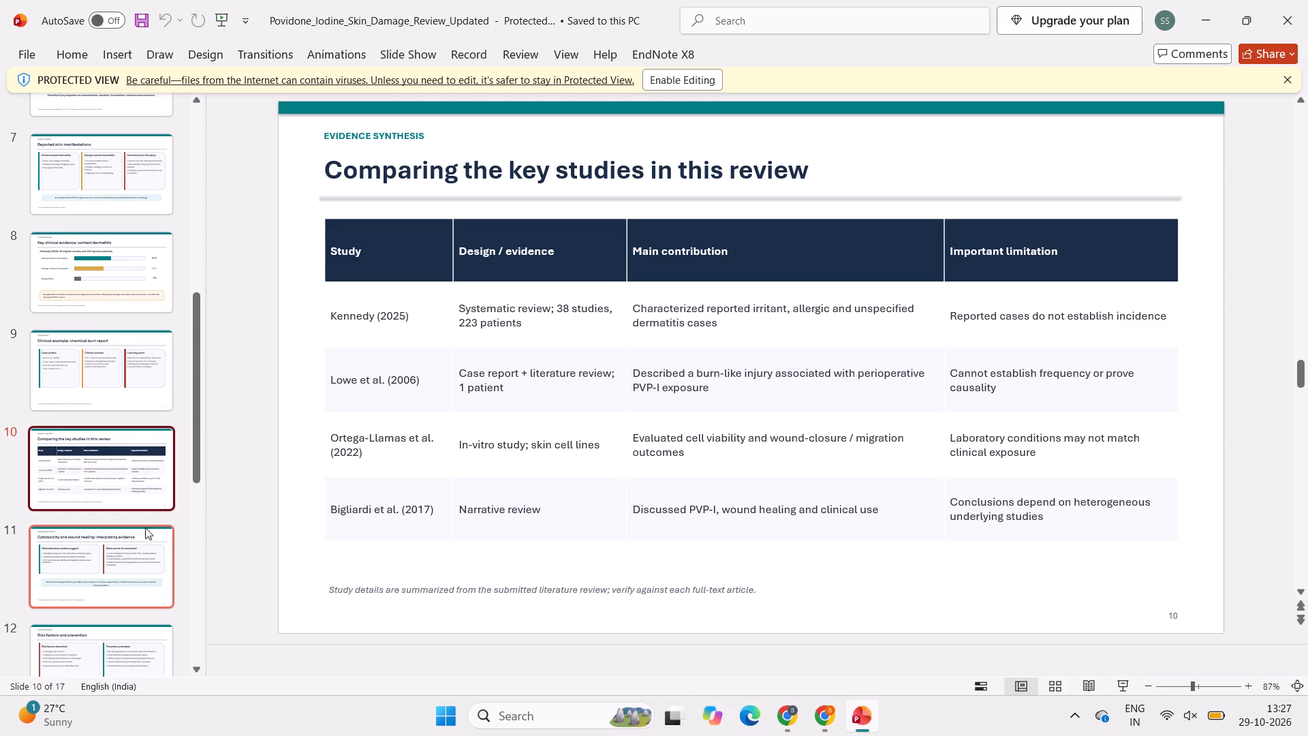
{"action": "left_click", "coordinate": [762, 309]}
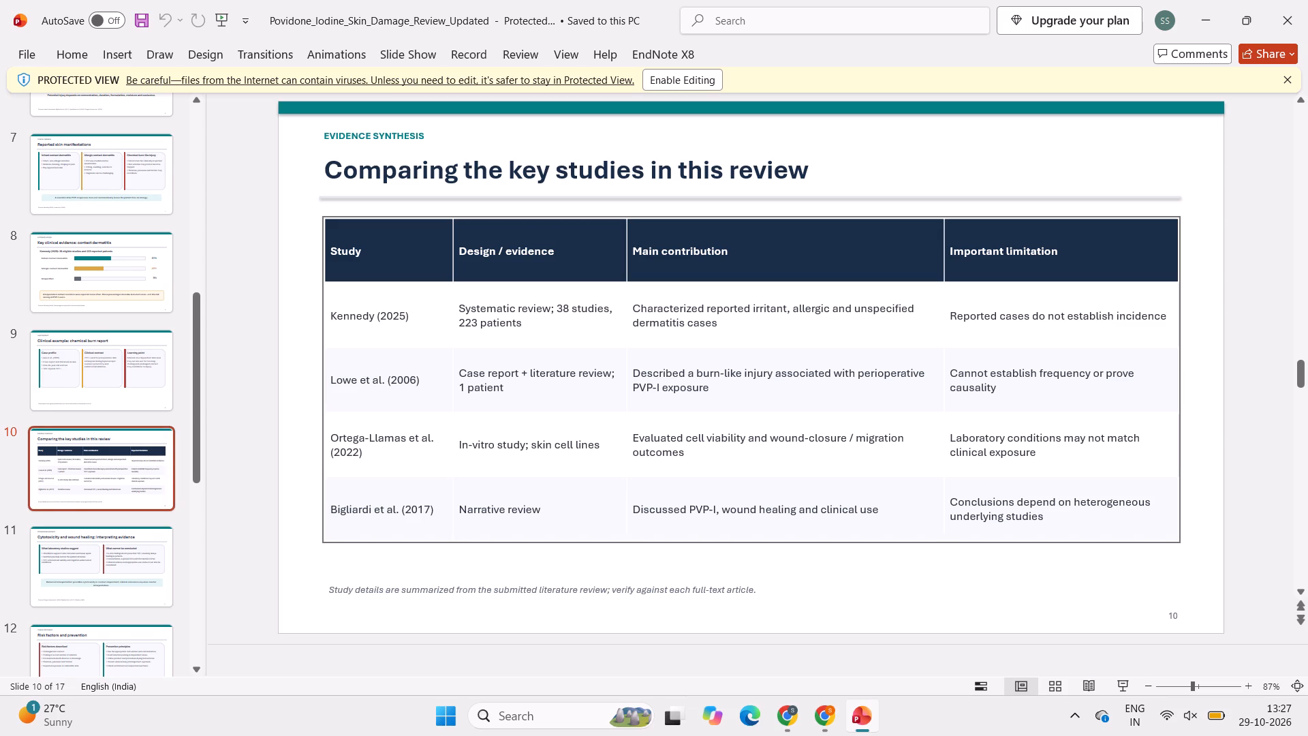
Review the rest of the presentation, from the cytotoxicity and wound healing slide to the reference slides.
{"action": "scroll", "coordinate": [142, 459], "scroll_direction": "down", "scroll_amount": 1}
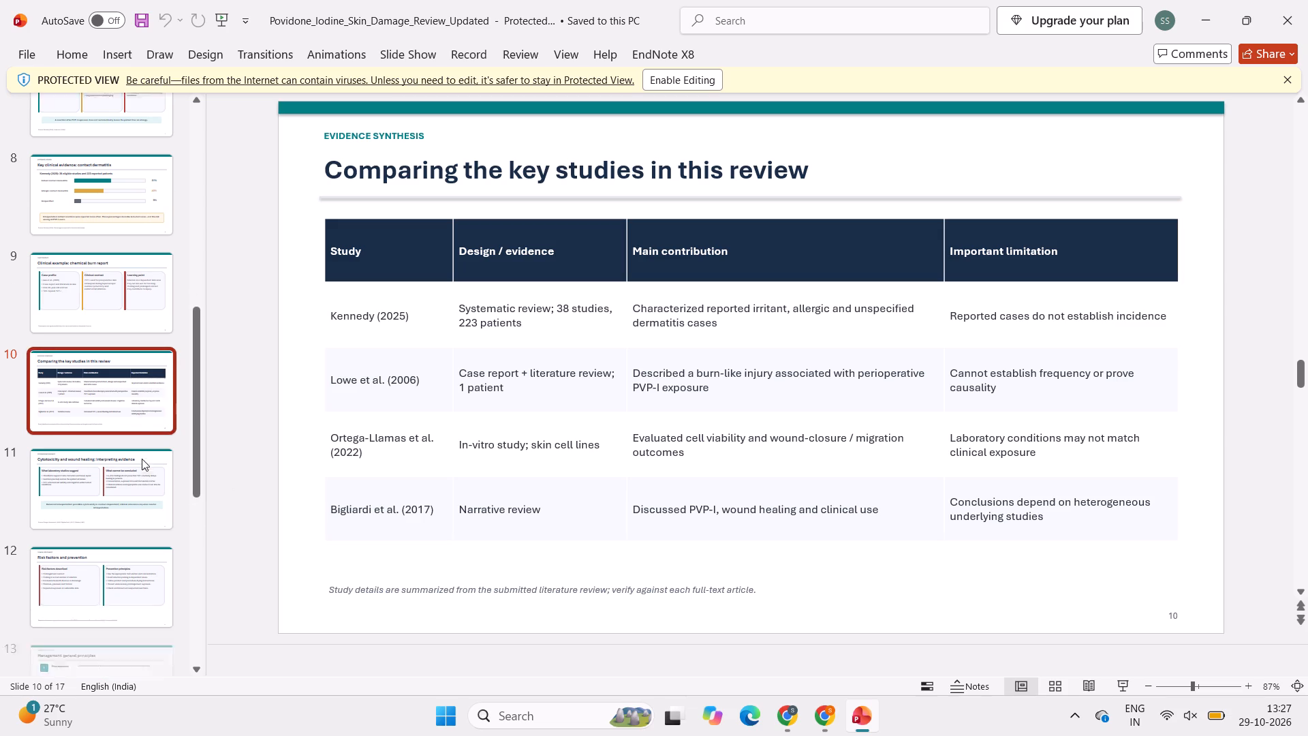
{"action": "scroll", "coordinate": [142, 459], "scroll_direction": "down", "scroll_amount": 1}
{"action": "left_click", "coordinate": [116, 245]}
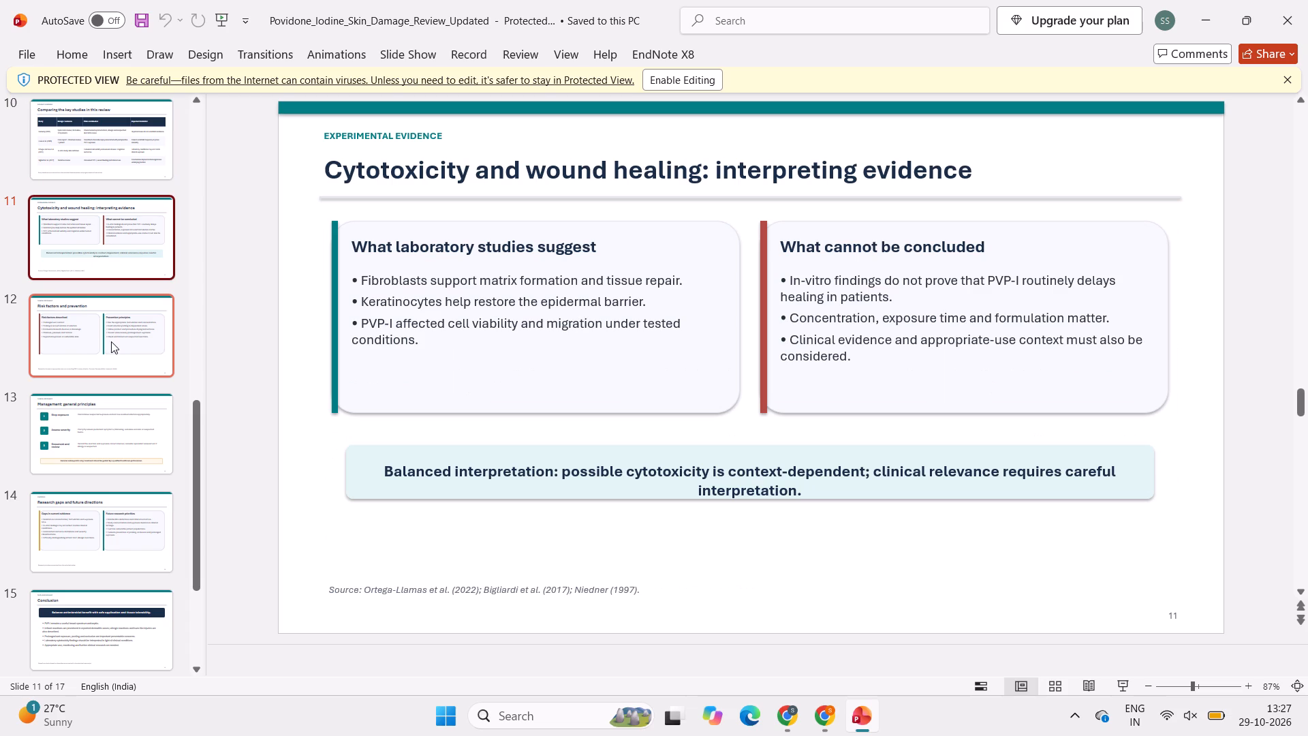
{"action": "left_click", "coordinate": [108, 368]}
{"action": "left_click_drag", "start_coordinate": [75, 478], "coordinate": [105, 407]}
{"action": "left_click", "coordinate": [105, 407]}
{"action": "scroll", "coordinate": [105, 407], "scroll_direction": "down", "scroll_amount": 3}
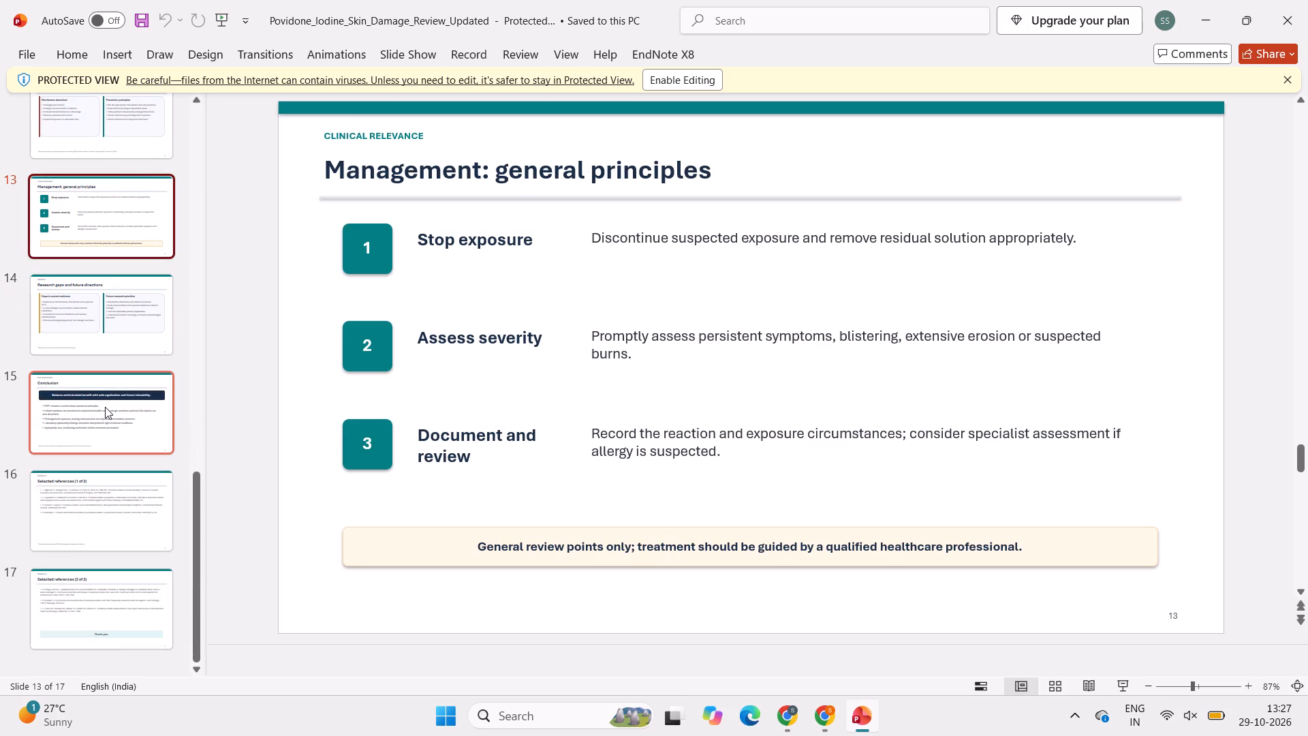
{"action": "scroll", "coordinate": [105, 407], "scroll_direction": "up", "scroll_amount": 16}
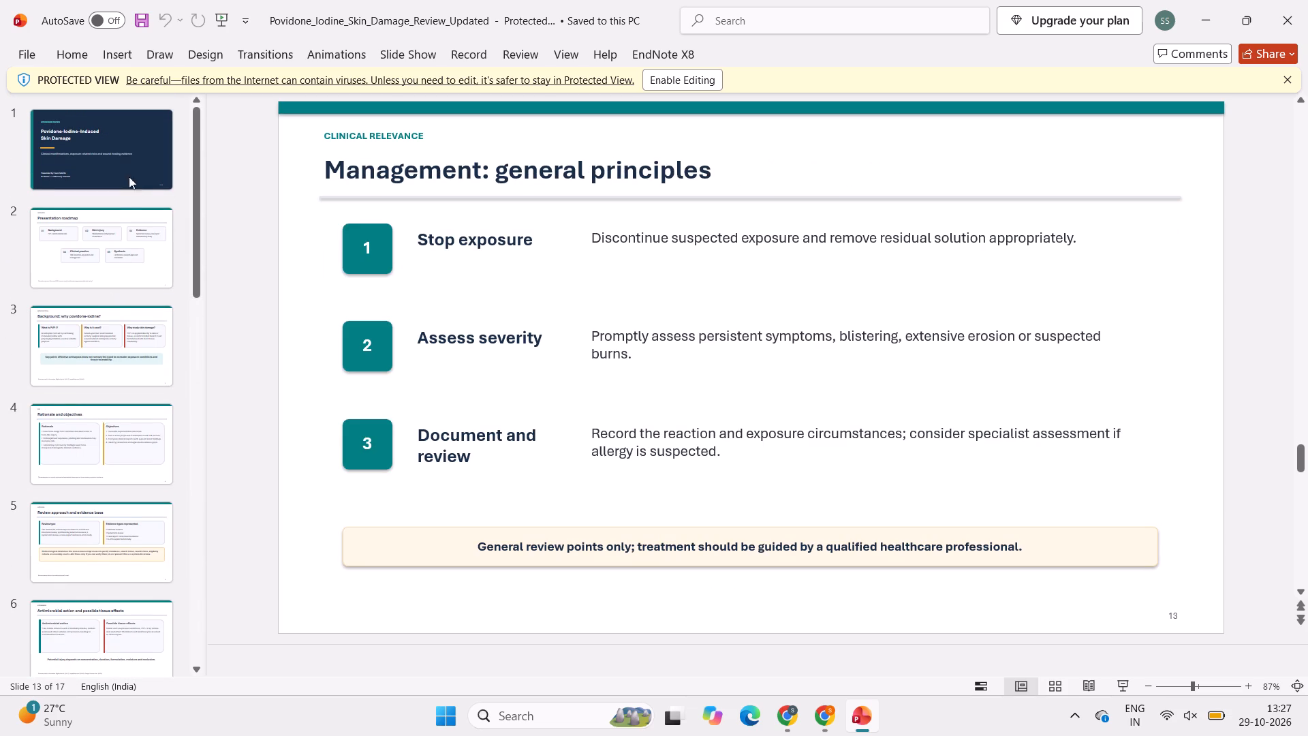
Return to the title slide and enable editing of the protected presentation.
{"action": "left_click", "coordinate": [129, 173]}
{"action": "left_click", "coordinate": [695, 88]}
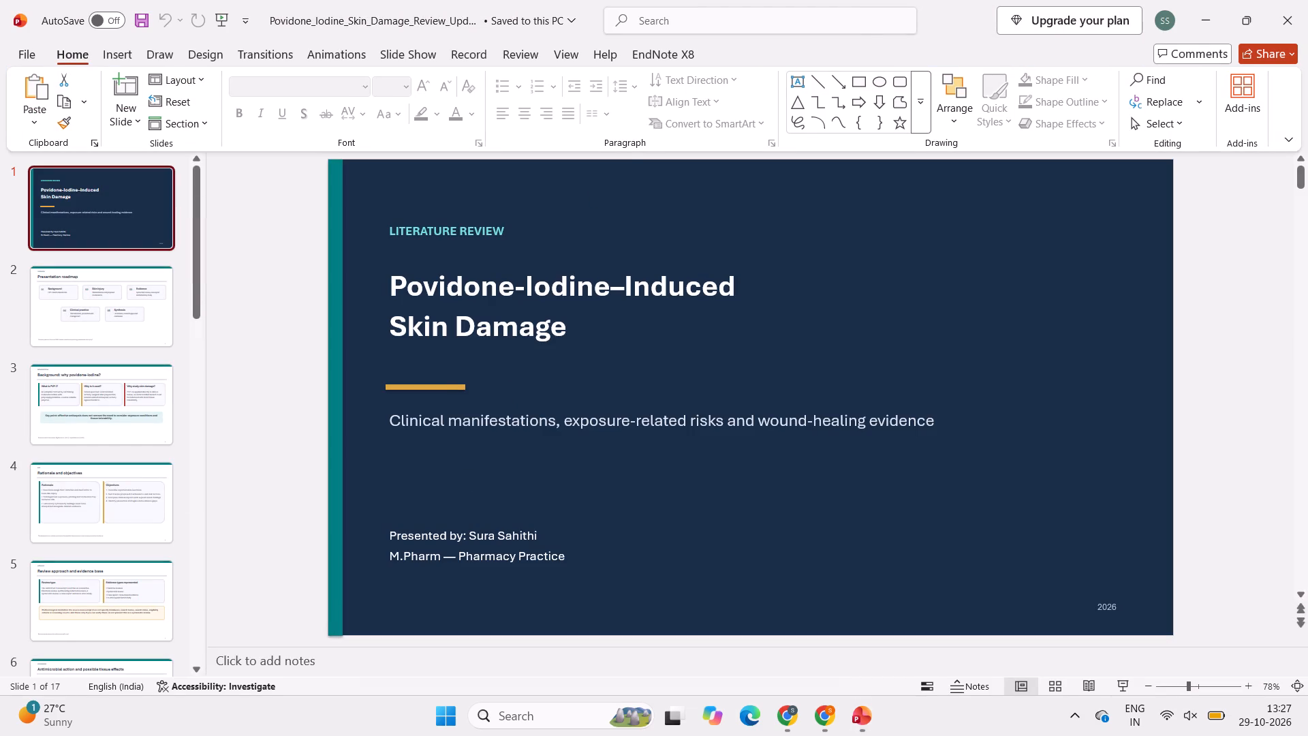
Delete the gold accent line below the title on the title slide.
{"action": "left_click", "coordinate": [459, 384]}
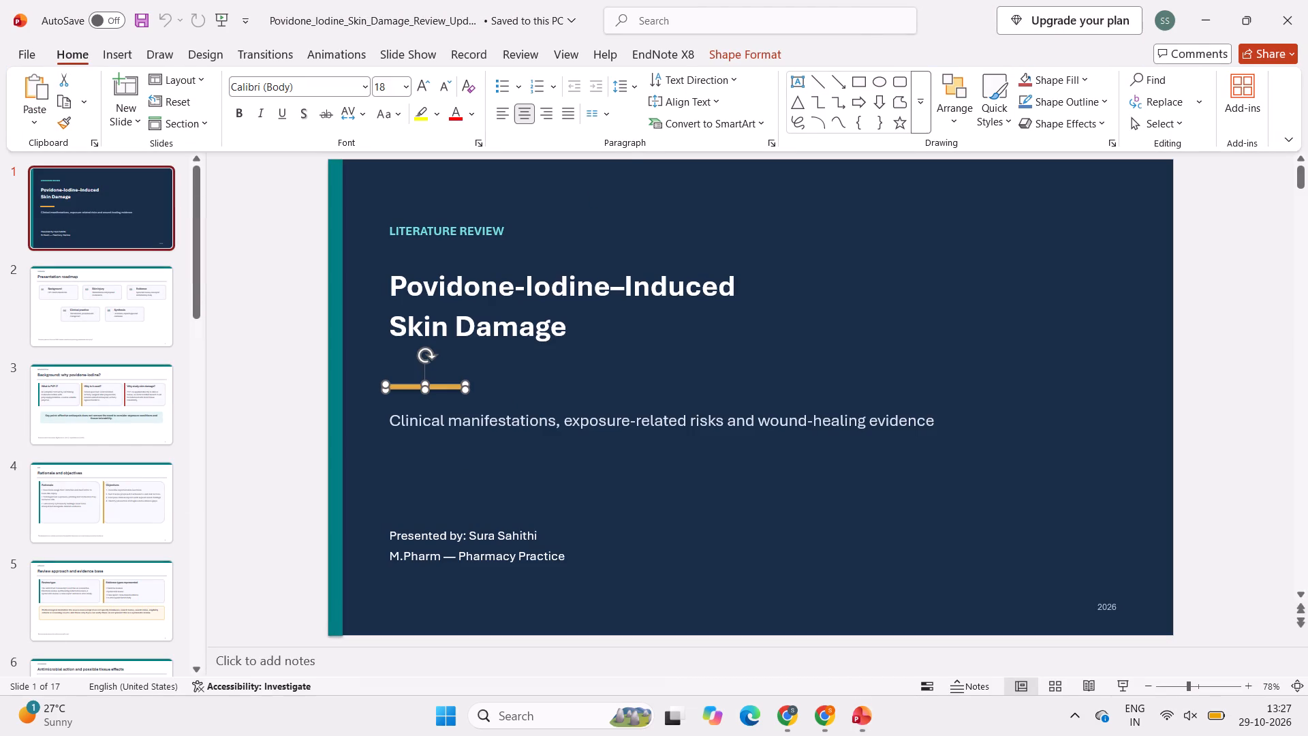
{"action": "key", "text": "BackSpace"}
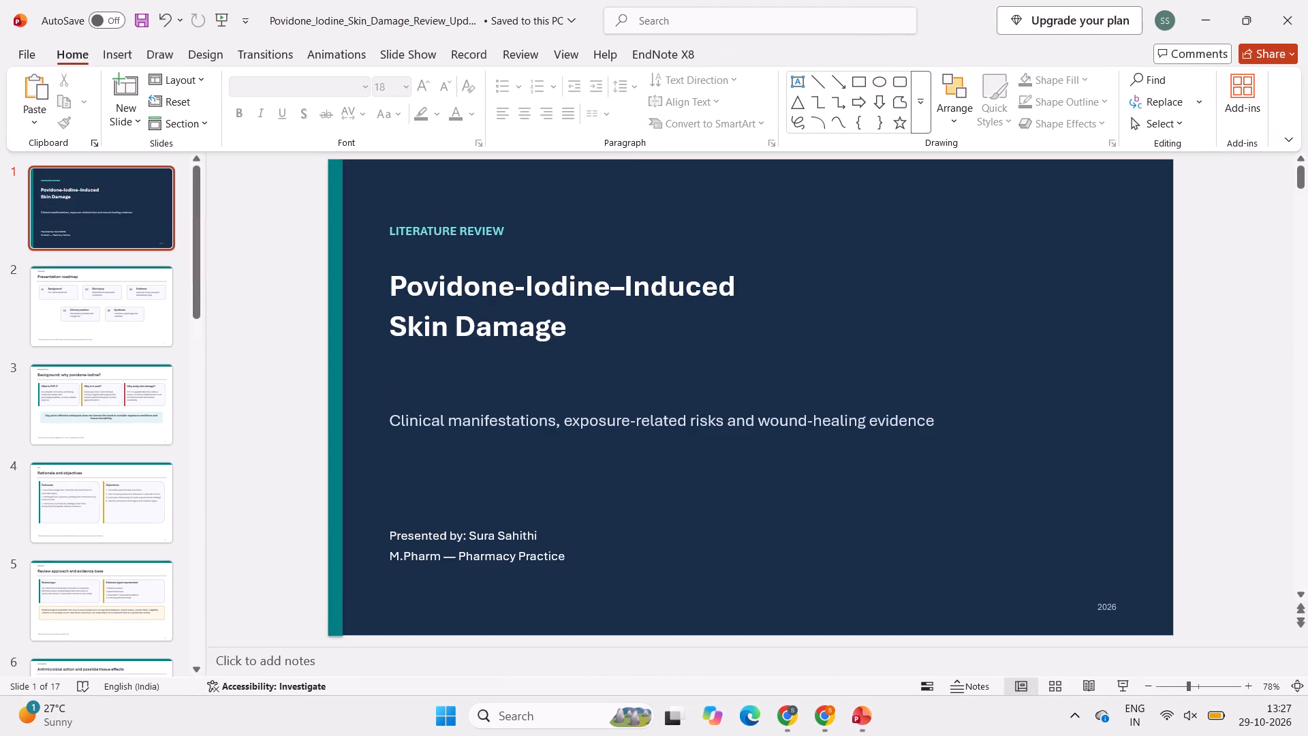
Delete the subtitle text box about clinical manifestations, exposure-related risks and wound-healing evidence from the title slide.
{"action": "left_click", "coordinate": [655, 411]}
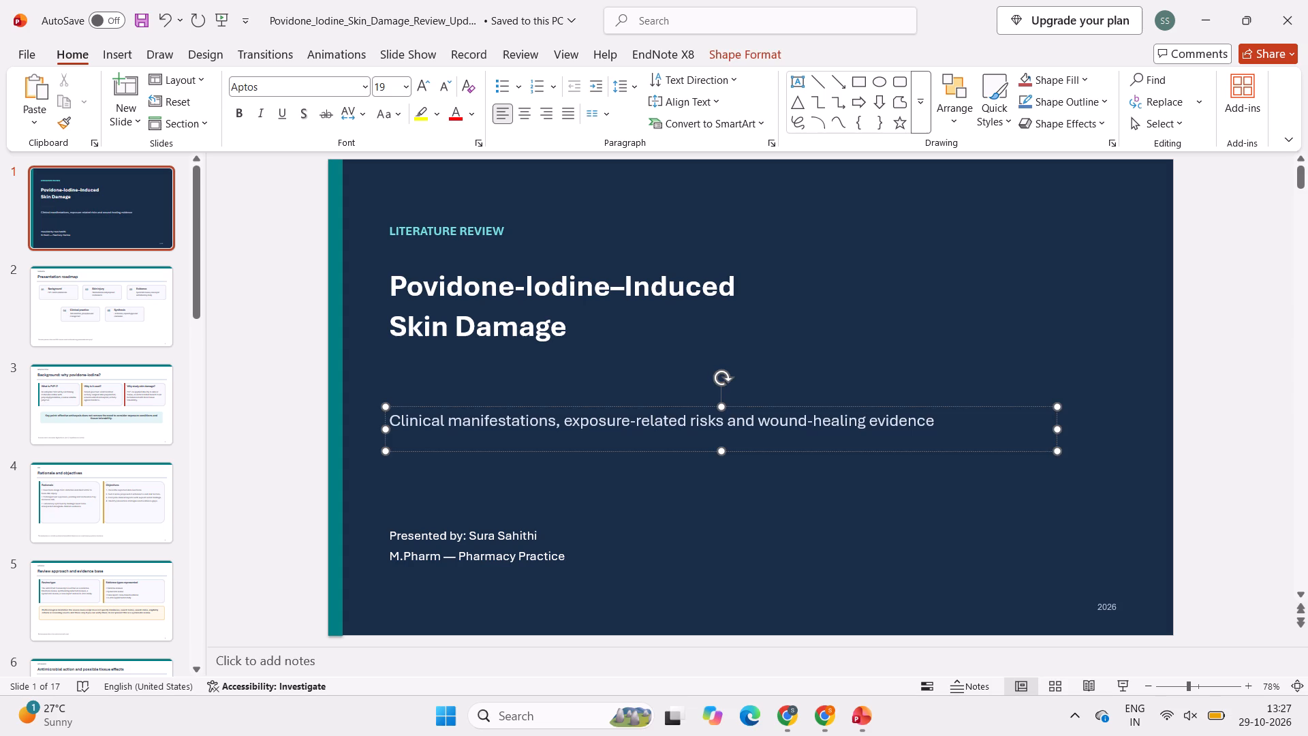
{"action": "key", "text": "BackSpace"}
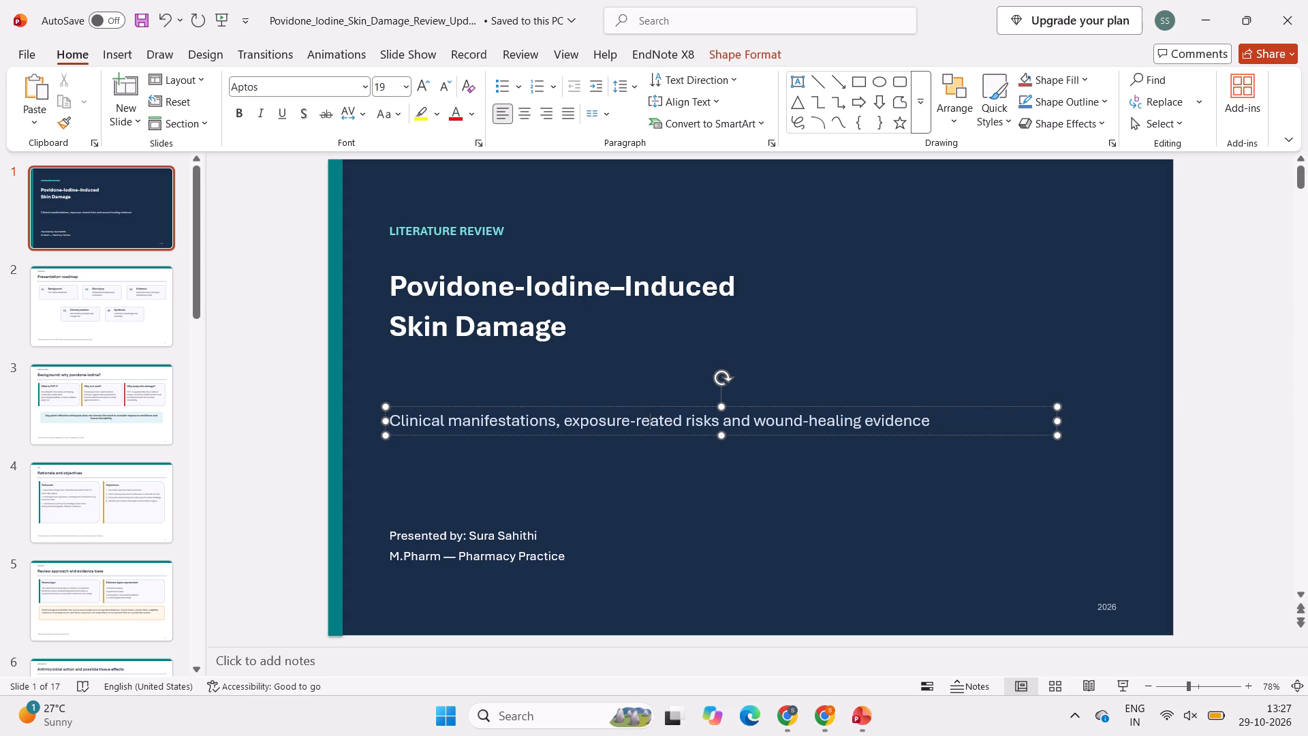
{"action": "left_click", "coordinate": [971, 403]}
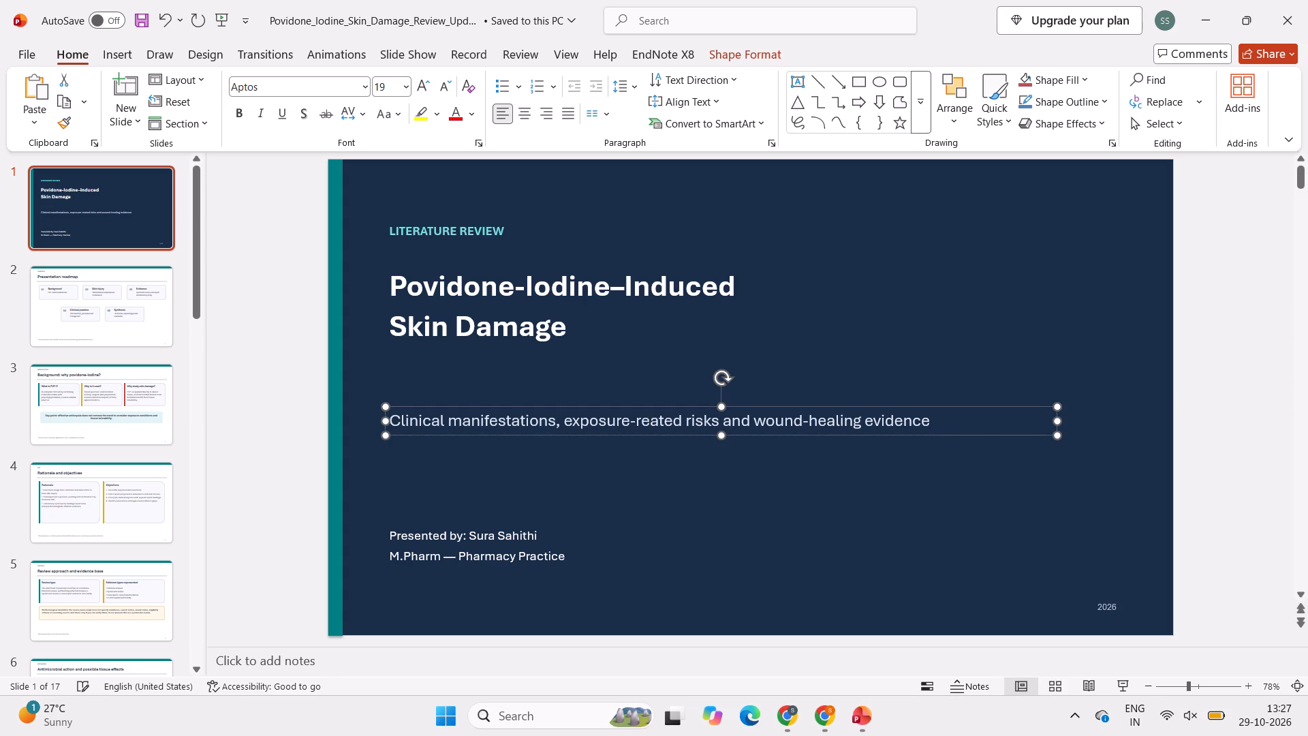
{"action": "key", "text": "BackSpace"}
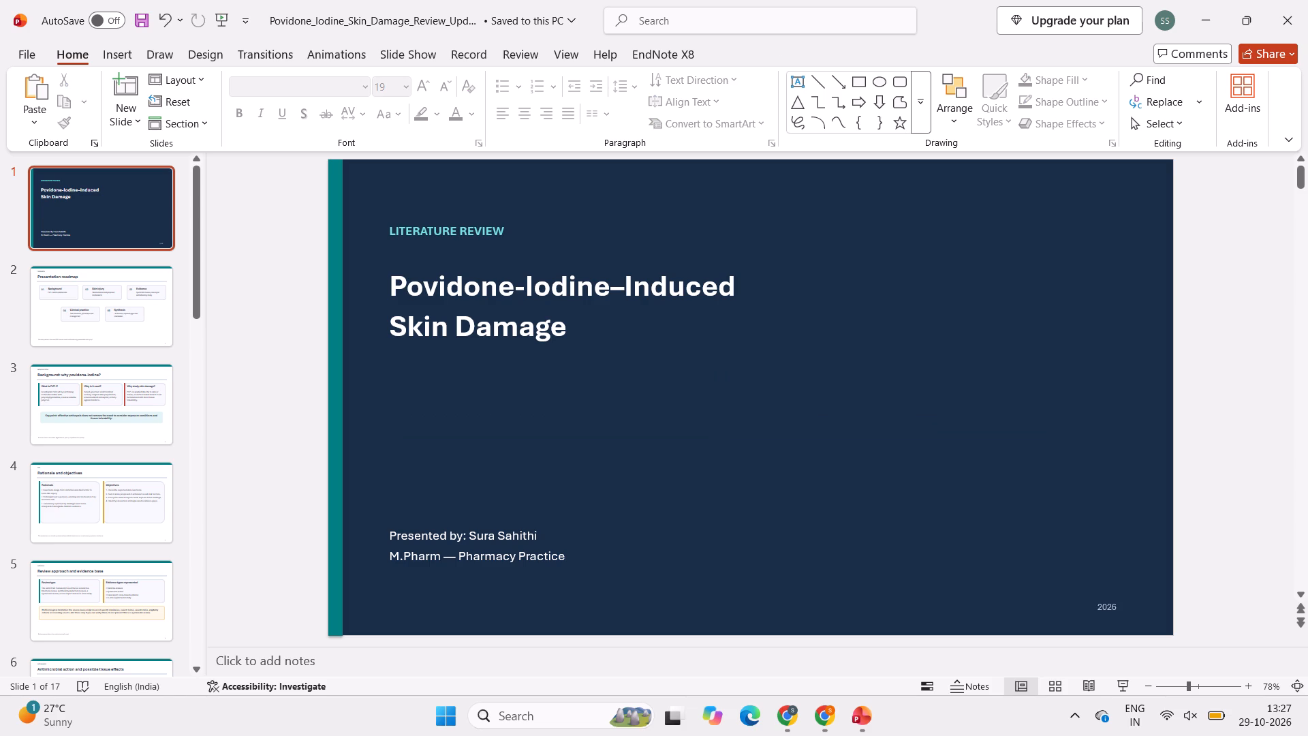
Join the two title lines into the single line "Povidone-Iodine–Induced Skin Damage".
{"action": "left_click", "coordinate": [392, 273]}
{"action": "left_click", "coordinate": [390, 322]}
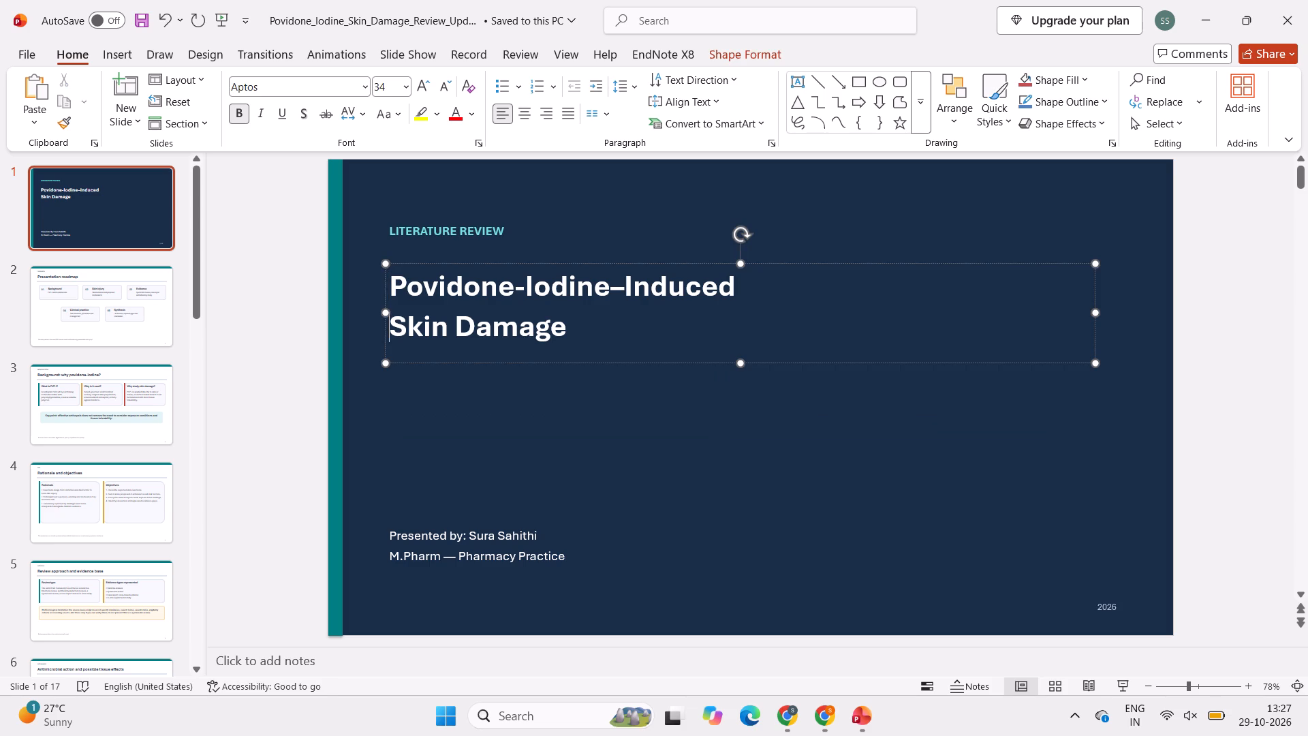
{"action": "key", "text": "BackSpace"}
{"action": "key", "text": "space"}
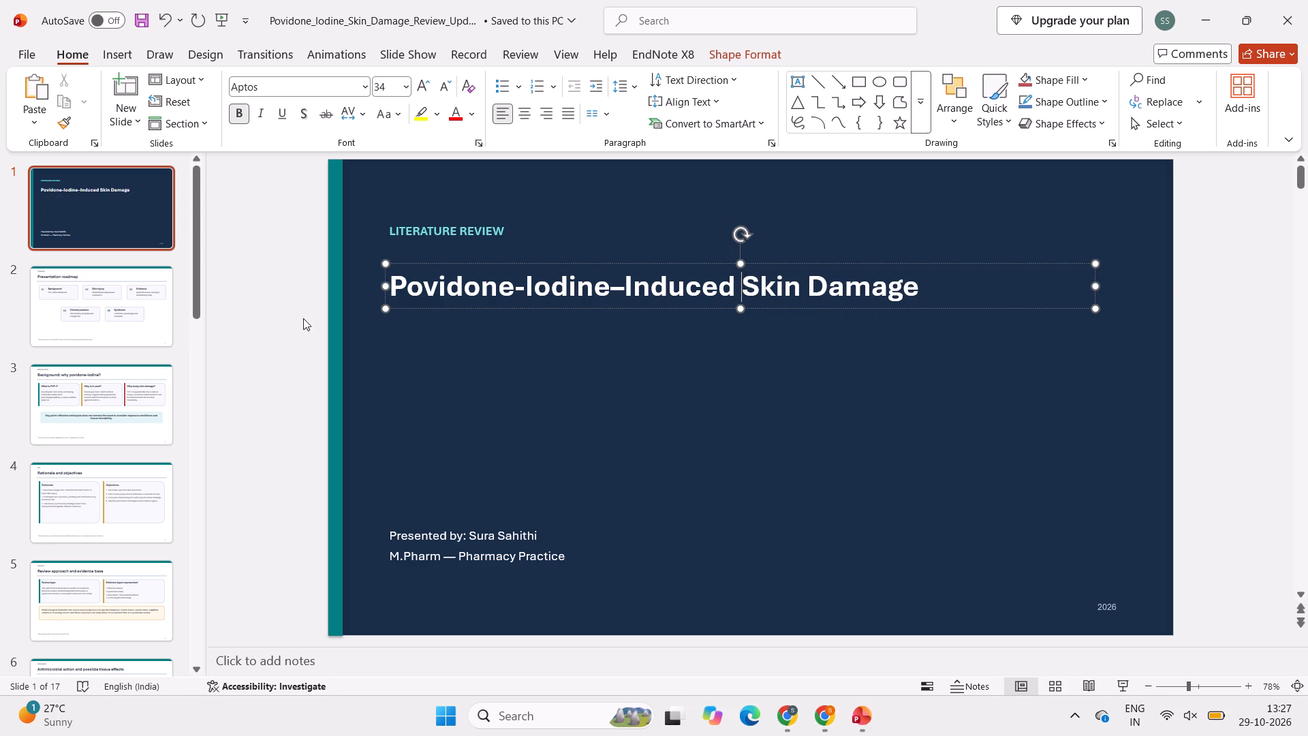
Move the title text box right and slightly down so the title sits roughly centered across the slide.
{"action": "left_click_drag", "start_coordinate": [448, 260], "coordinate": [523, 271]}
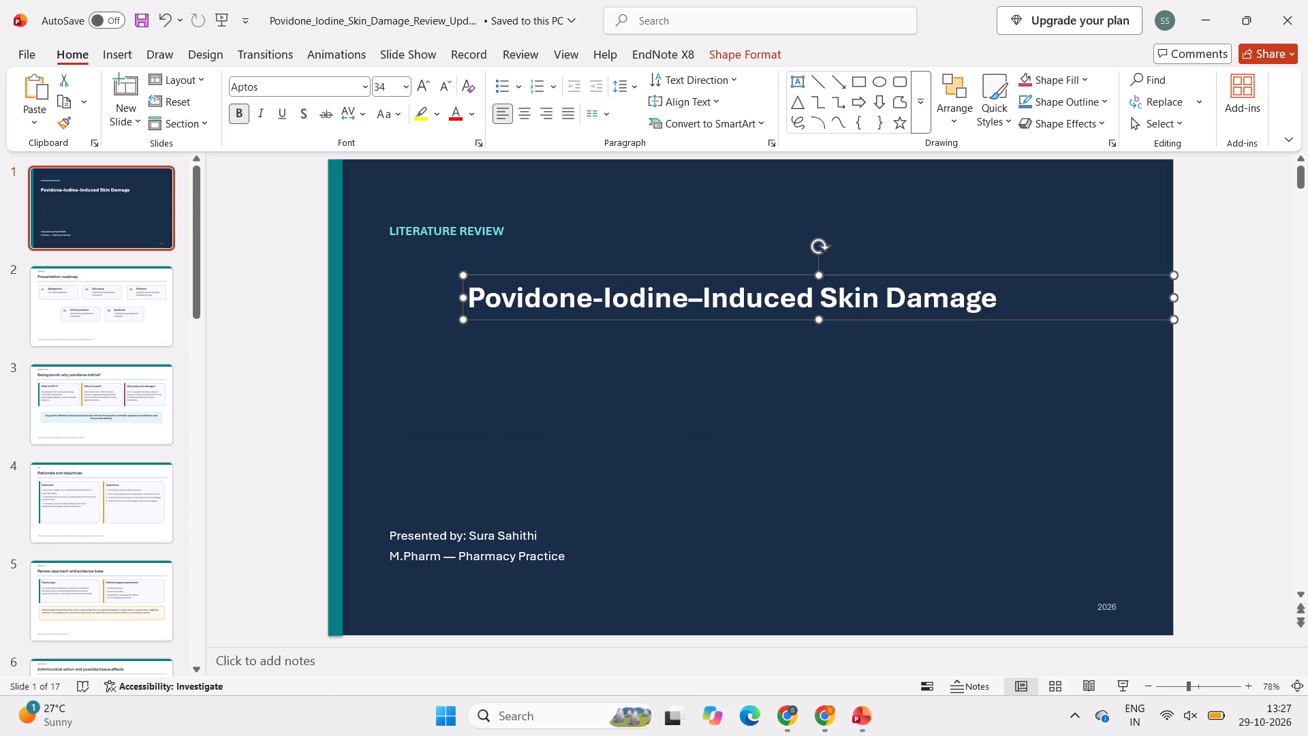
Move the LITERATURE REVIEW label to the right so its text sits centered above the title.
{"action": "left_click", "coordinate": [478, 234]}
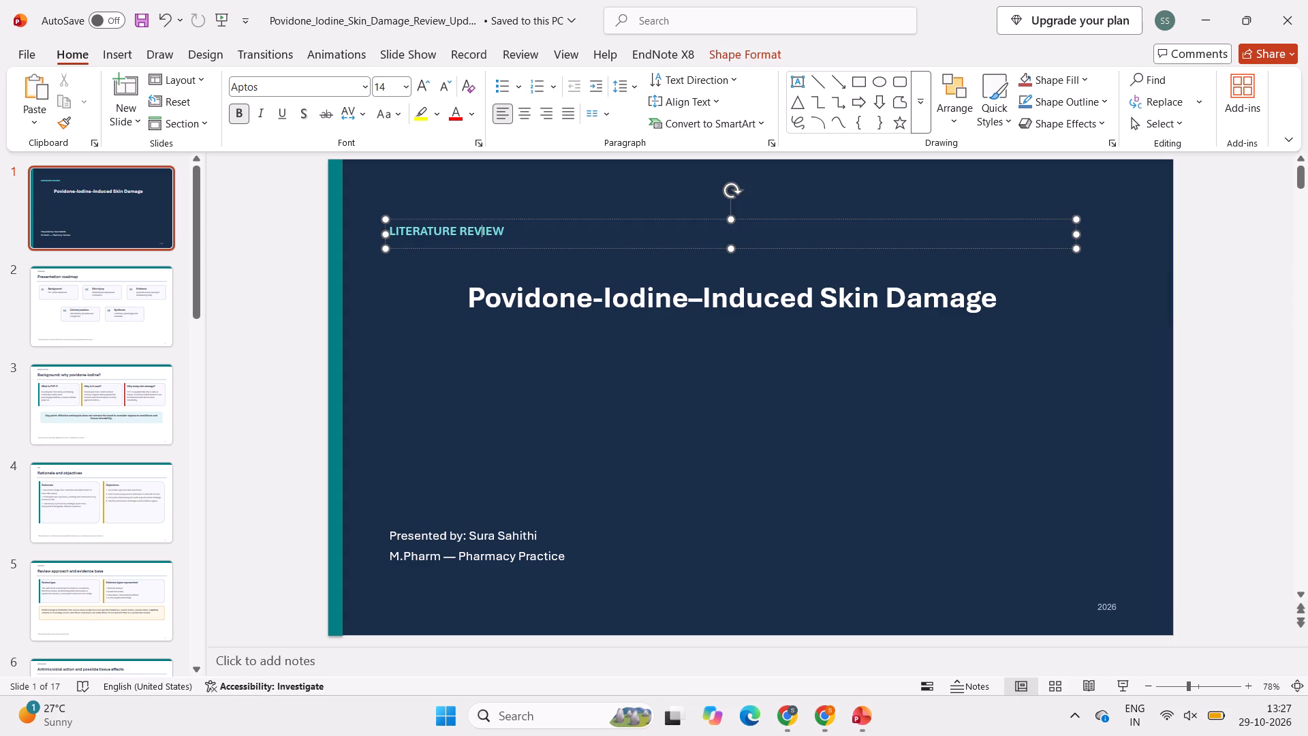
{"action": "left_click_drag", "start_coordinate": [484, 215], "coordinate": [776, 221]}
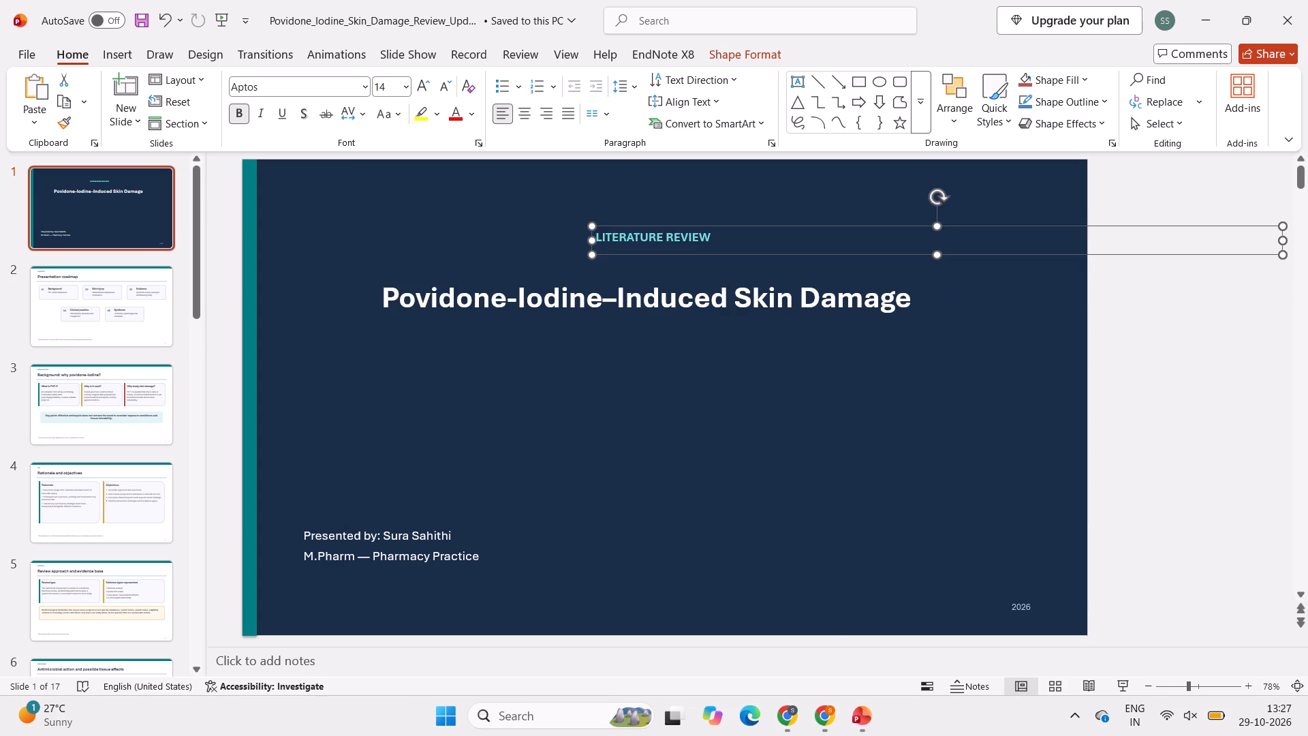
{"action": "left_click", "coordinate": [649, 418]}
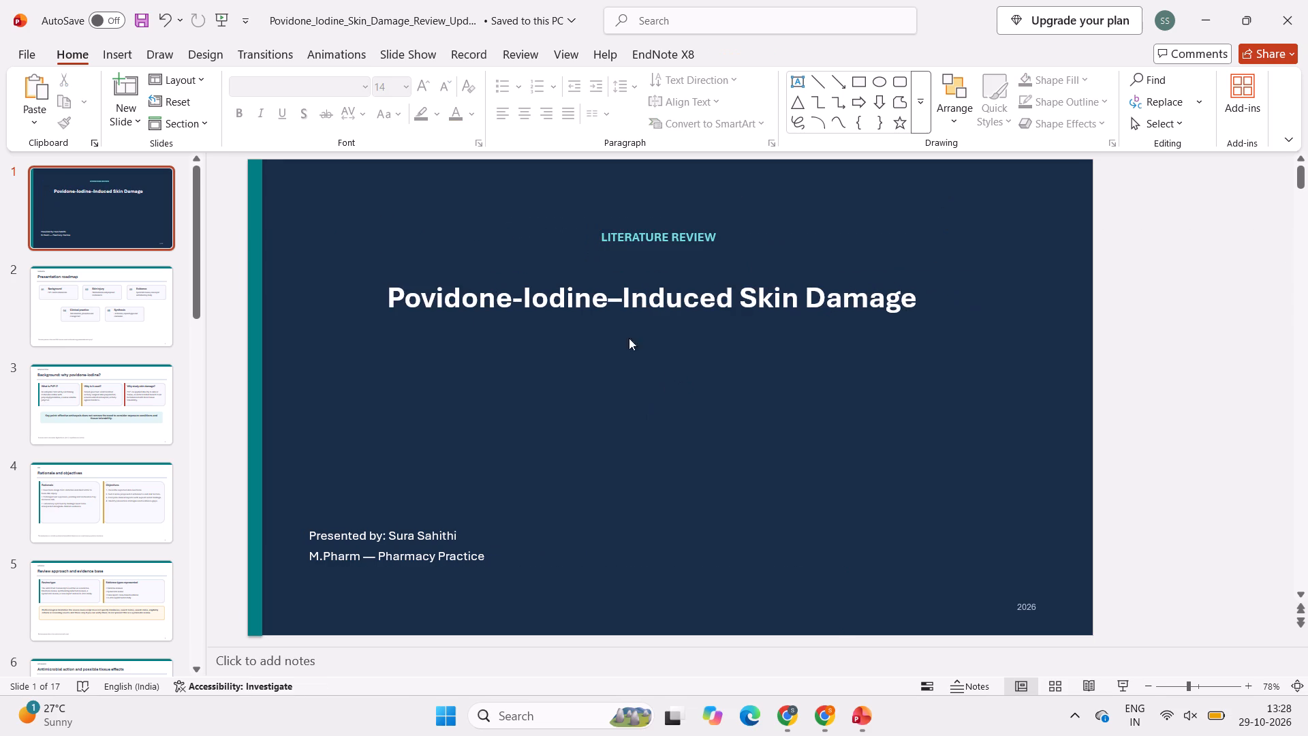
Delete the italic "Central question" footnote from the Presentation roadmap slide.
{"action": "left_click", "coordinate": [78, 320]}
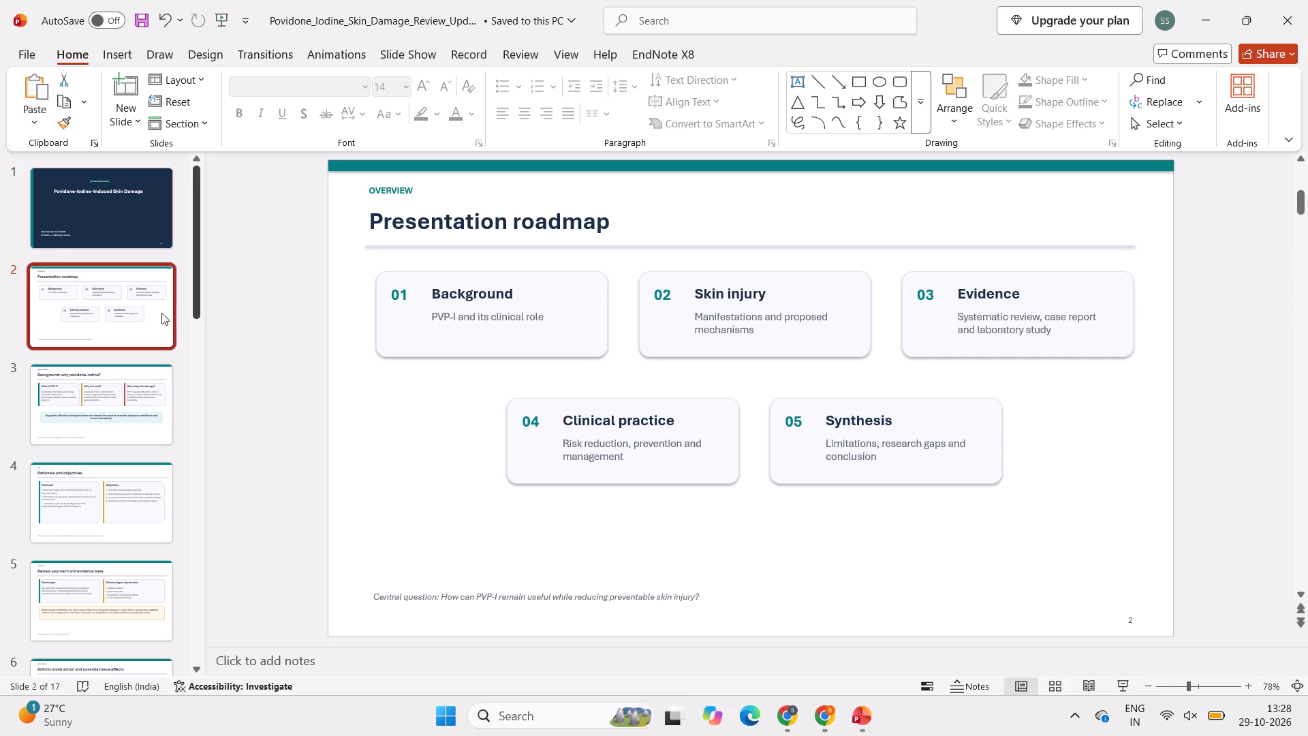
{"action": "left_click", "coordinate": [461, 592]}
{"action": "left_click", "coordinate": [711, 584]}
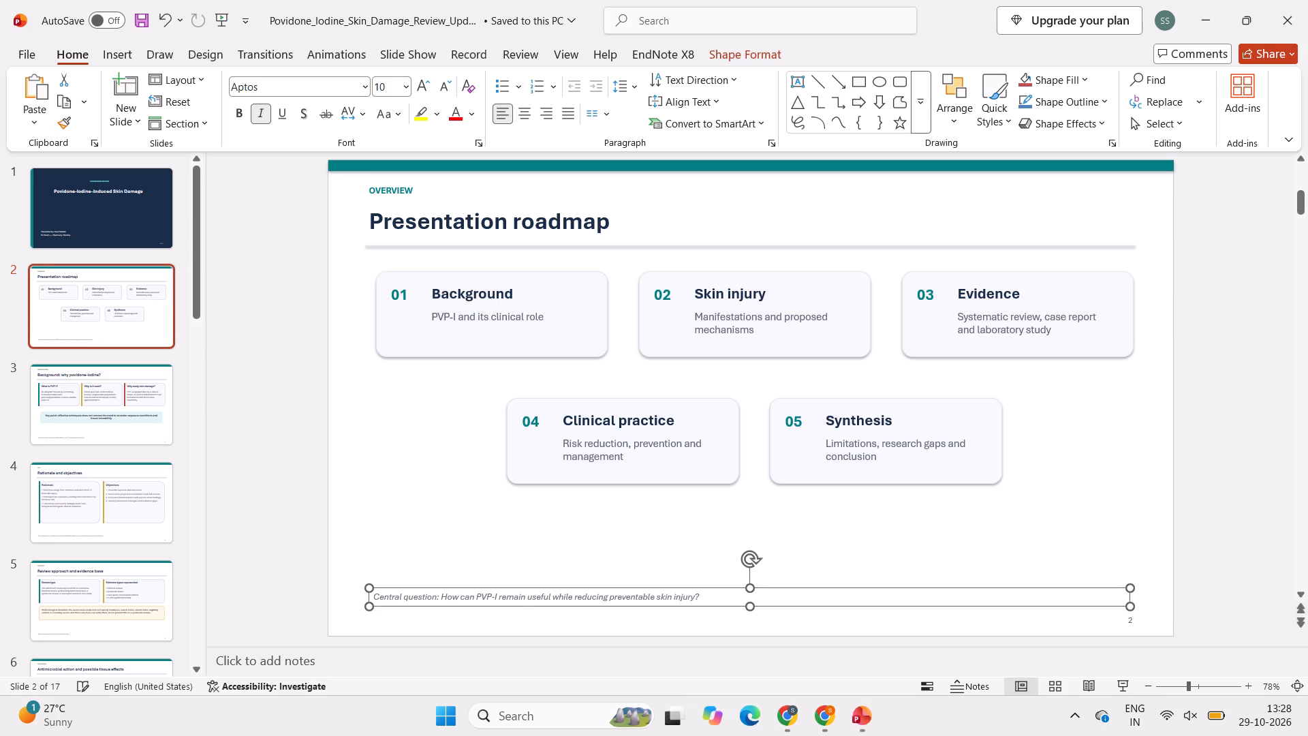
{"action": "key", "text": "BackSpace"}
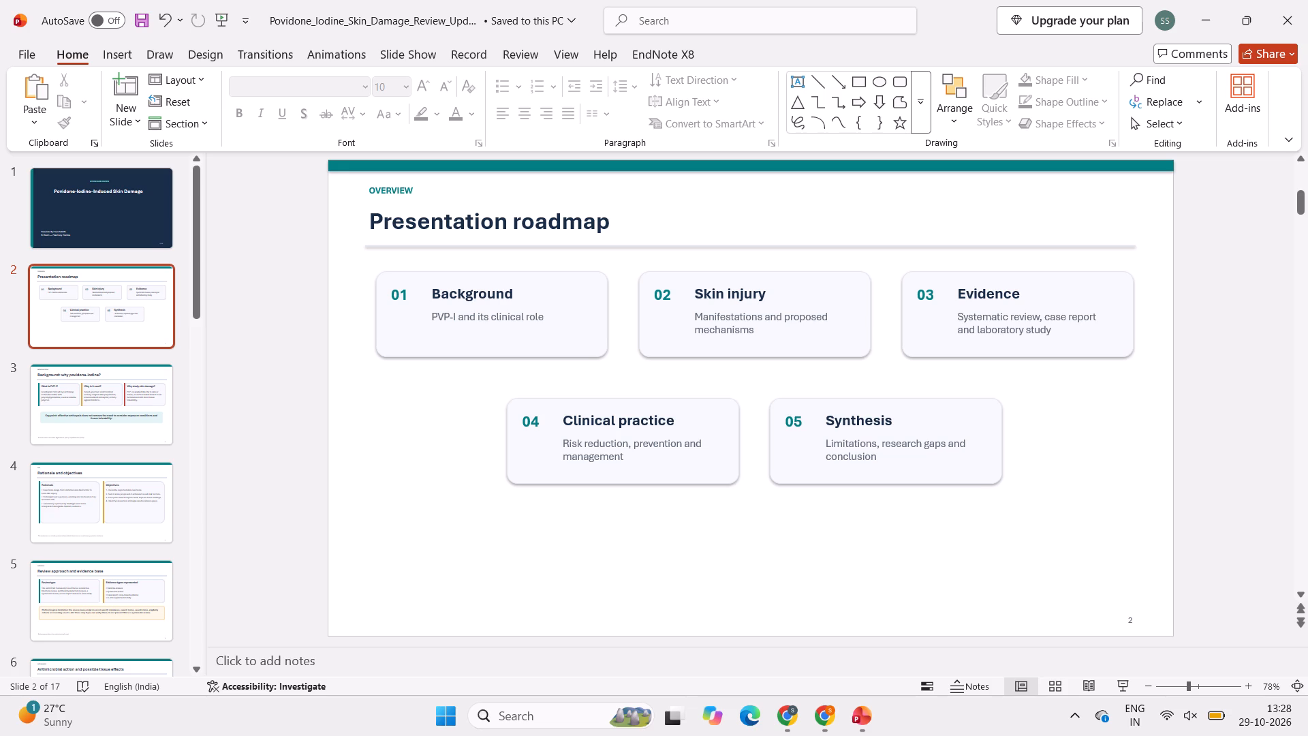
{"action": "left_click", "coordinate": [669, 446]}
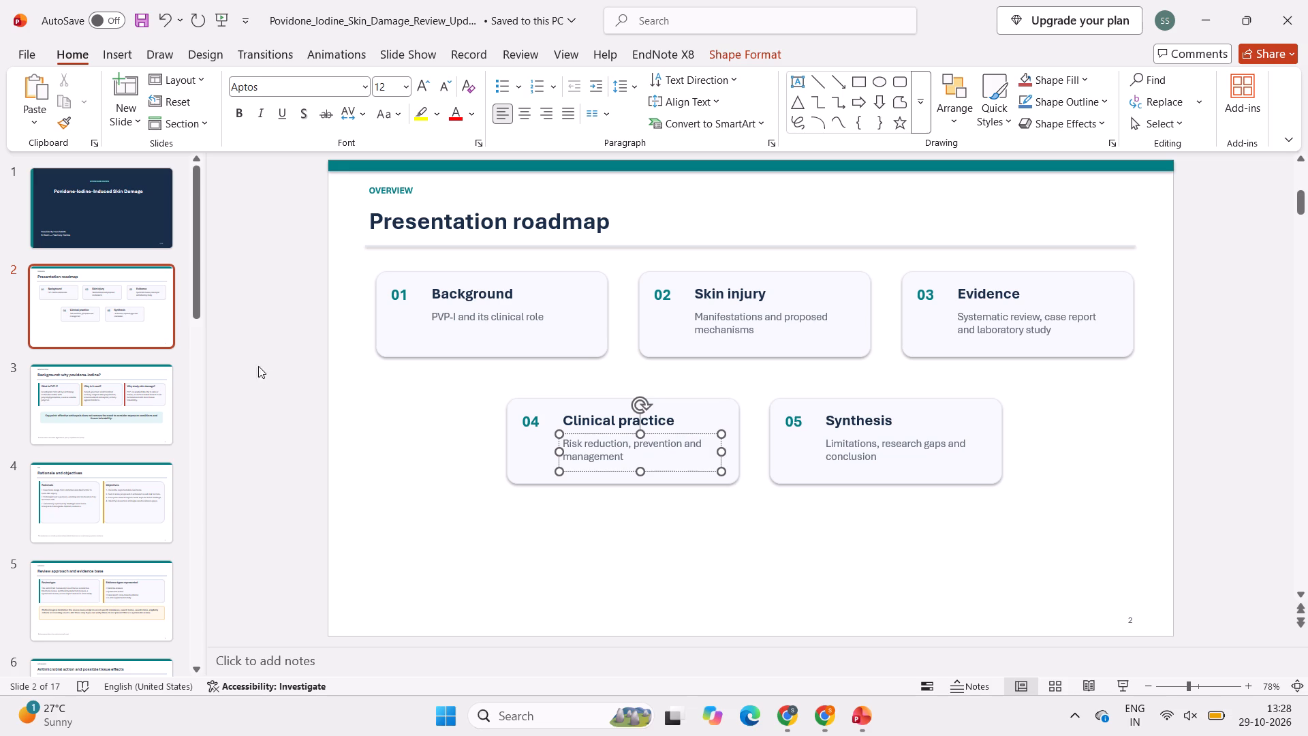
Delete the "Sources cited in the review" footnote from slide 3, Background: why povidone-iodine?
{"action": "left_click", "coordinate": [74, 410]}
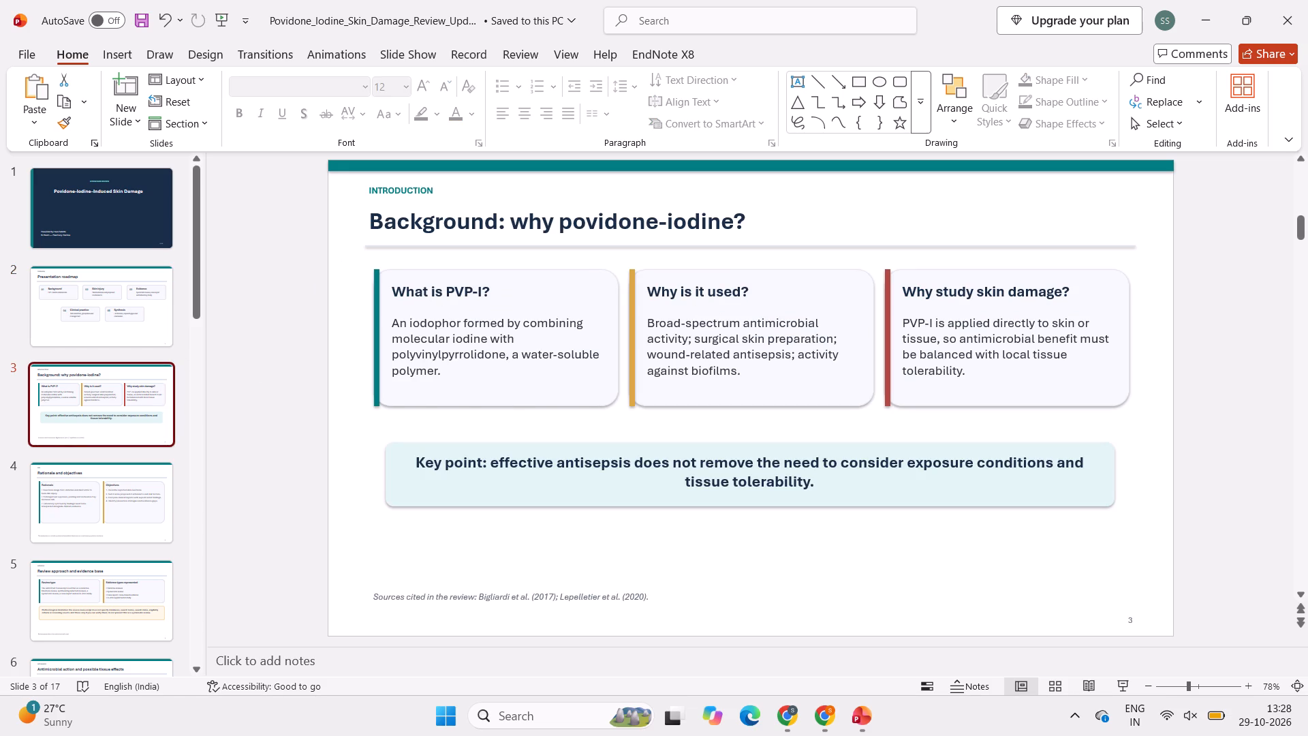
{"action": "left_click", "coordinate": [473, 596]}
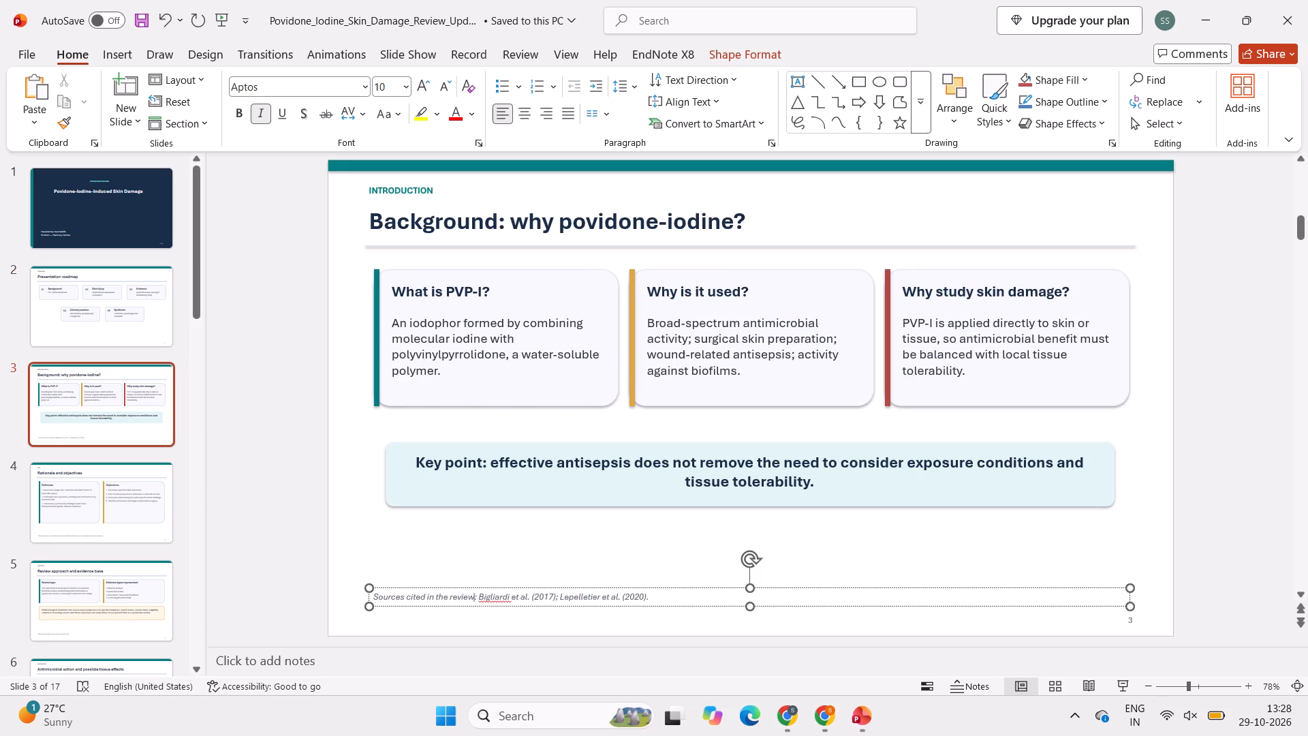
{"action": "left_click", "coordinate": [486, 588]}
{"action": "key", "text": "BackSpace"}
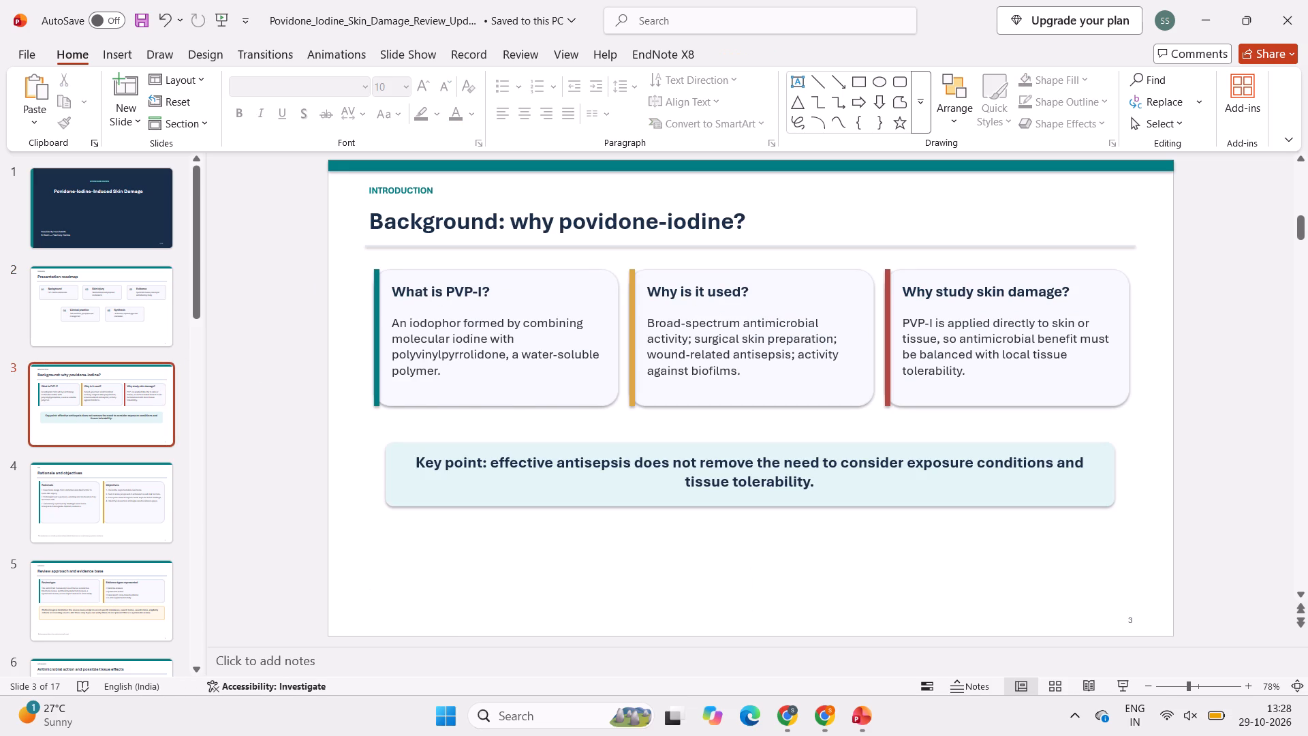
Delete the small INTRODUCTION label above the title on slide 3.
{"action": "left_click", "coordinate": [388, 187]}
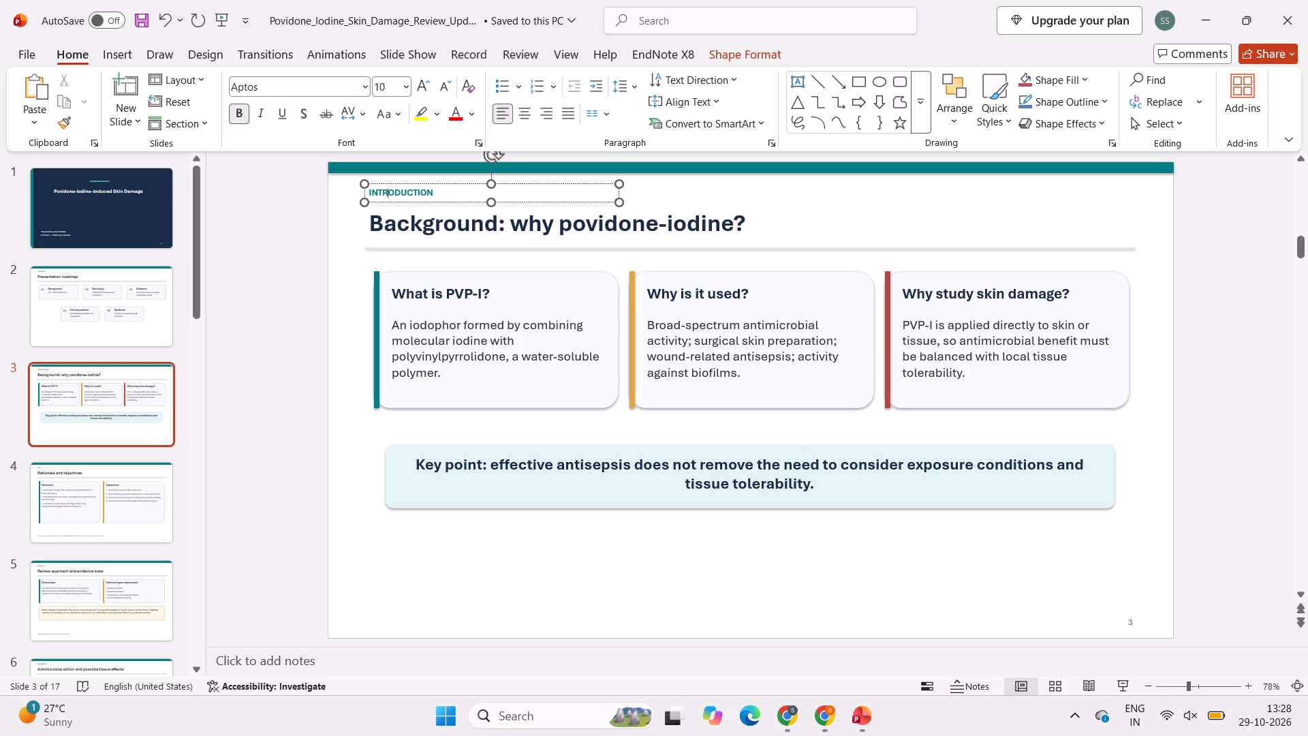
{"action": "key", "text": "BackSpace"}
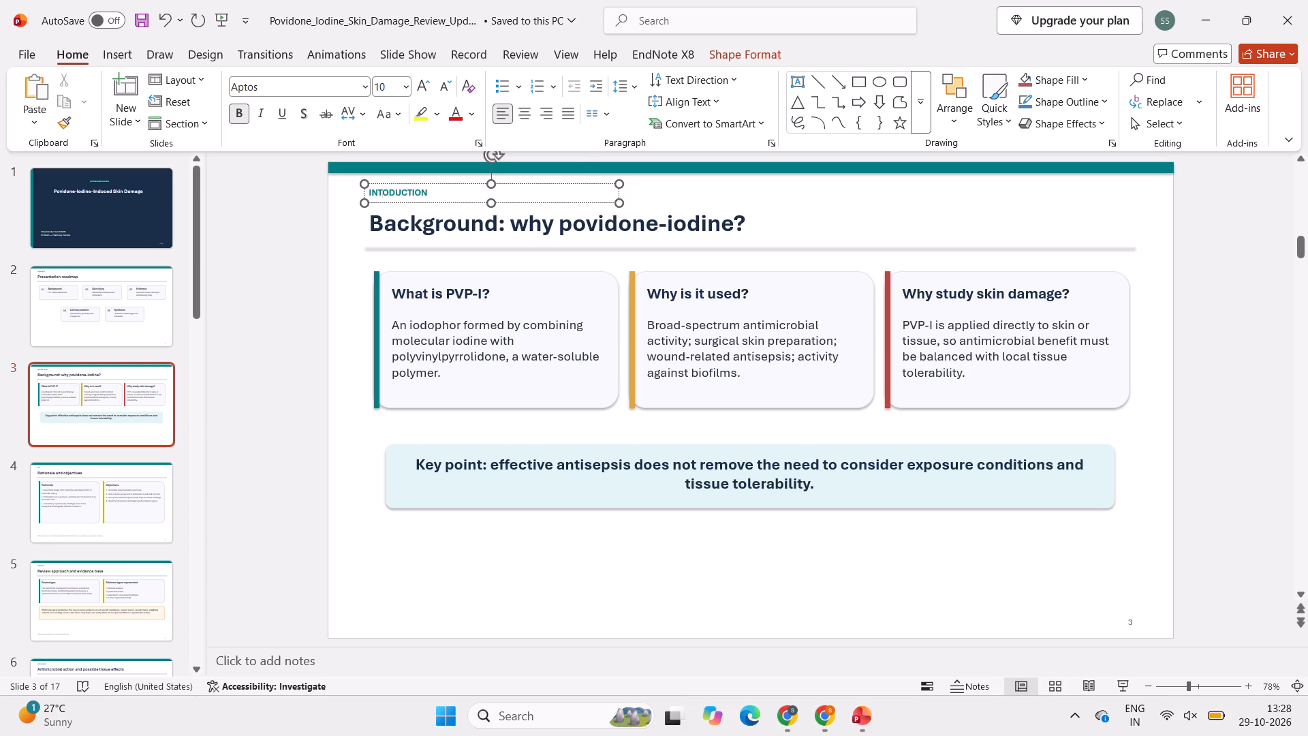
{"action": "left_click", "coordinate": [578, 182]}
{"action": "key", "text": "BackSpace"}
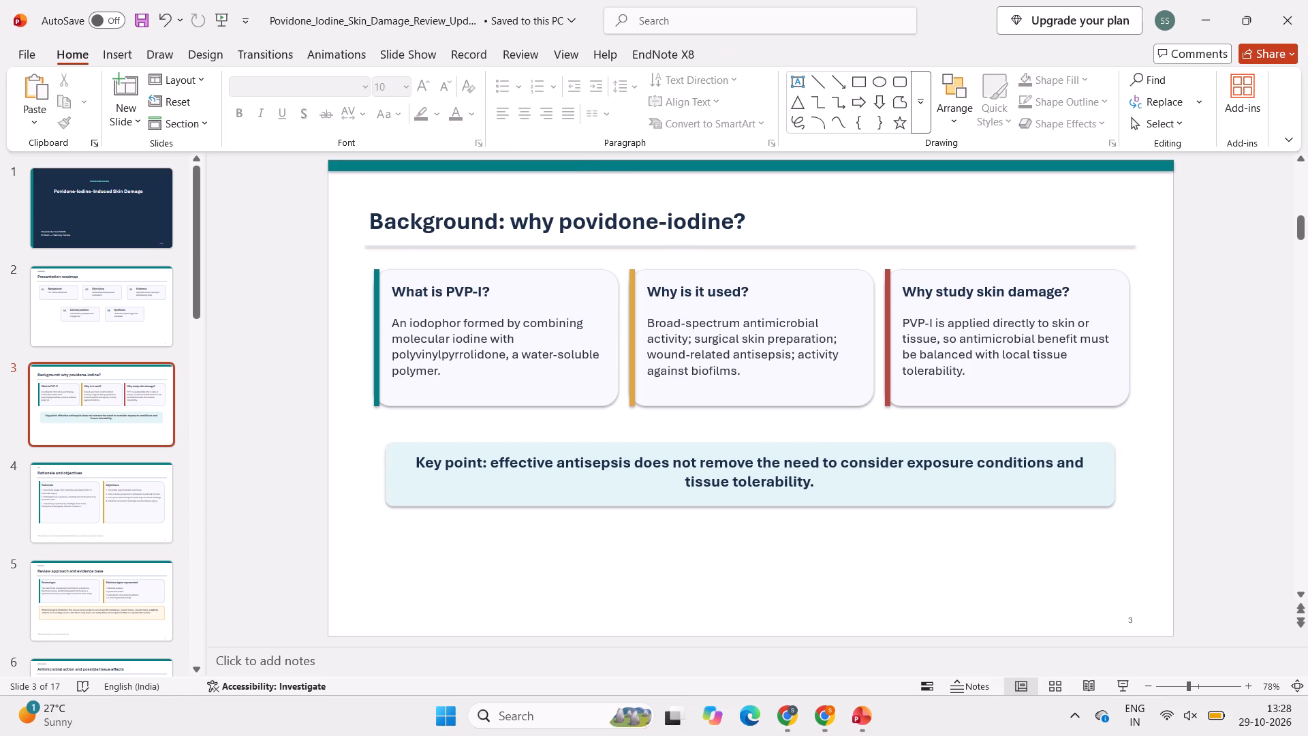
Remove the teal bar along the top of slide 3 and the divider line beneath its title.
{"action": "left_click", "coordinate": [593, 165]}
{"action": "key", "text": "BackSpace"}
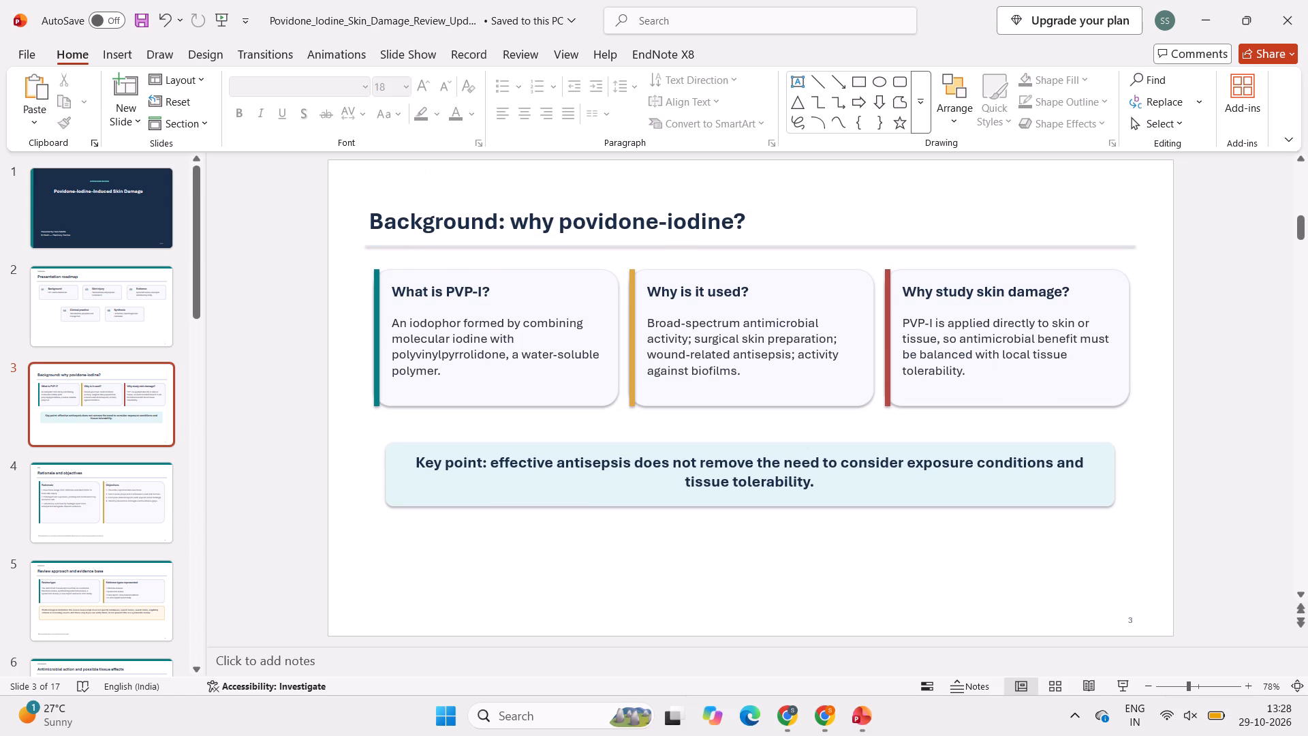
{"action": "left_click", "coordinate": [563, 248]}
{"action": "key", "text": "BackSpace"}
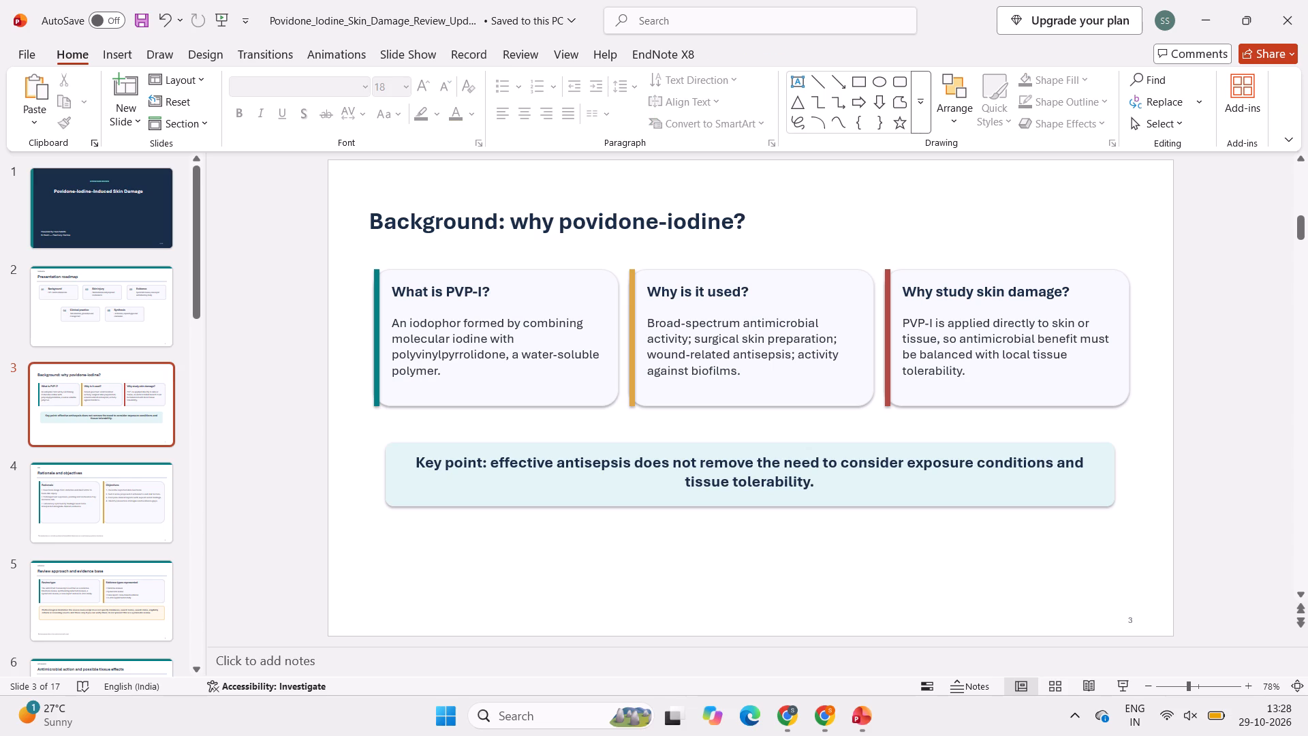
{"action": "left_click", "coordinate": [547, 505]}
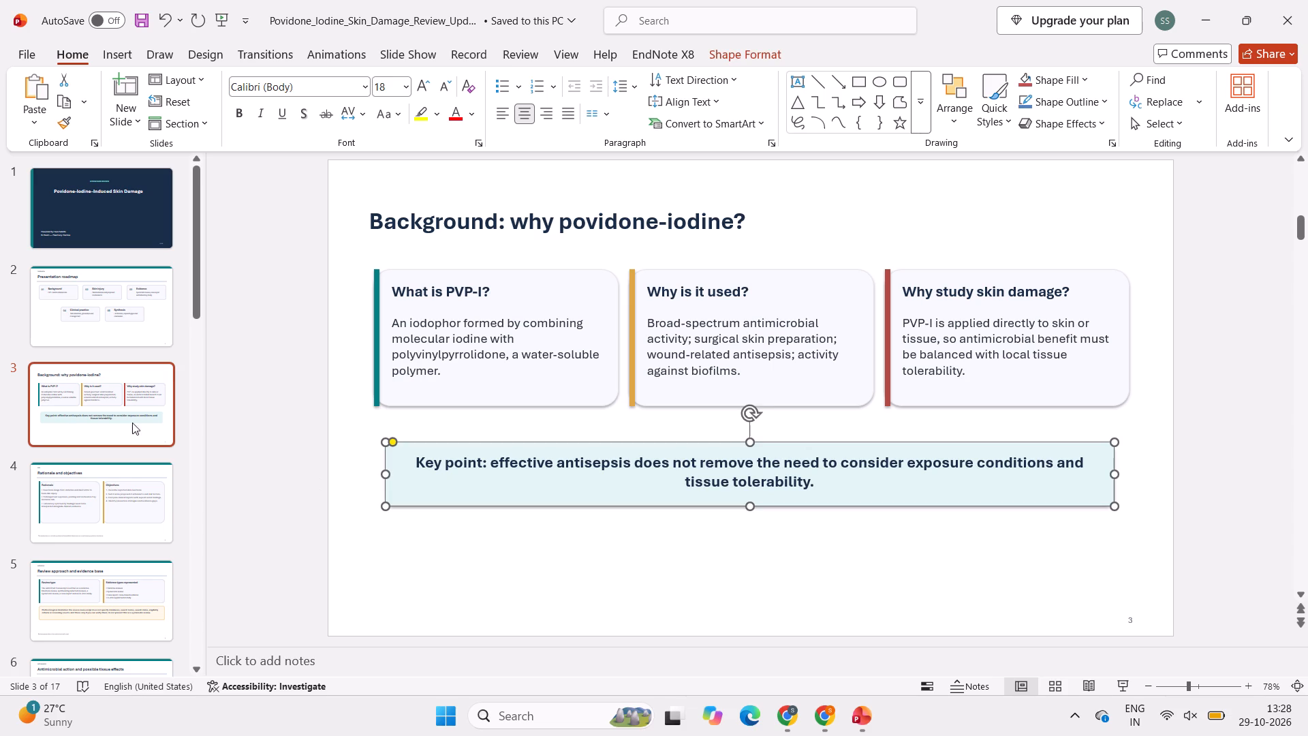
{"action": "left_click", "coordinate": [437, 549]}
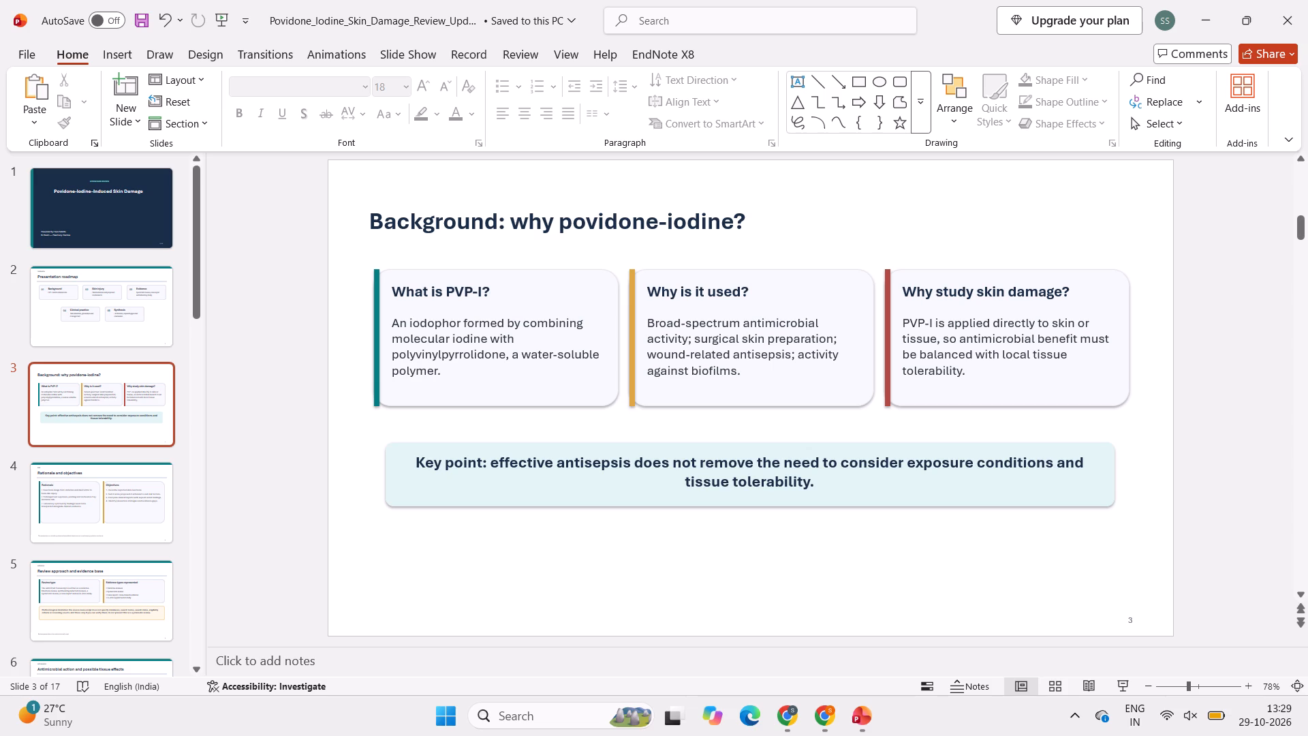
Look through slides 4 and 6 and compare their design with the cleaned-up slide 3.
{"action": "left_click", "coordinate": [67, 509]}
{"action": "scroll", "coordinate": [67, 509], "scroll_direction": "down", "scroll_amount": 1}
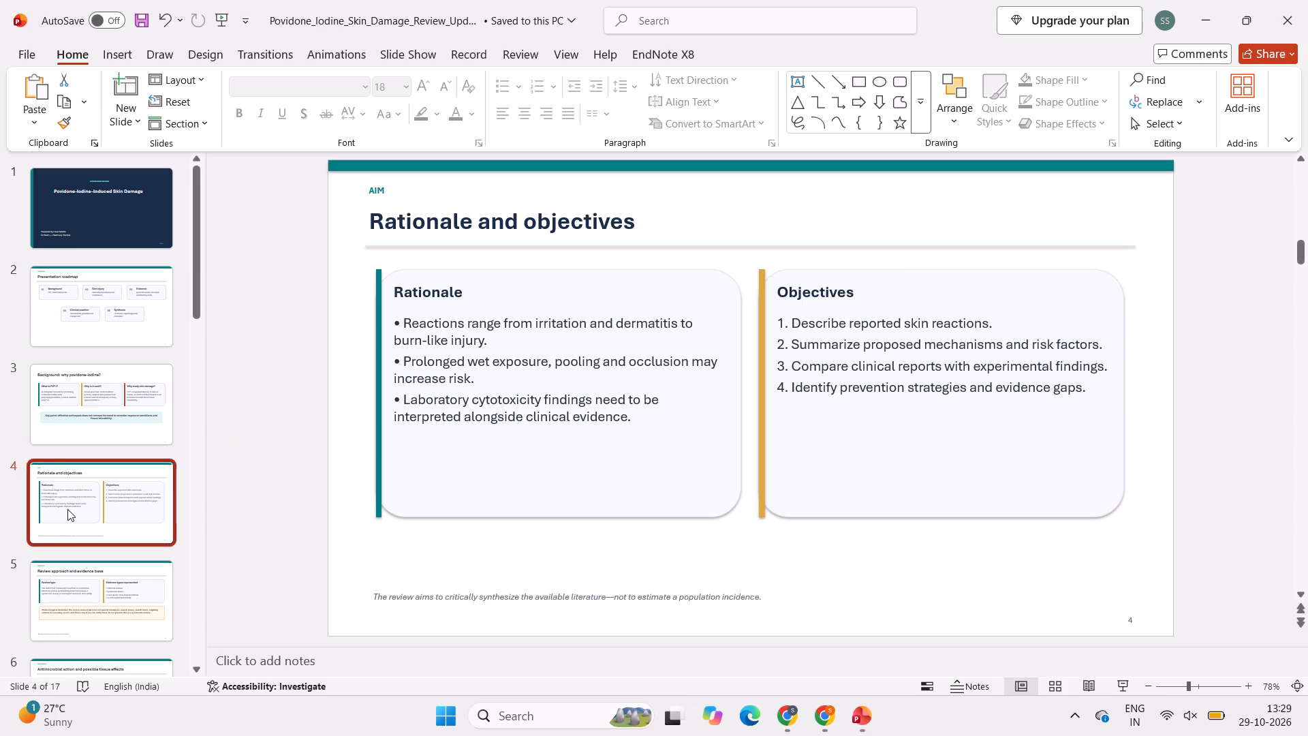
{"action": "scroll", "coordinate": [67, 509], "scroll_direction": "down", "scroll_amount": 2}
{"action": "left_click", "coordinate": [98, 250]}
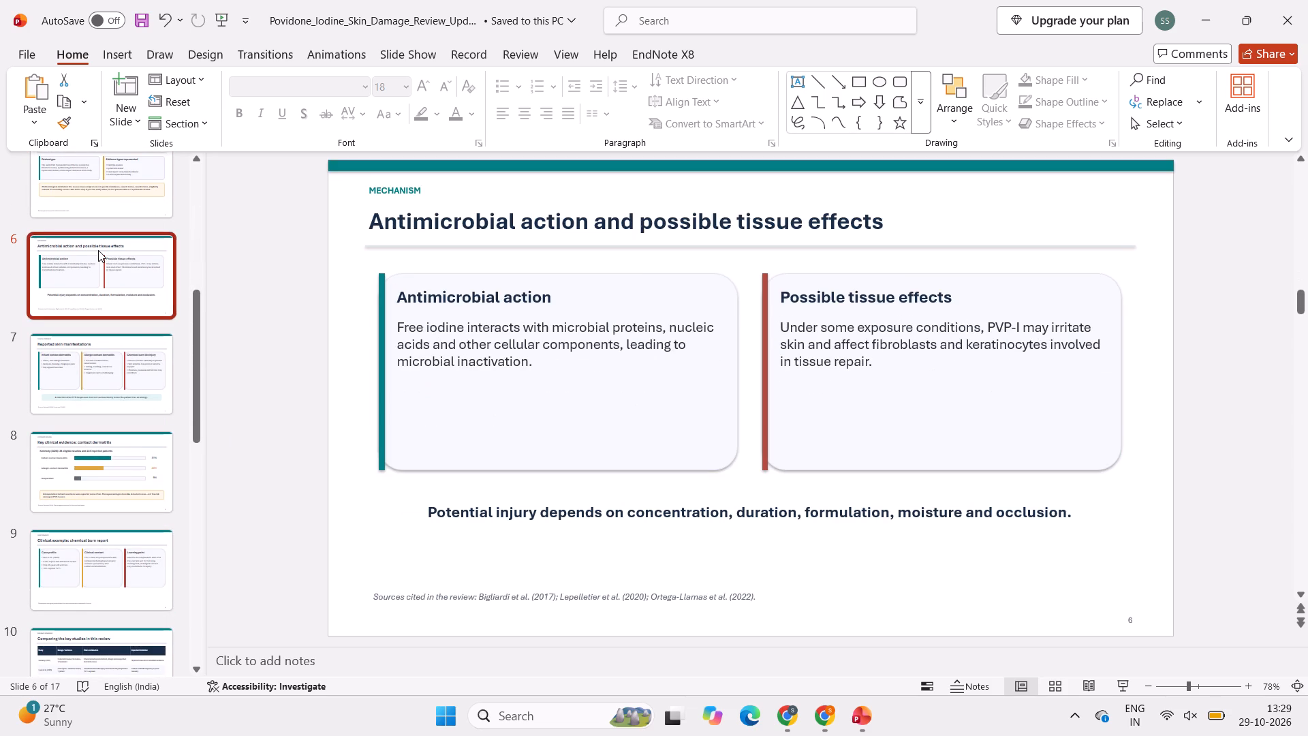
{"action": "scroll", "coordinate": [98, 250], "scroll_direction": "down", "scroll_amount": 1}
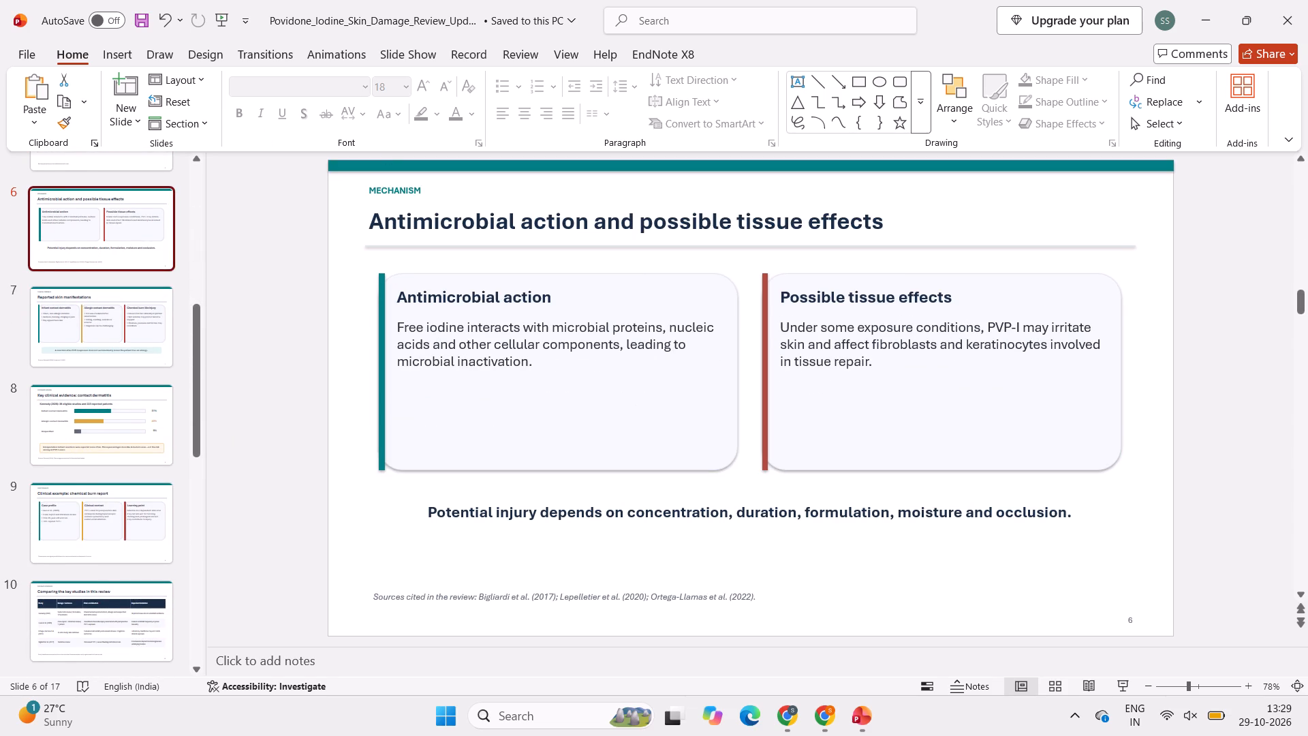
{"action": "scroll", "coordinate": [152, 305], "scroll_direction": "up", "scroll_amount": 7}
{"action": "left_click", "coordinate": [152, 305]}
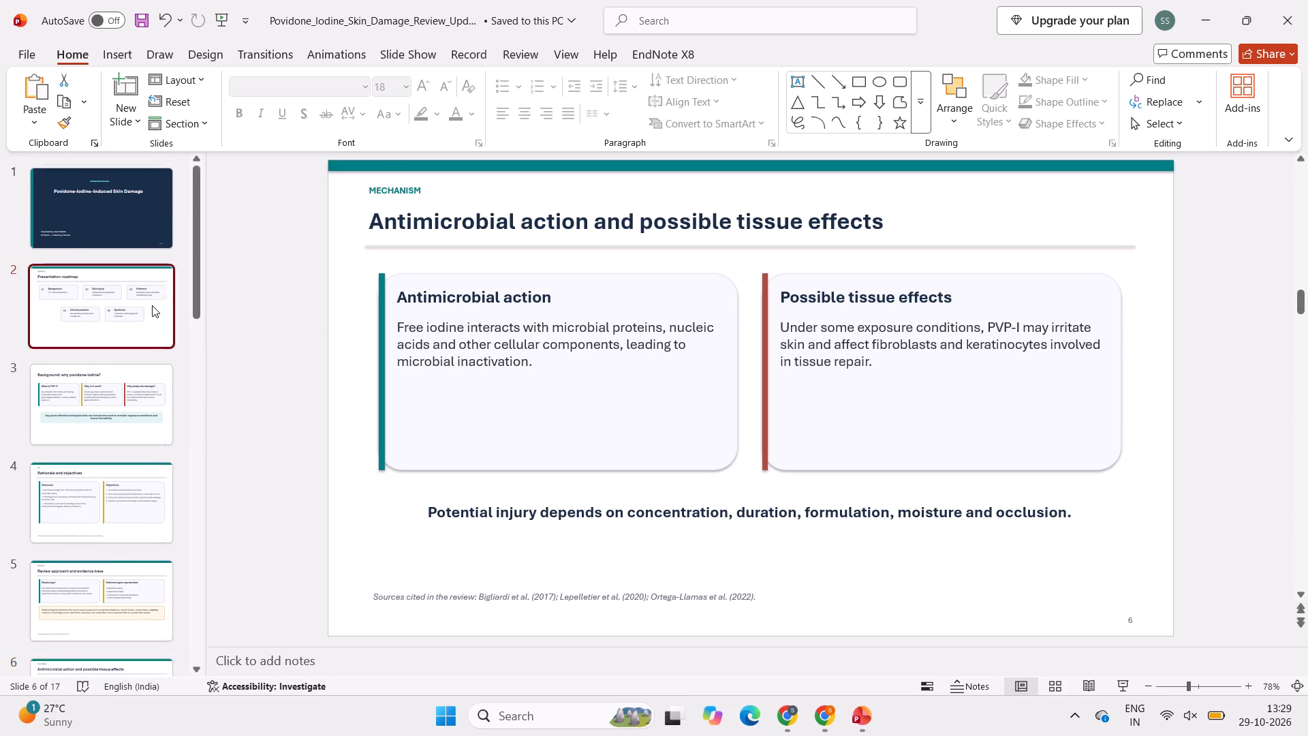
{"action": "left_click", "coordinate": [119, 397]}
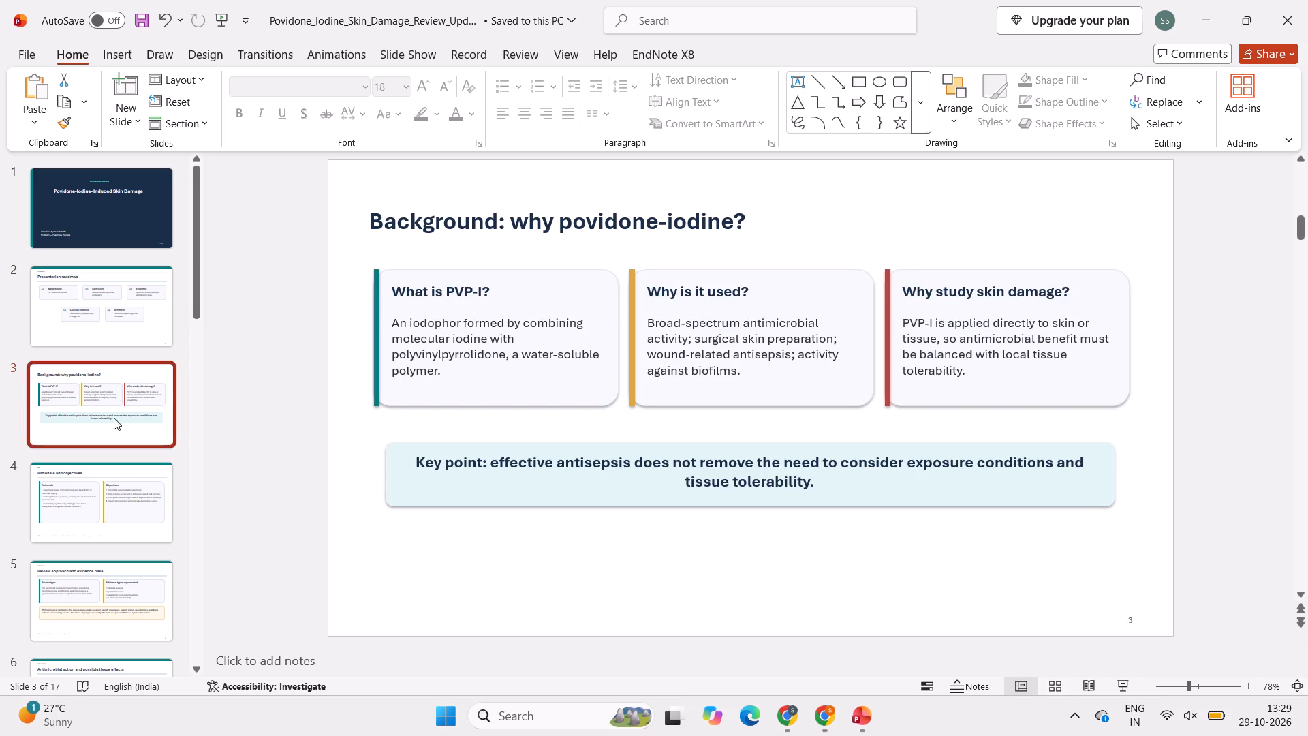
Delete the teal bar along the top of slide 4, Rationale and objectives.
{"action": "left_click", "coordinate": [109, 474]}
{"action": "scroll", "coordinate": [109, 474], "scroll_direction": "down", "scroll_amount": 1}
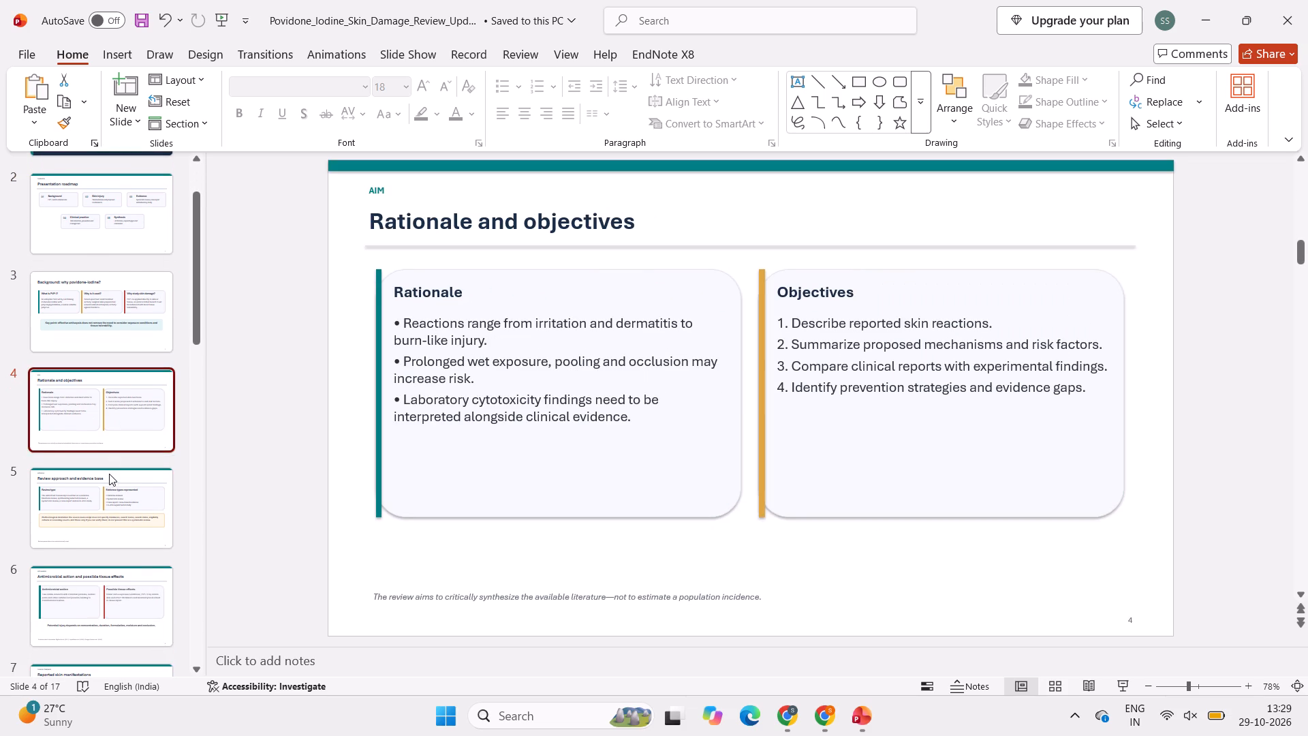
{"action": "scroll", "coordinate": [109, 474], "scroll_direction": "down", "scroll_amount": 1}
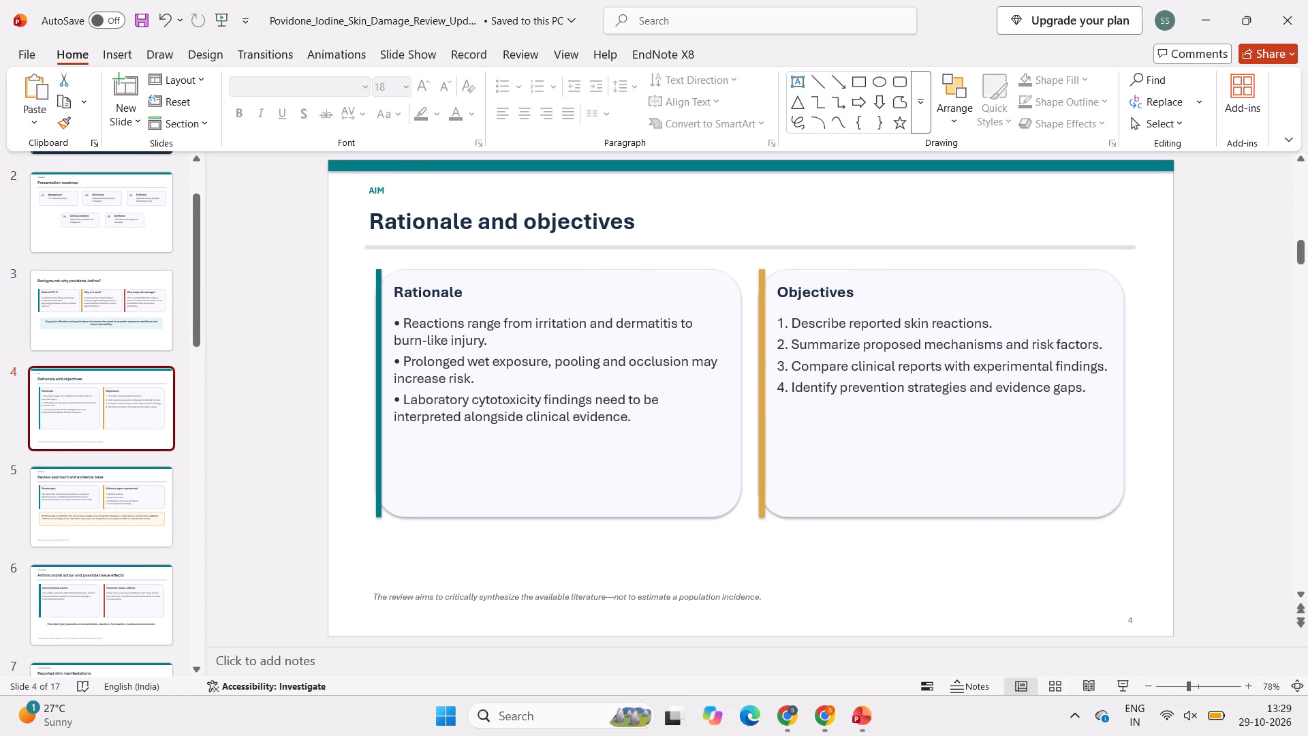
{"action": "left_click", "coordinate": [409, 167]}
{"action": "key", "text": "BackSpace"}
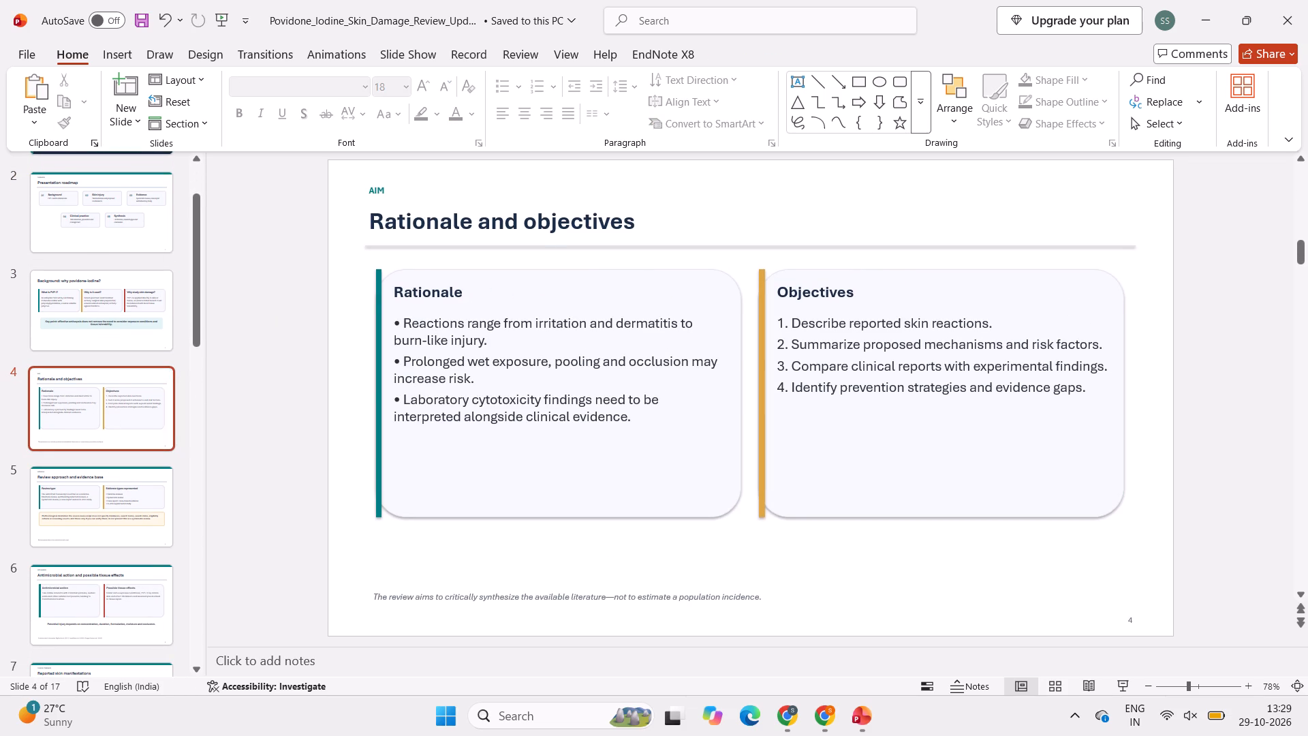
Delete the italic footnote about the review's aim to synthesize the available literature from slide 4.
{"action": "left_click", "coordinate": [601, 600]}
{"action": "key", "text": "BackSpace"}
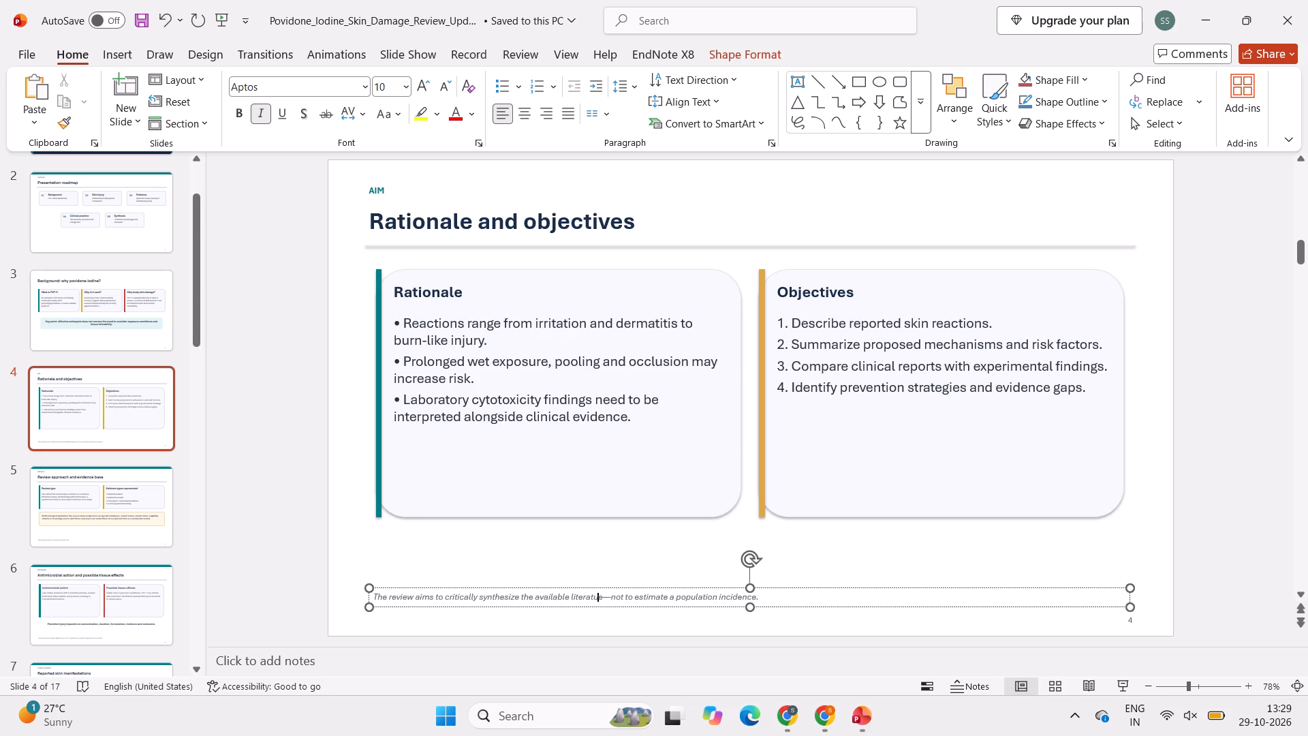
{"action": "left_click", "coordinate": [656, 589]}
{"action": "key", "text": "BackSpace"}
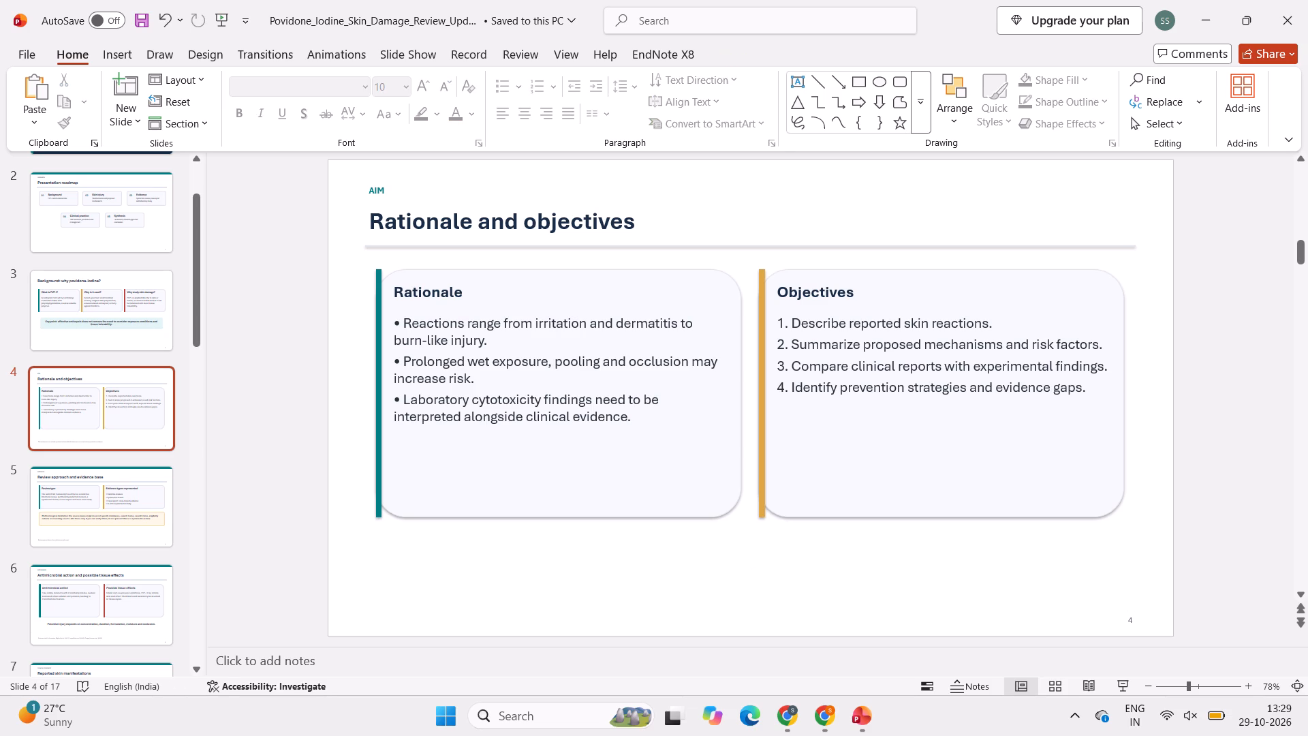
Delete the divider line beneath the Rationale and objectives title.
{"action": "left_click", "coordinate": [525, 249]}
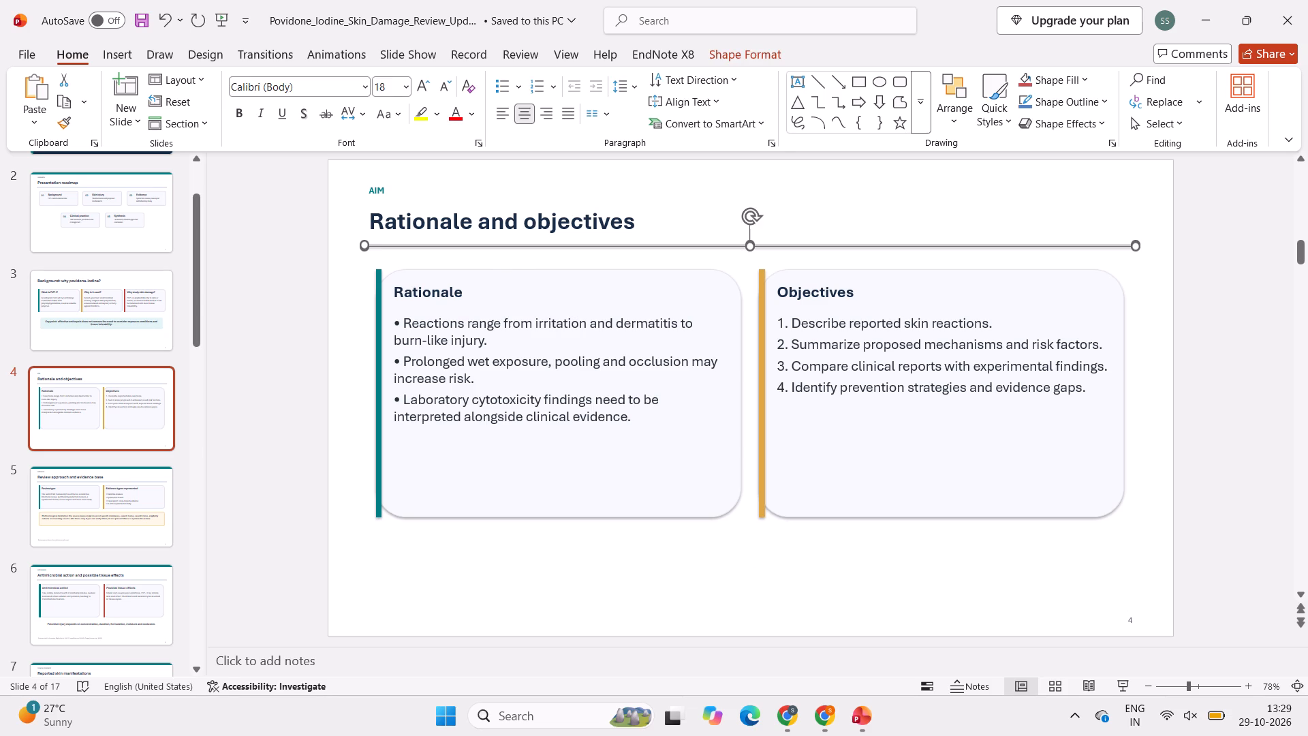
{"action": "key", "text": "BackSpace"}
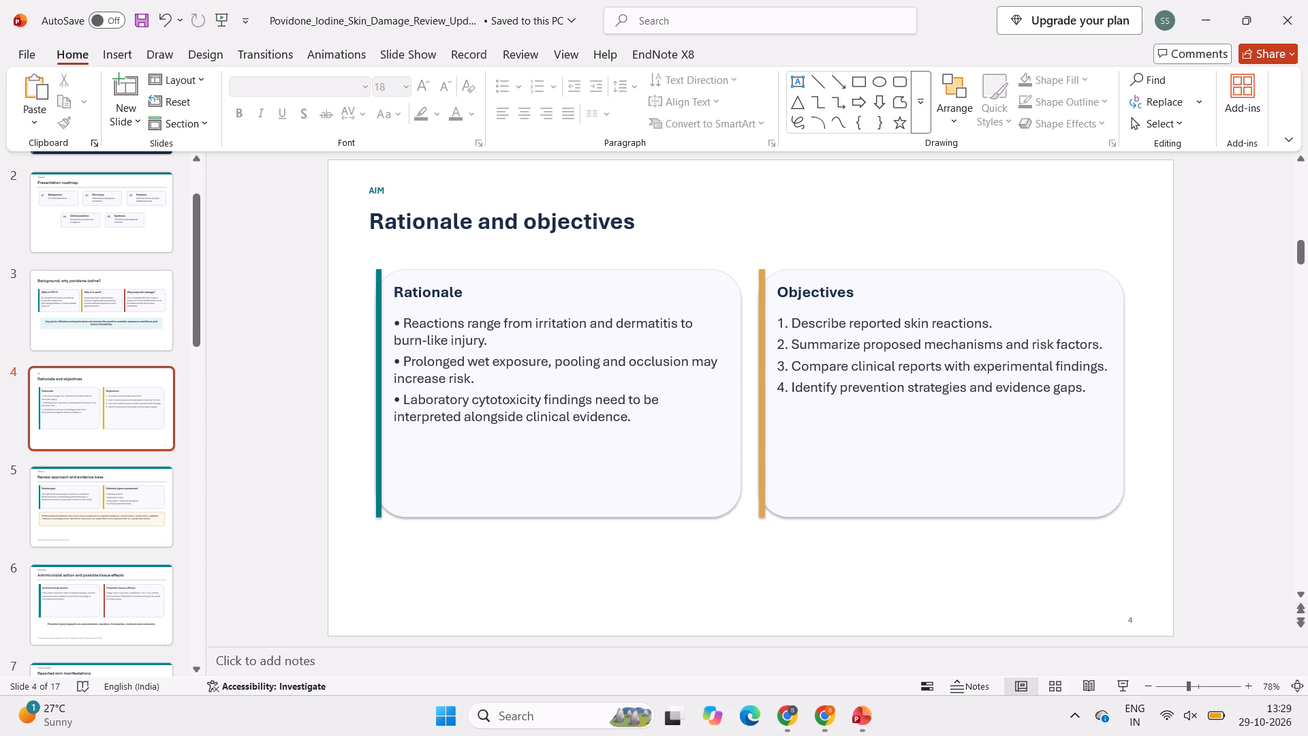
Enlarge the AIM label on slide 4 to font size 32.
{"action": "left_click", "coordinate": [386, 188]}
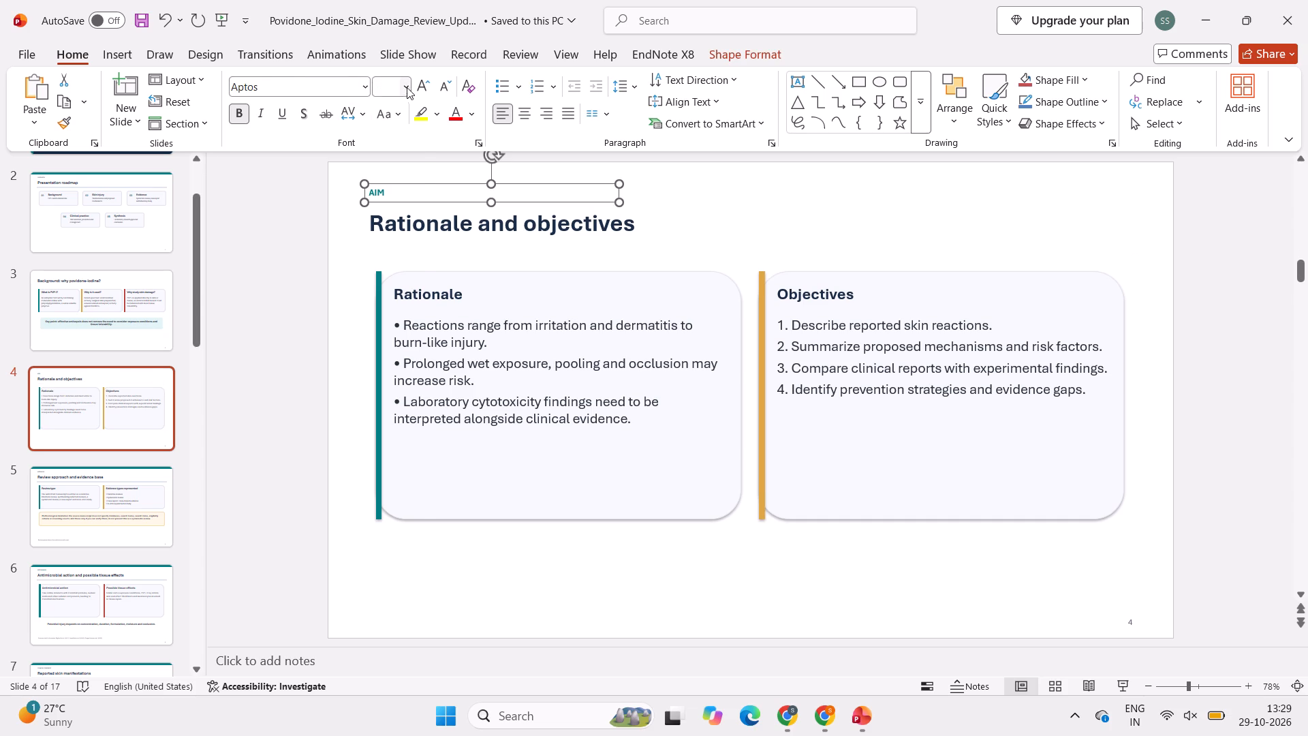
{"action": "left_click", "coordinate": [409, 91]}
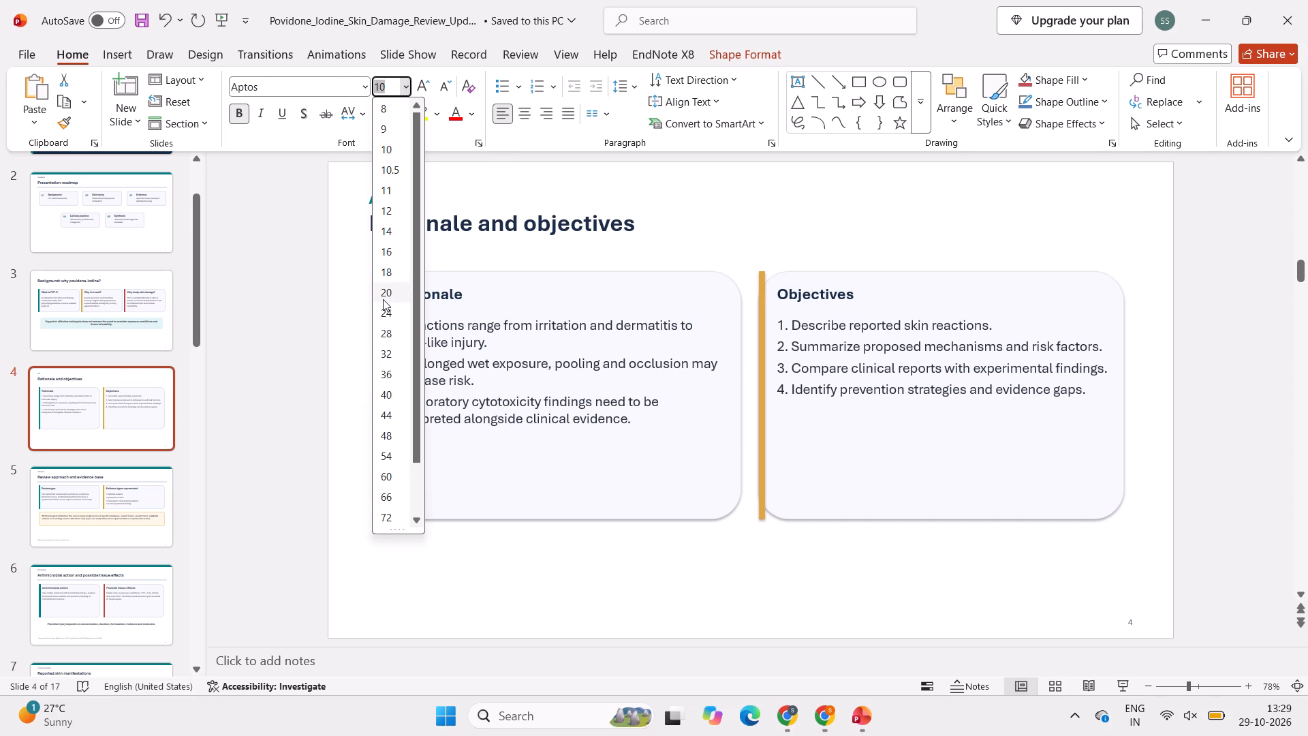
{"action": "left_click", "coordinate": [384, 343]}
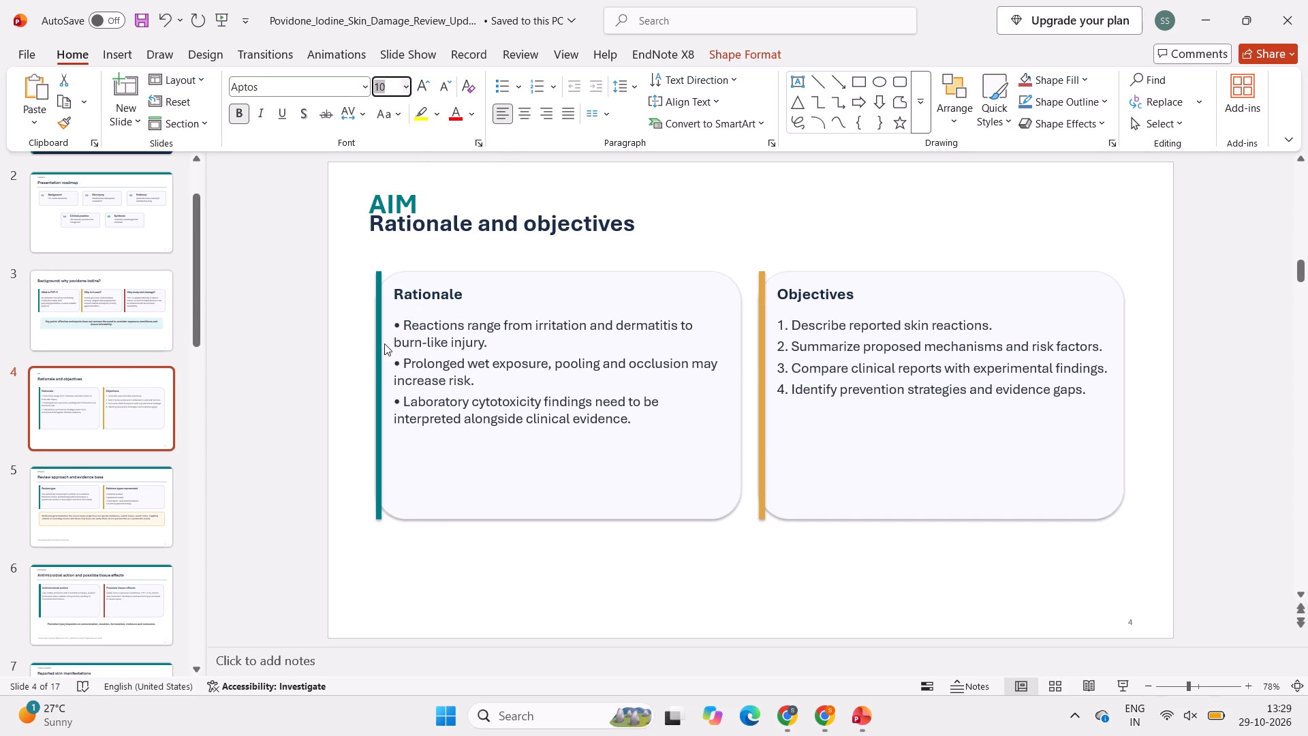
Move the Rationale and objectives title slightly down so it clears the AIM label.
{"action": "left_click", "coordinate": [416, 225]}
{"action": "left_click", "coordinate": [630, 225]}
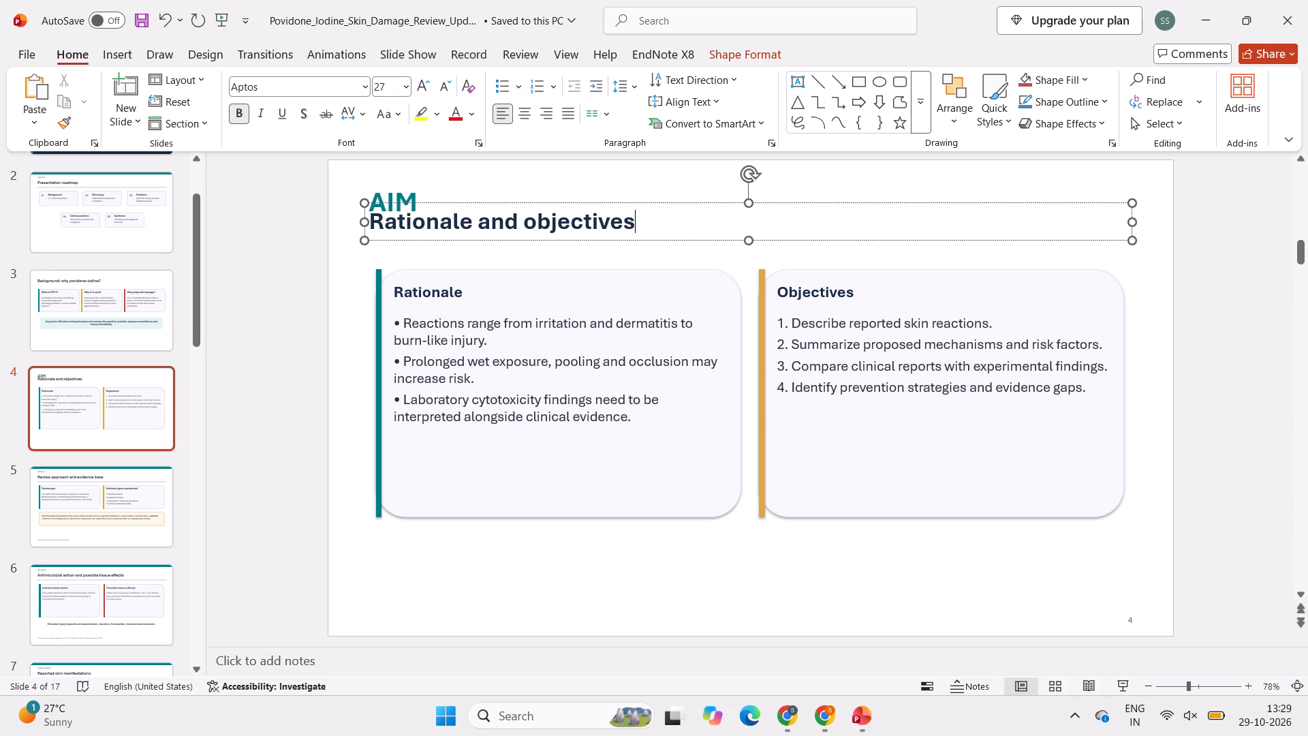
{"action": "left_click_drag", "start_coordinate": [644, 203], "coordinate": [645, 219]}
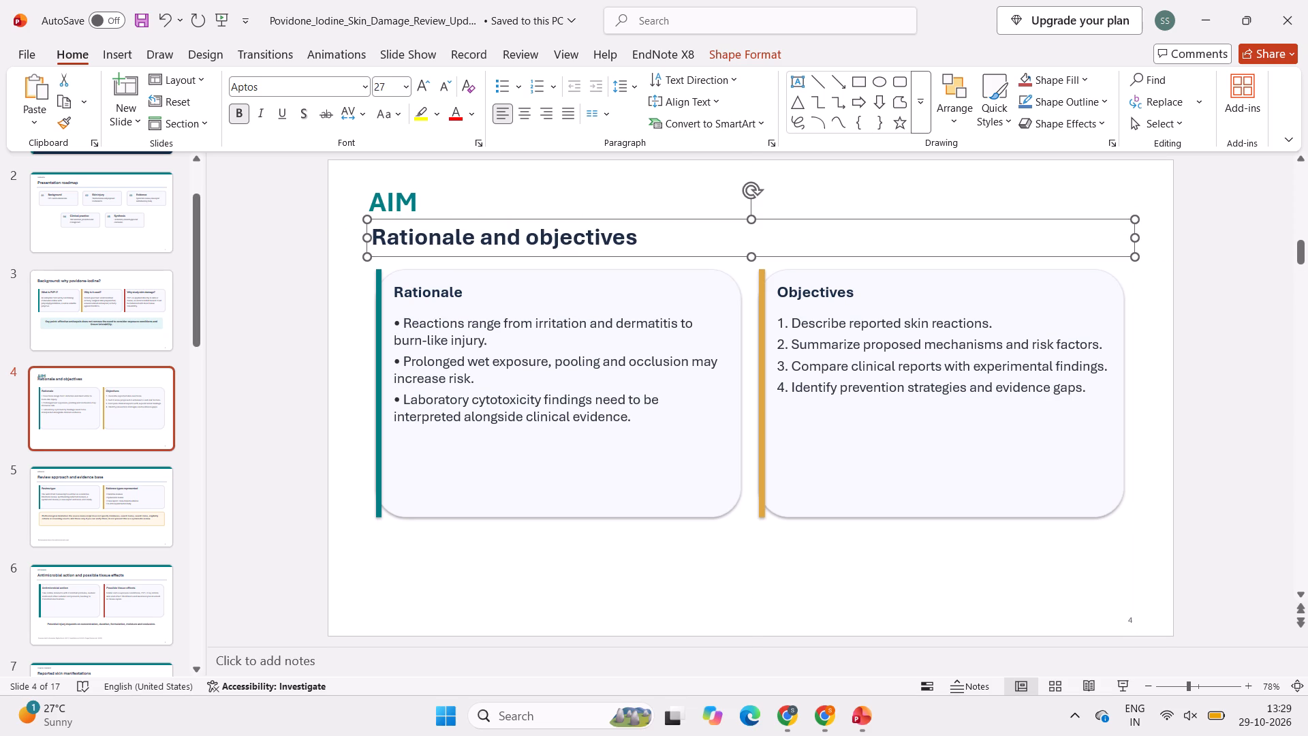
Change the AIM label on slide 4 to the Times New Roman font.
{"action": "left_click", "coordinate": [424, 202]}
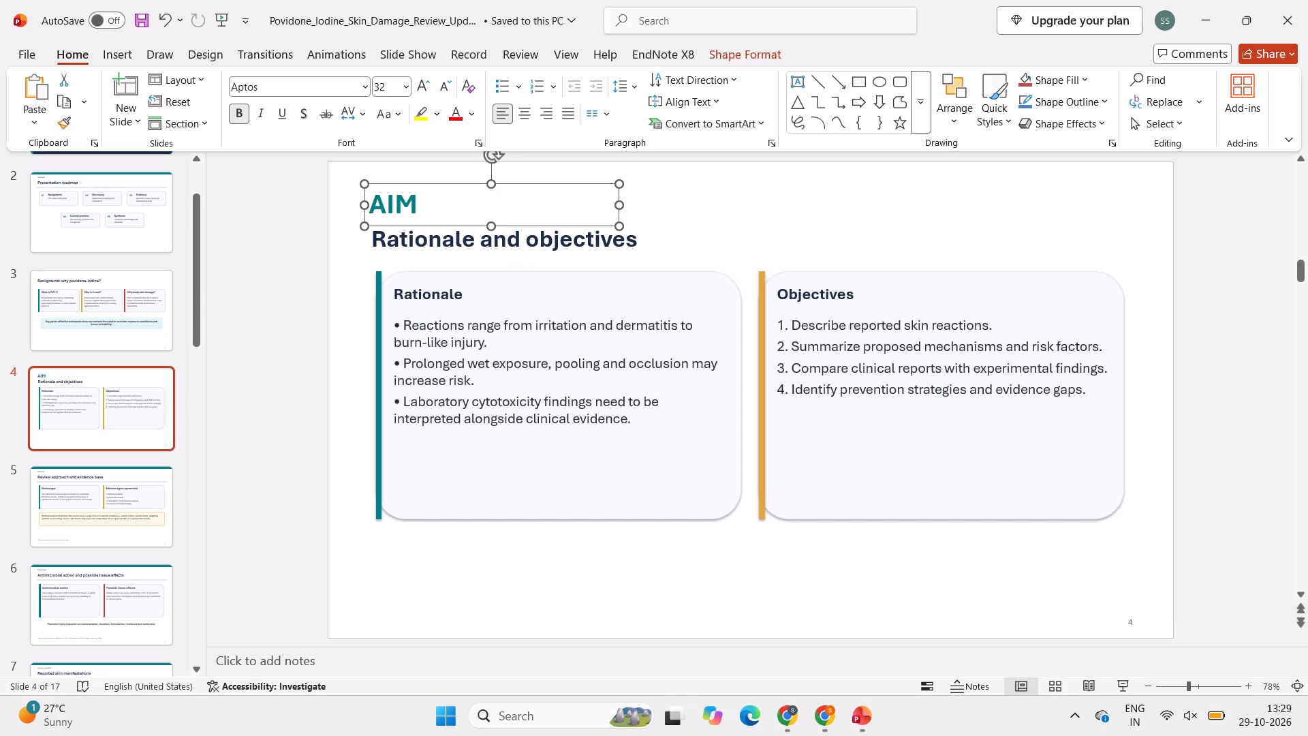
{"action": "left_click_drag", "start_coordinate": [417, 202], "coordinate": [376, 196]}
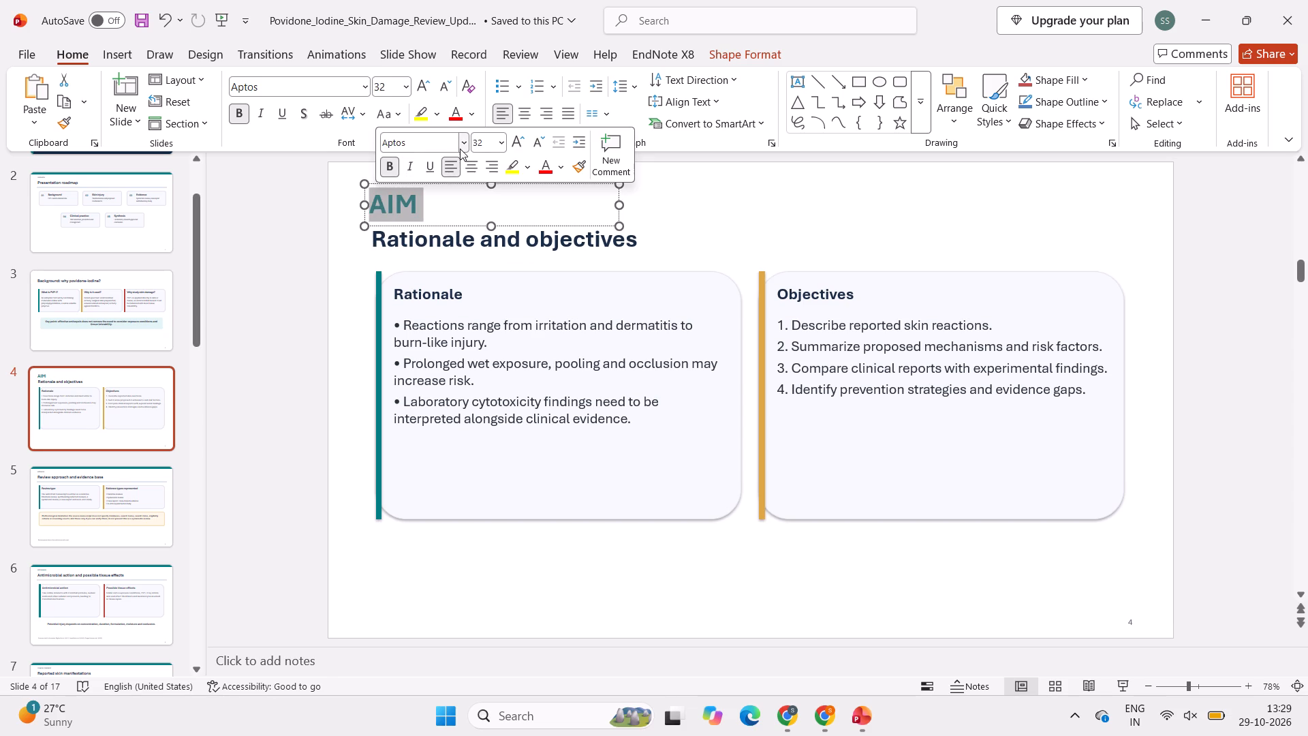
{"action": "left_click", "coordinate": [460, 149]}
{"action": "scroll", "coordinate": [465, 474], "scroll_direction": "up", "scroll_amount": 1}
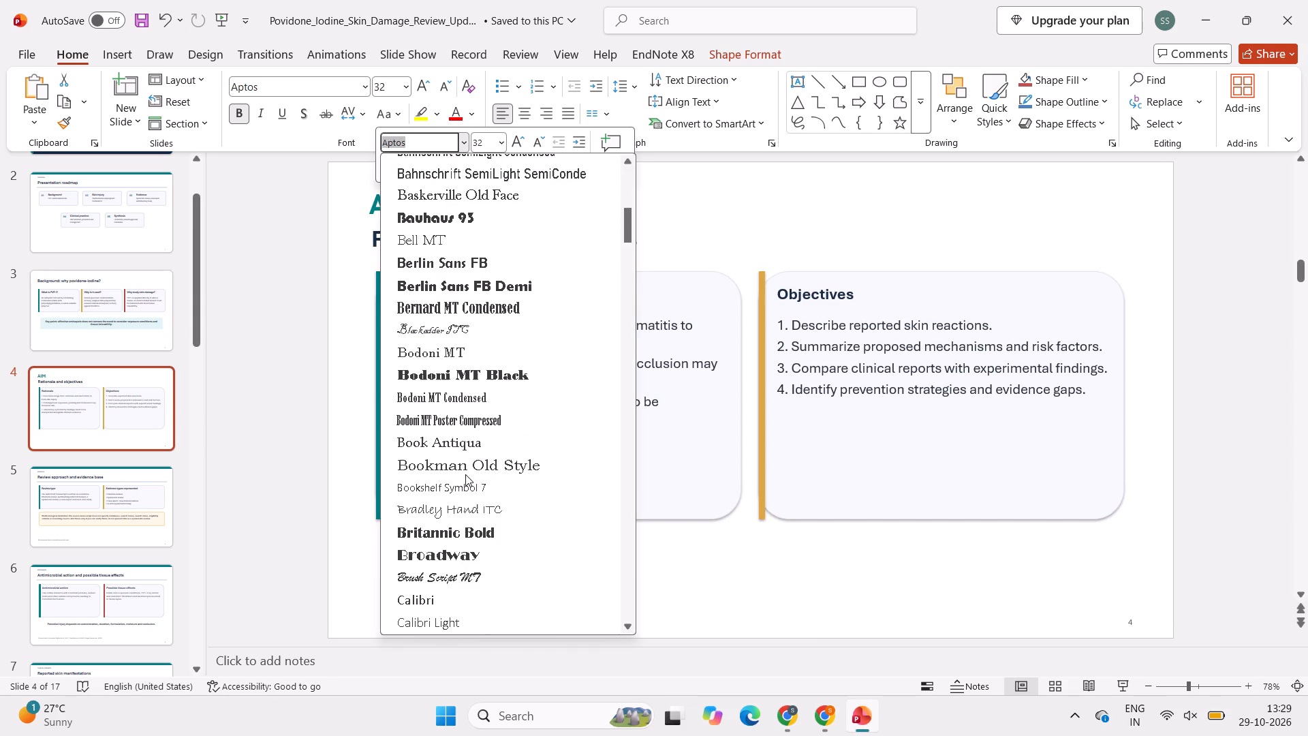
{"action": "scroll", "coordinate": [465, 474], "scroll_direction": "up", "scroll_amount": 5}
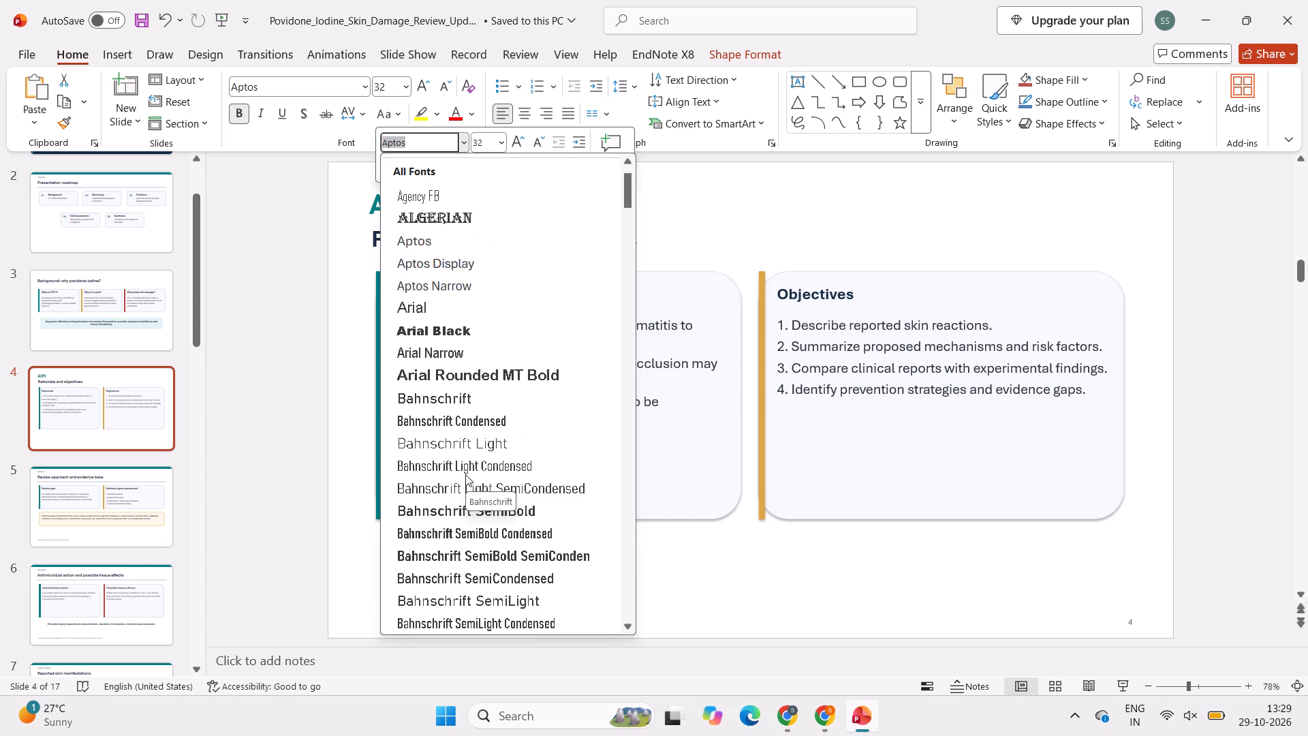
{"action": "key", "text": "BackSpace"}
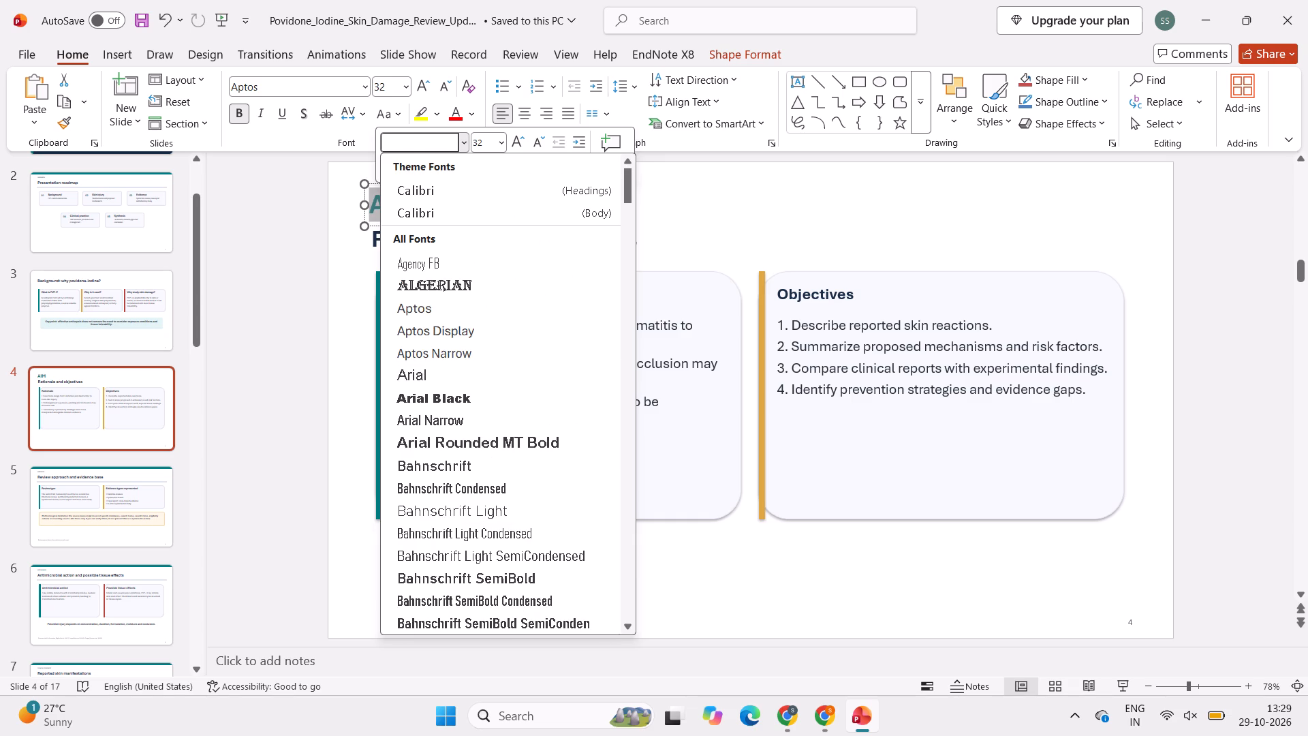
{"action": "type", "text": "tim"}
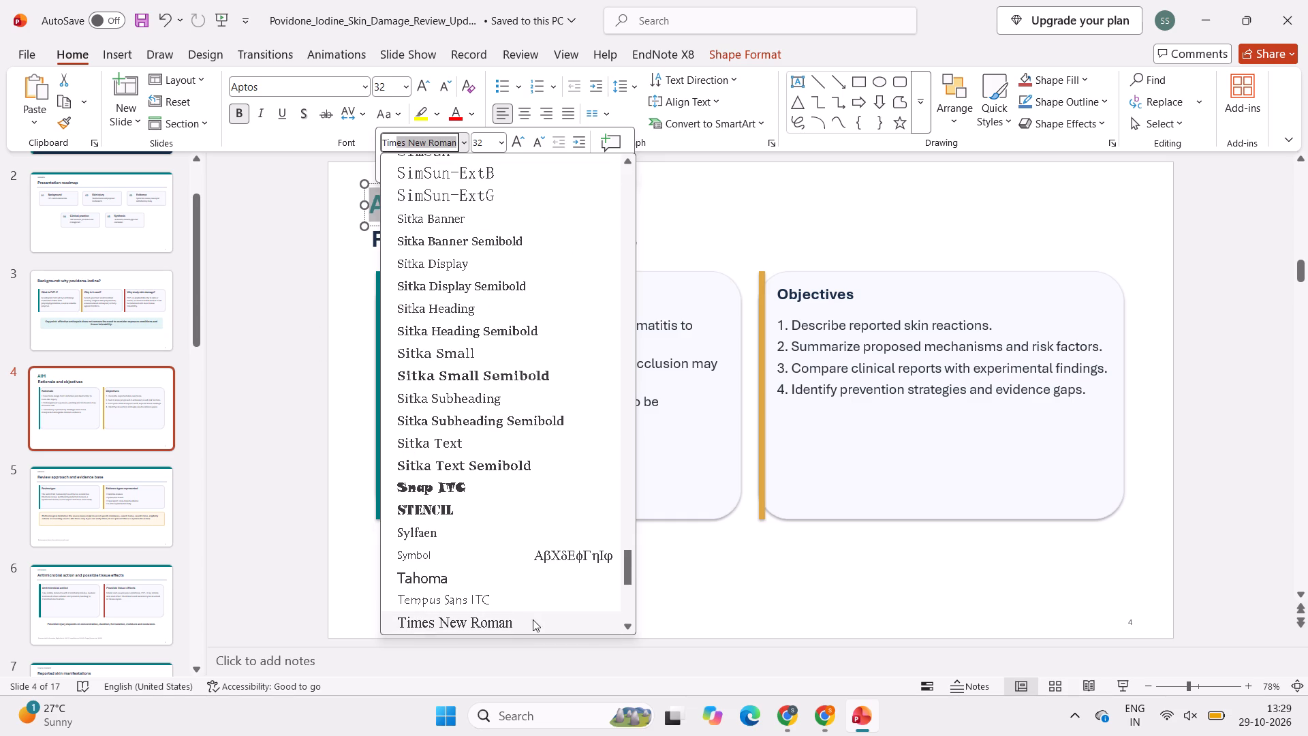
{"action": "left_click", "coordinate": [520, 620]}
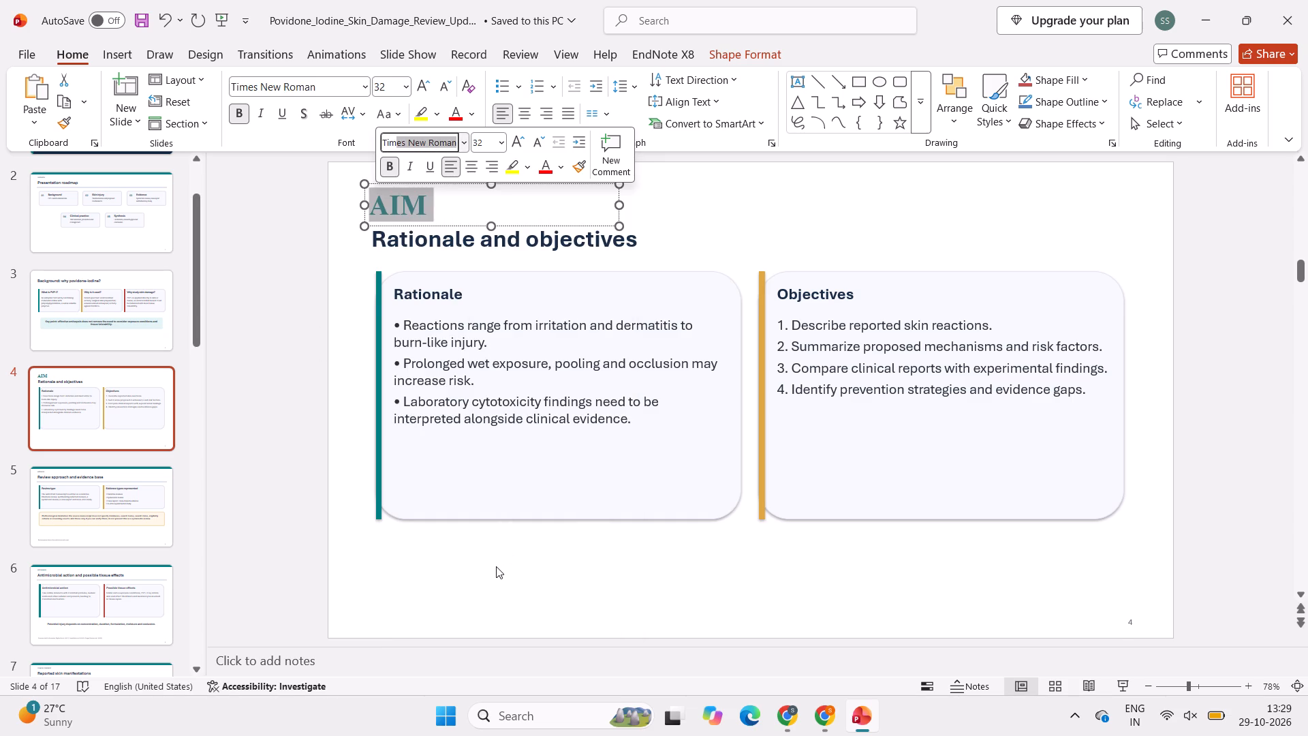
{"action": "left_click", "coordinate": [496, 566]}
Delete the divider line beneath the Presentation roadmap title on slide 2.
{"action": "scroll", "coordinate": [95, 209], "scroll_direction": "up", "scroll_amount": 9}
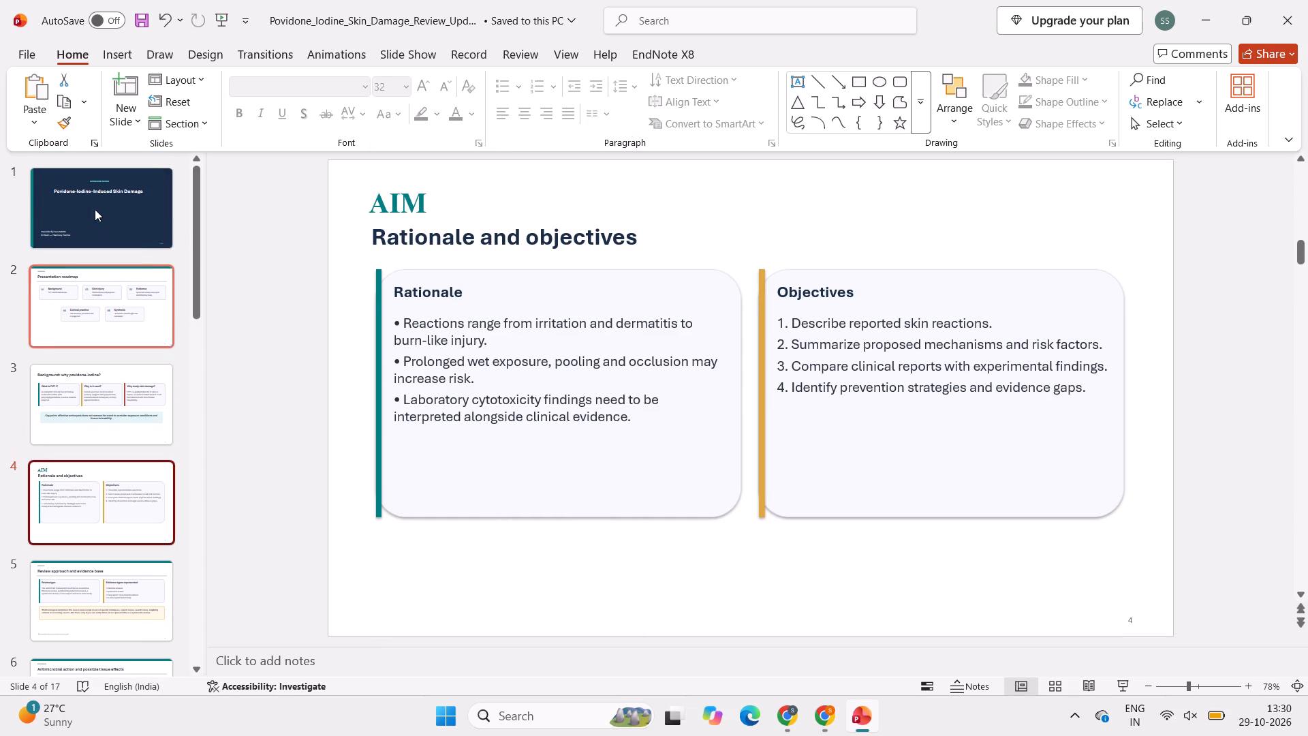
{"action": "left_click", "coordinate": [127, 278]}
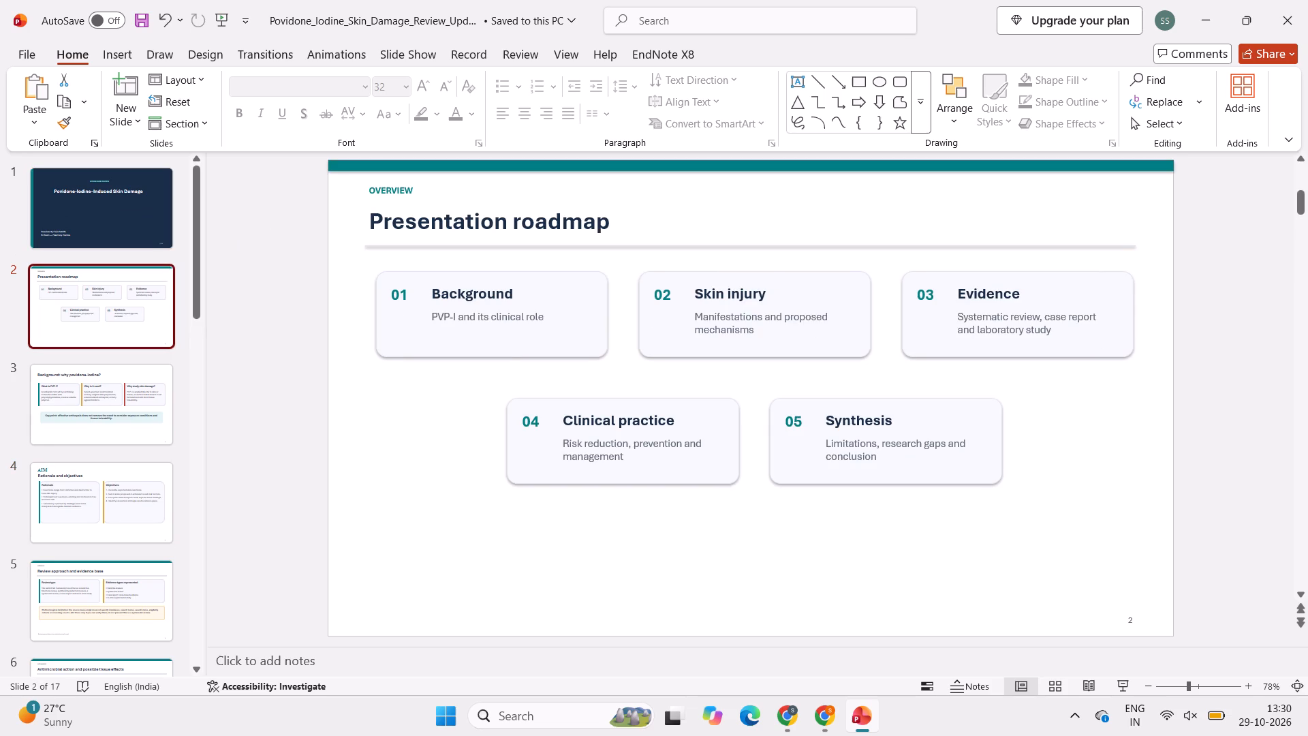
{"action": "left_click", "coordinate": [418, 244]}
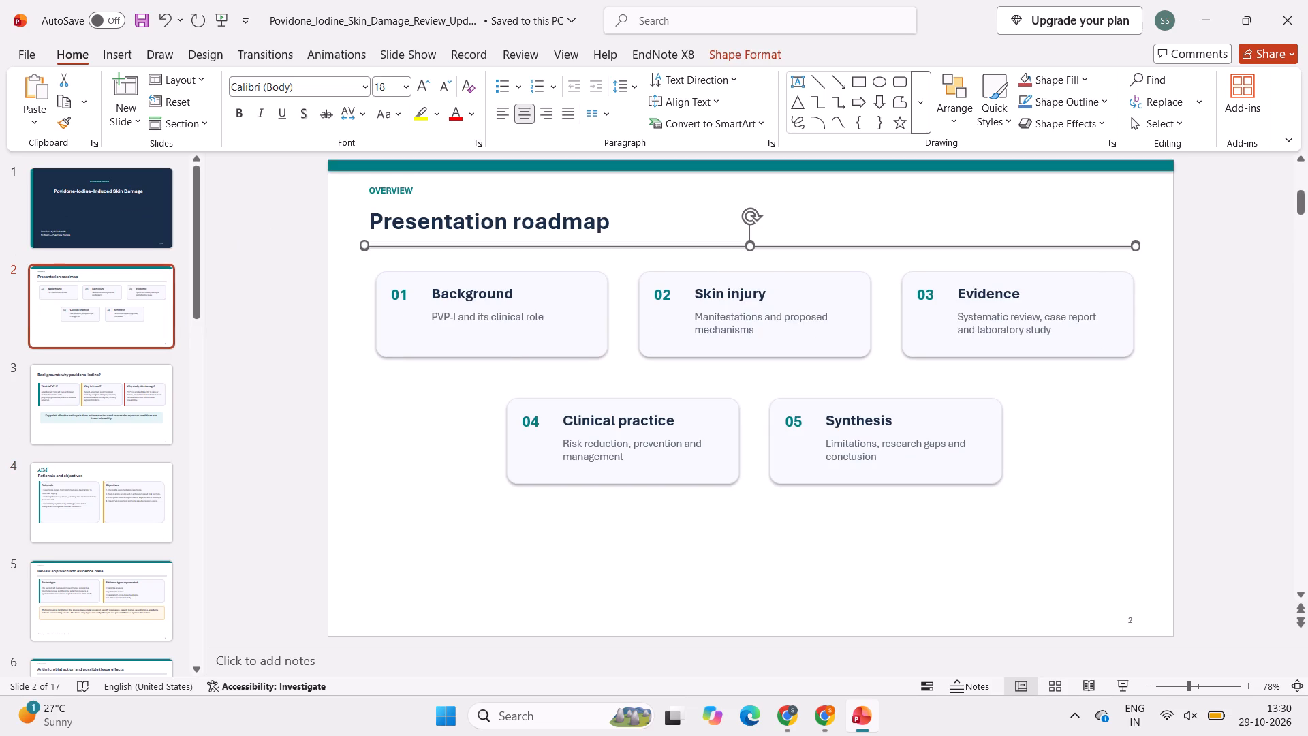
{"action": "key", "text": "BackSpace"}
Delete the italic footnote about being transparent about the methods actually used from slide 5.
{"action": "left_click", "coordinate": [95, 509]}
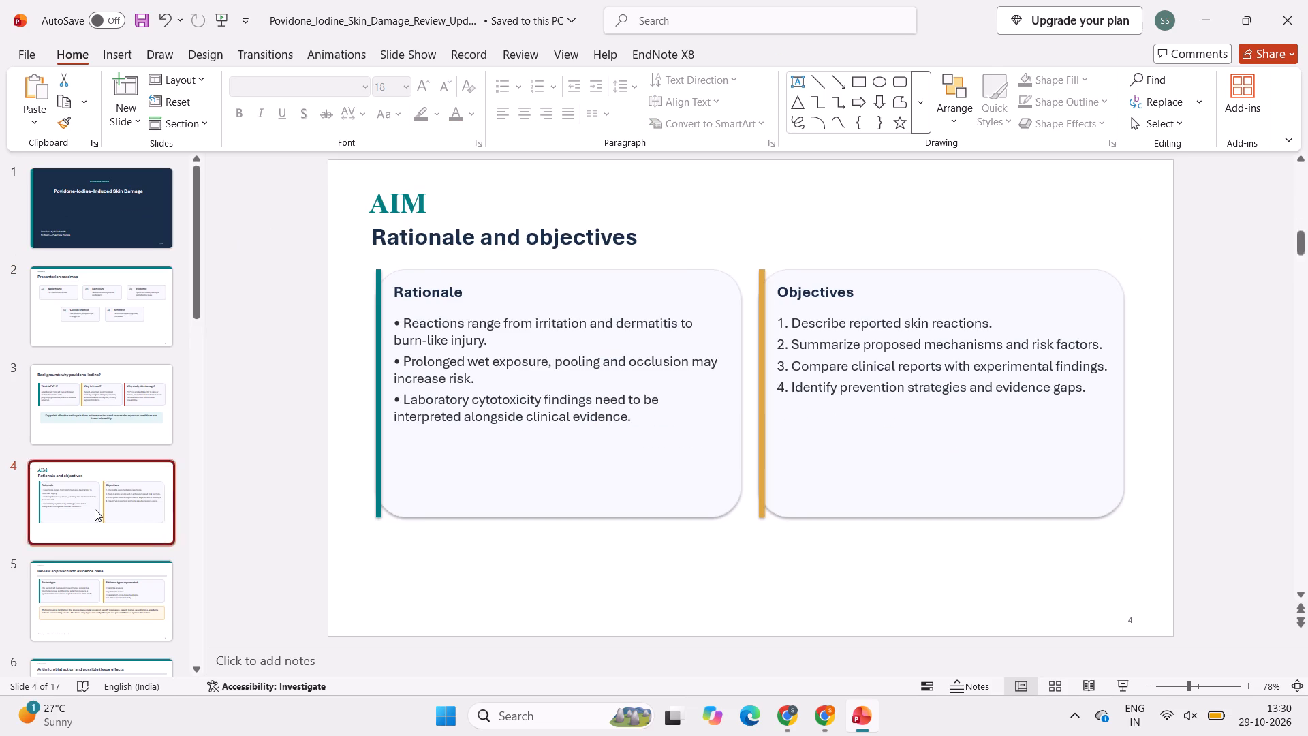
{"action": "left_click", "coordinate": [78, 603]}
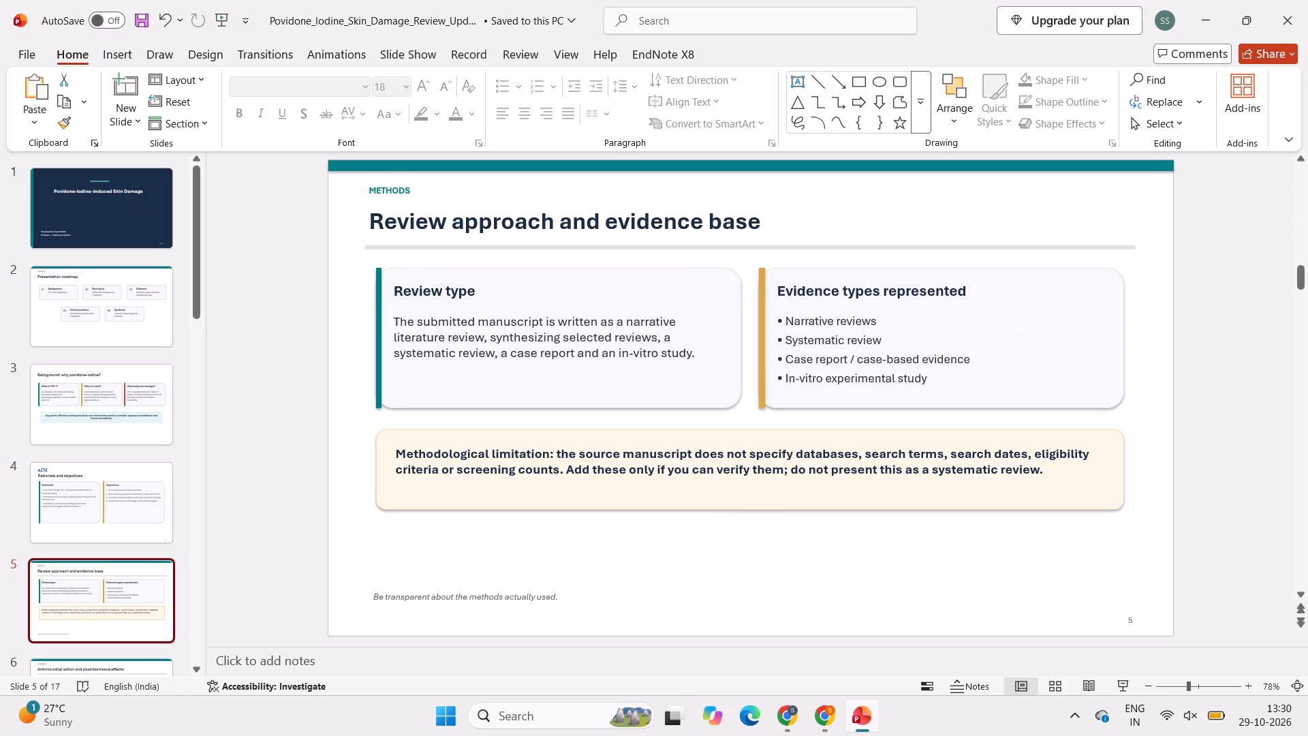
{"action": "left_click", "coordinate": [419, 602]}
{"action": "left_click", "coordinate": [441, 587]}
{"action": "key", "text": "BackSpace"}
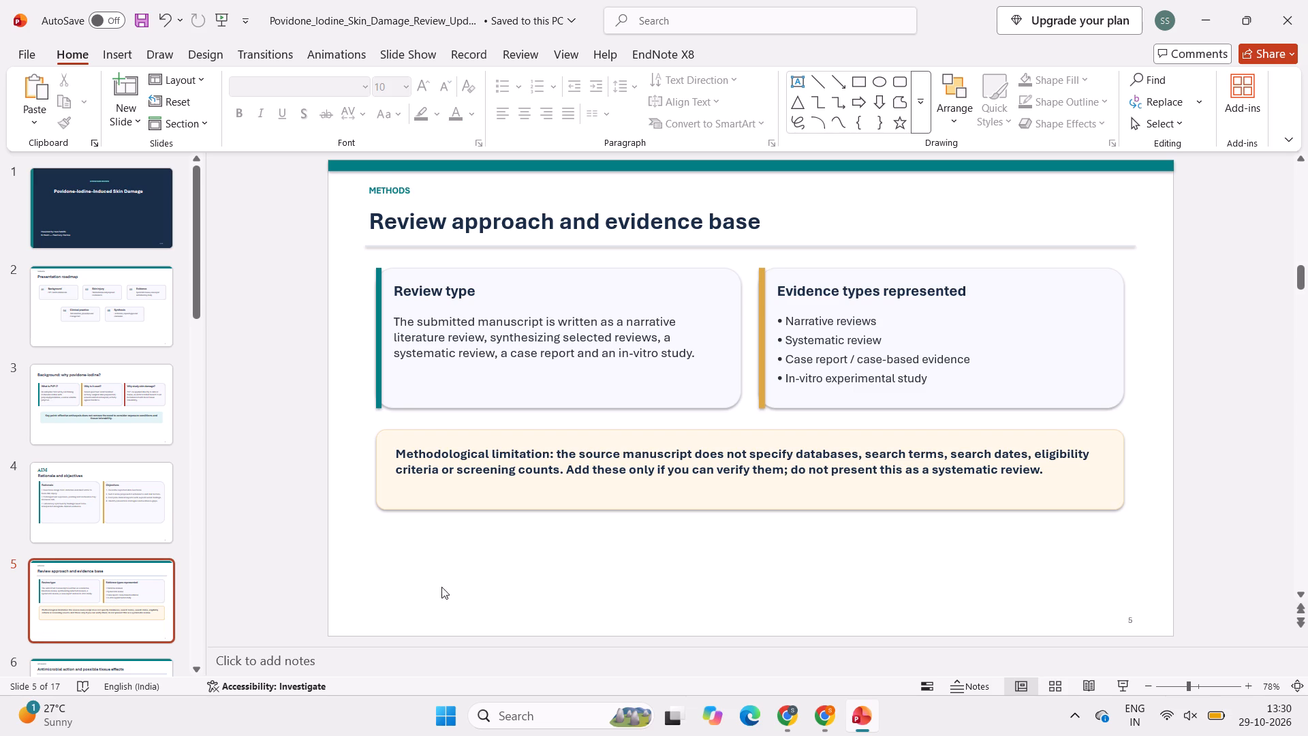
Delete the divider line beneath the Review approach and evidence base title.
{"action": "left_click", "coordinate": [457, 241]}
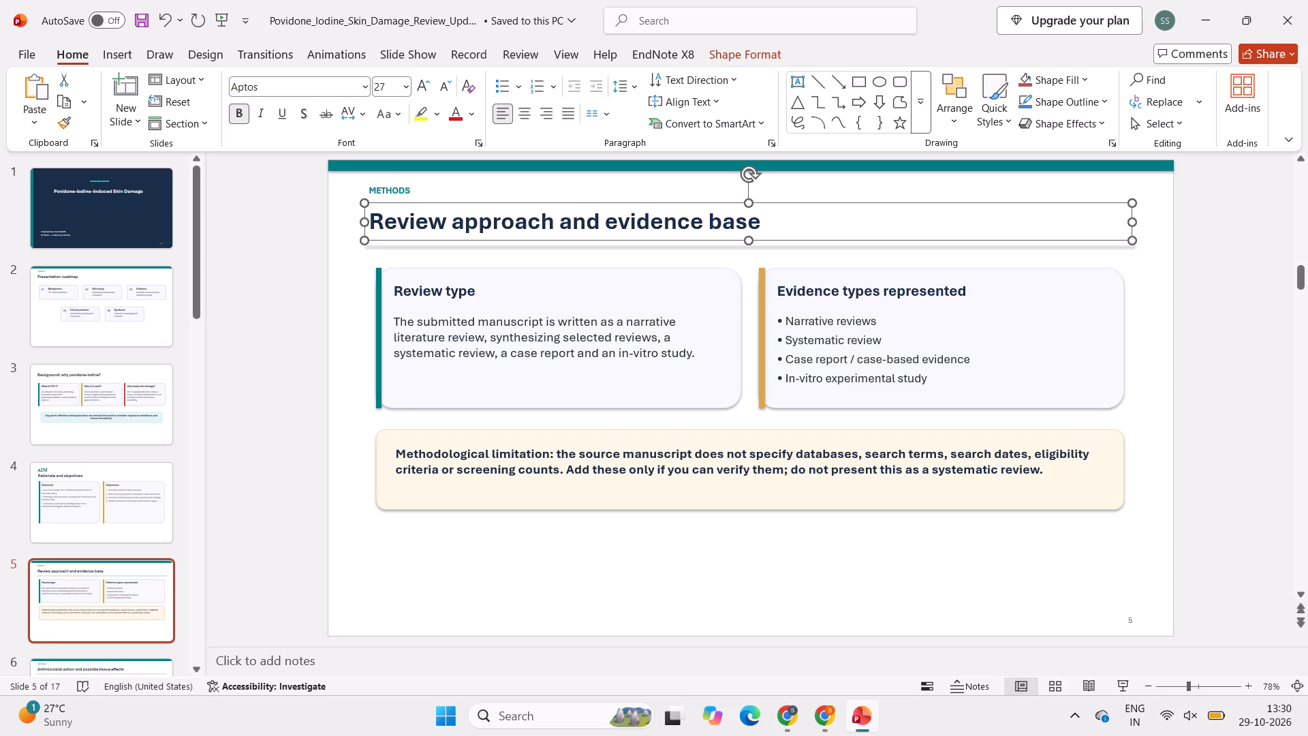
{"action": "left_click", "coordinate": [463, 250]}
{"action": "key", "text": "BackSpace"}
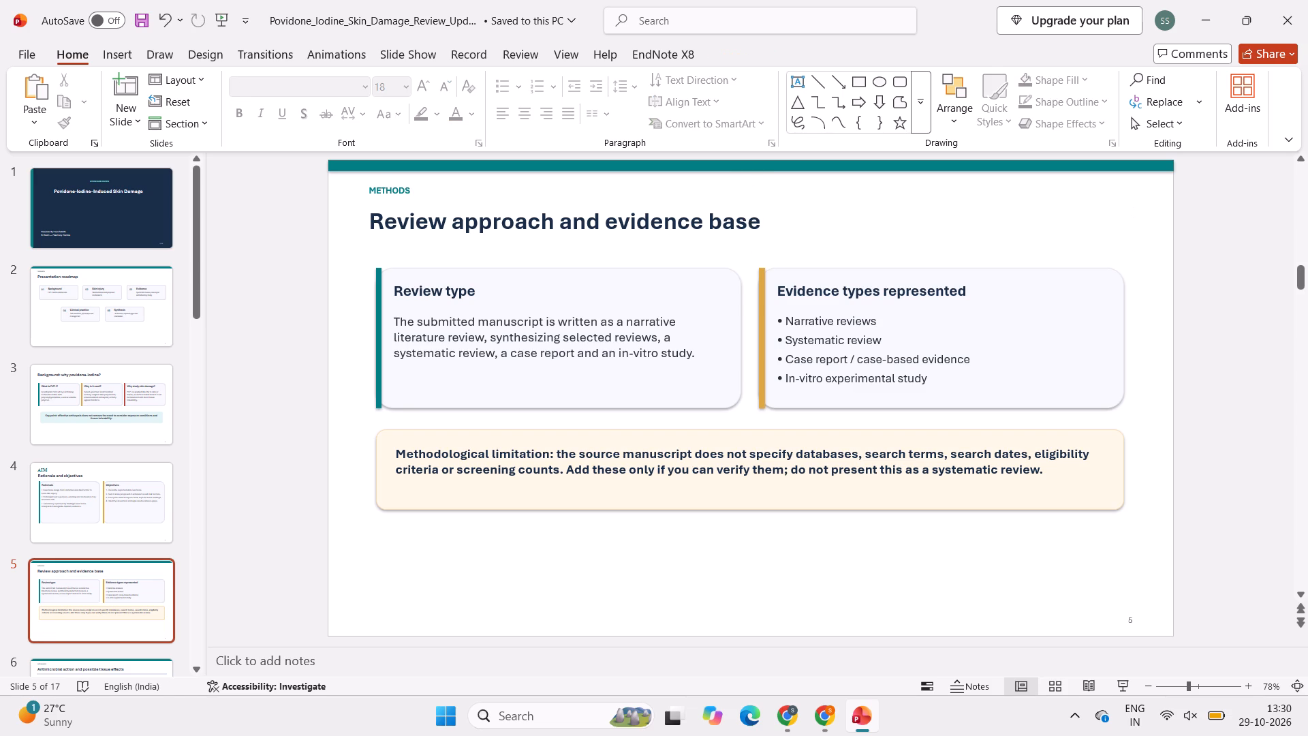
Set the paragraph under the Review type heading on slide 5 to Times New Roman.
{"action": "left_click", "coordinate": [523, 351]}
{"action": "left_click", "coordinate": [700, 361]}
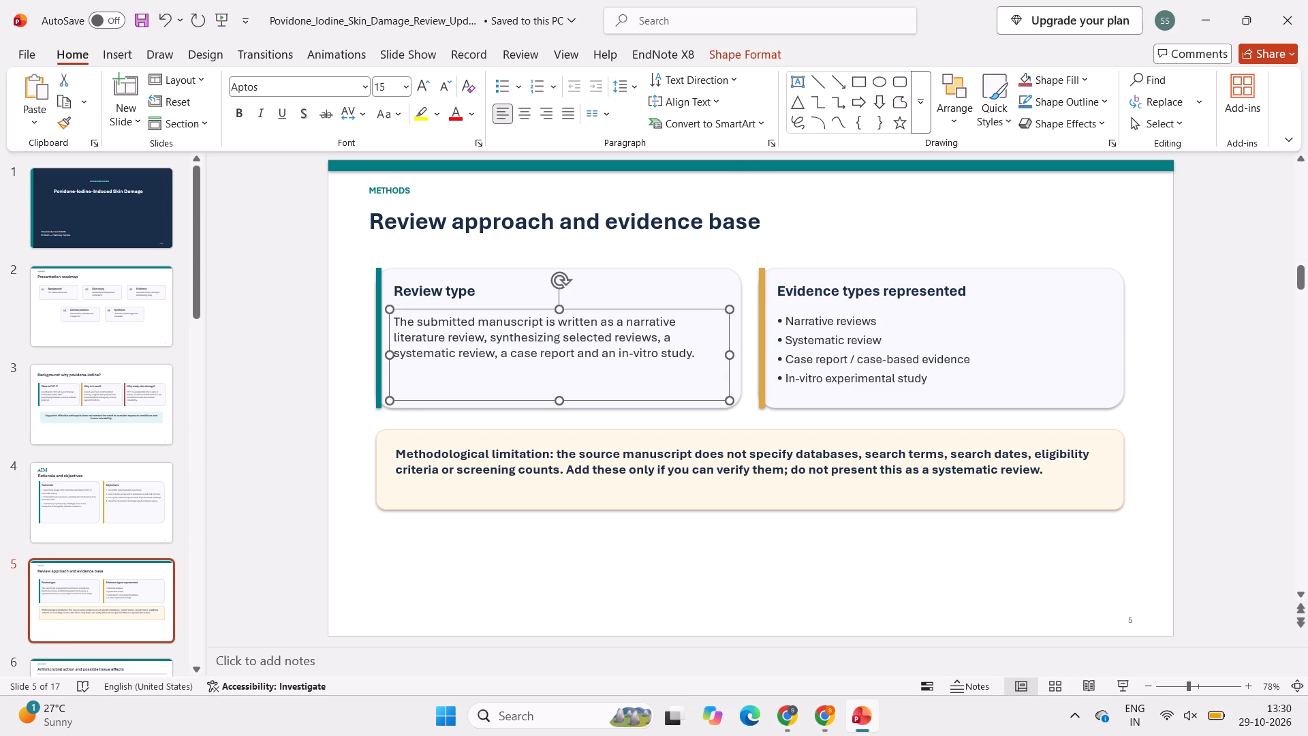
{"action": "left_click", "coordinate": [368, 90]}
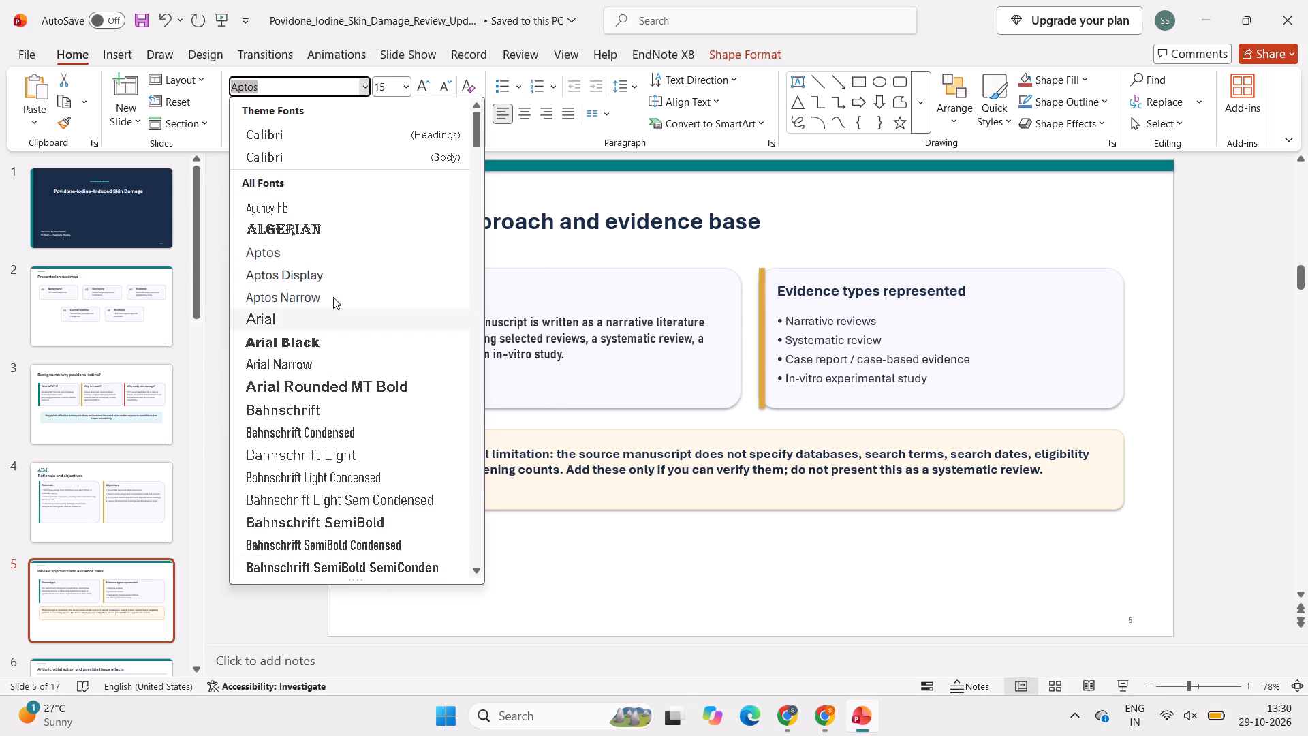
{"action": "key", "text": "BackSpace"}
{"action": "type", "text": "ti"}
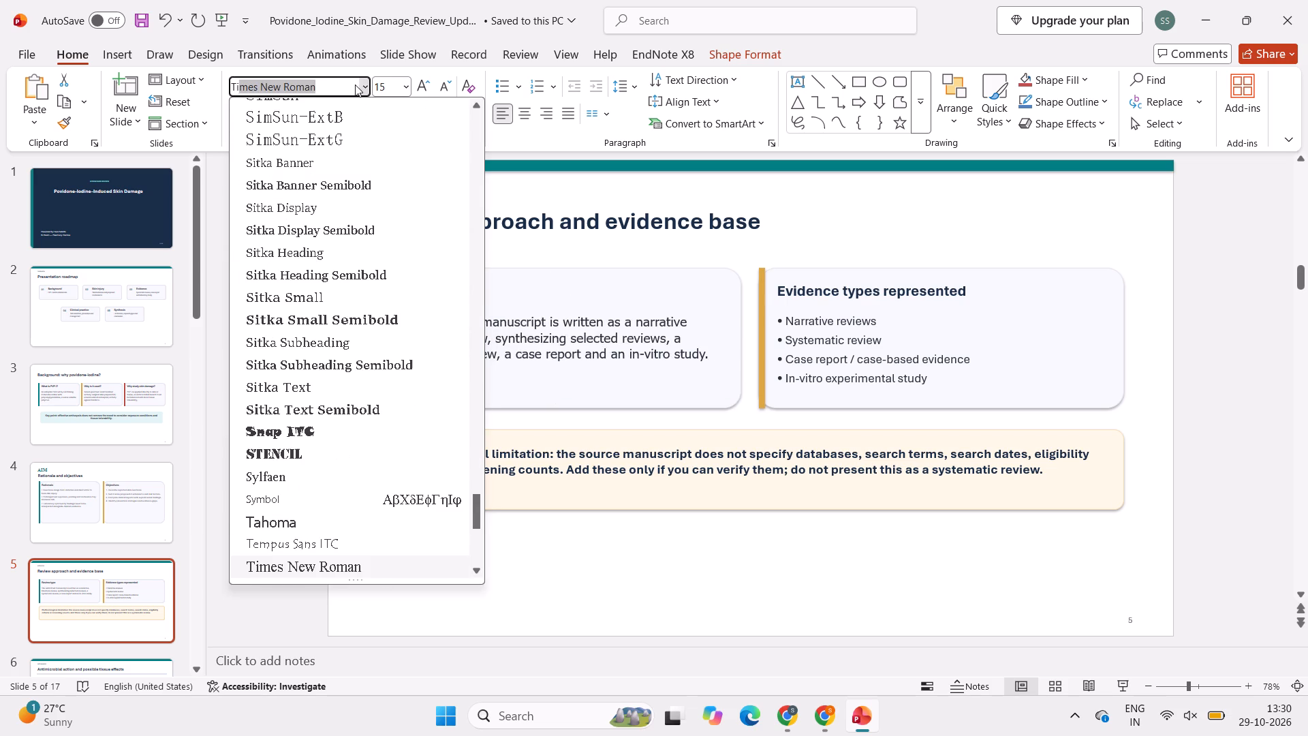
{"action": "left_click", "coordinate": [353, 557]}
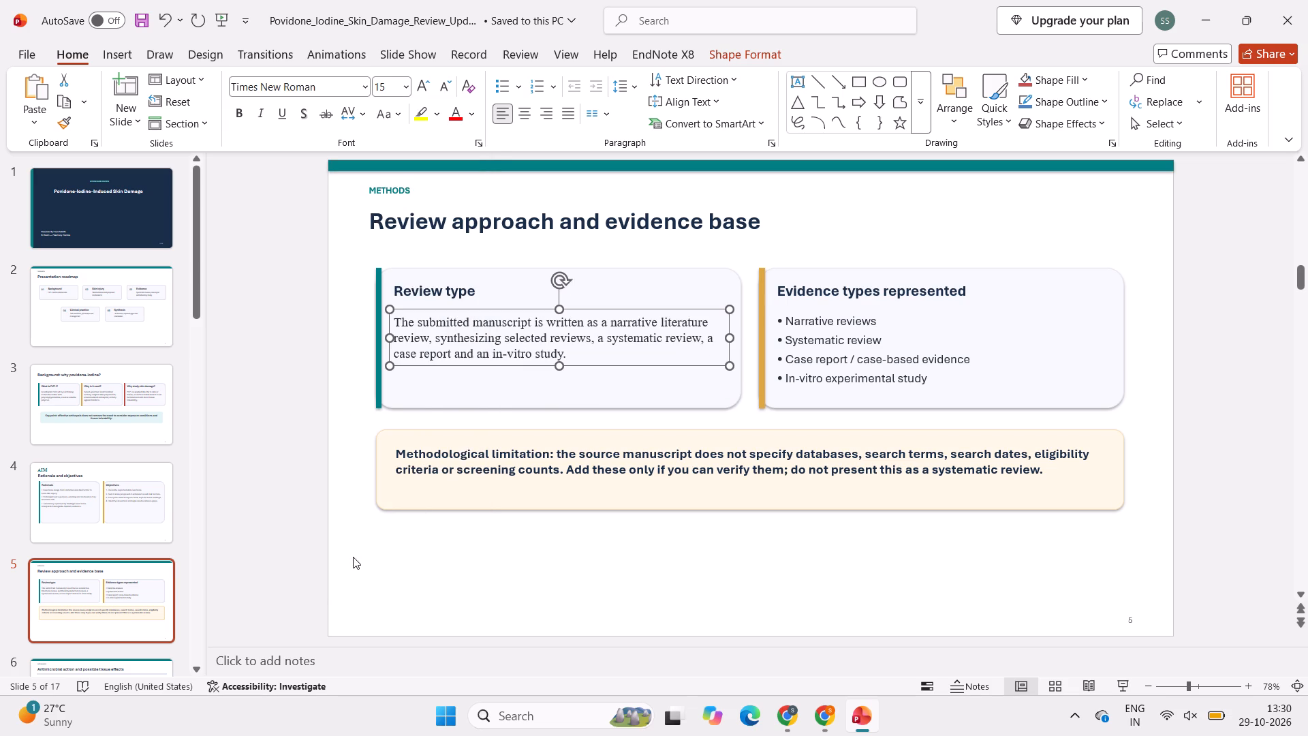
Apply Times New Roman to the word "type" in the Review type heading.
{"action": "left_click", "coordinate": [456, 294]}
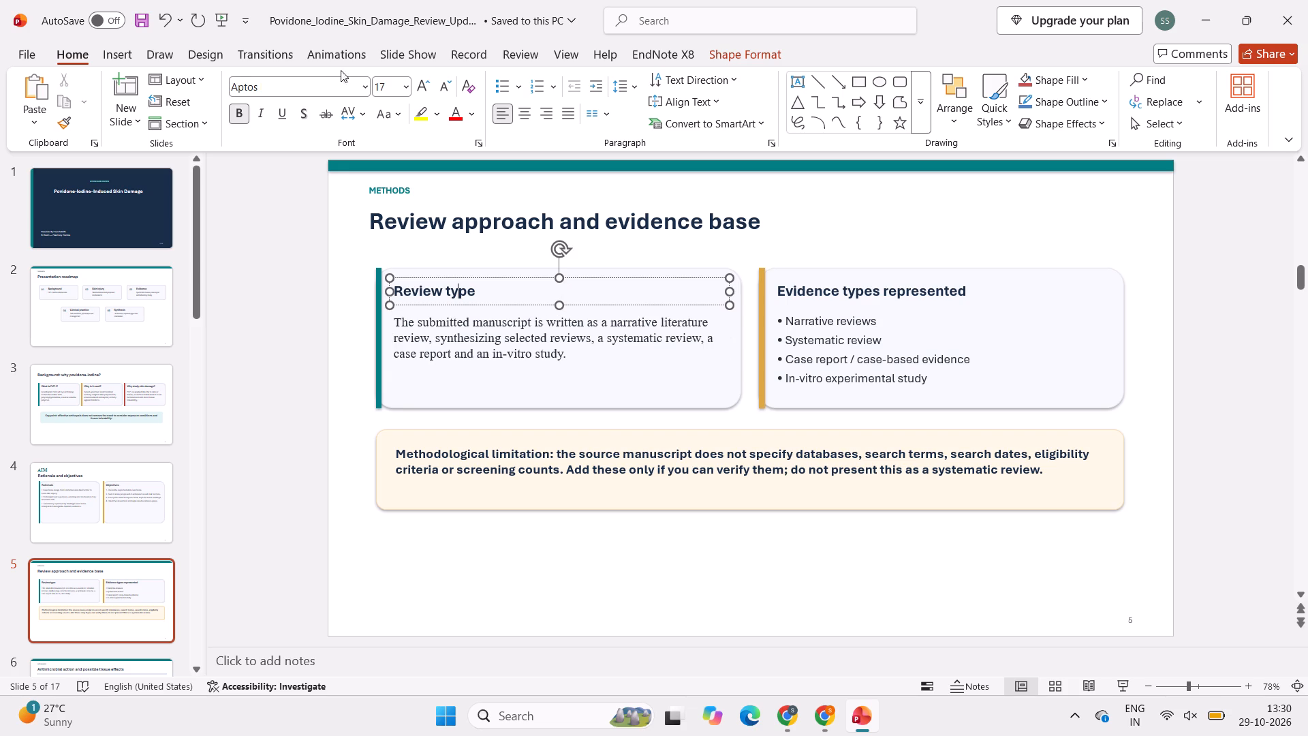
{"action": "left_click", "coordinate": [369, 81]}
{"action": "left_click", "coordinate": [338, 210]}
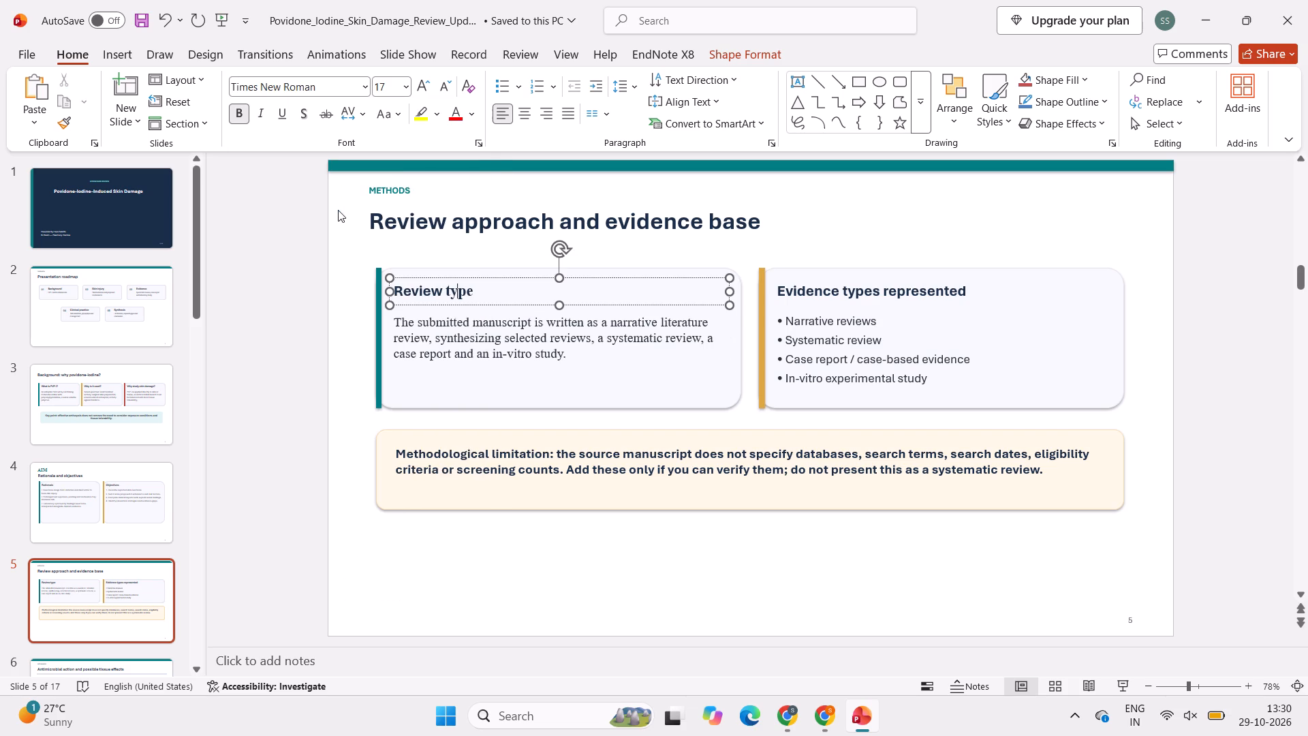
Apply Times New Roman to the word "approach" in the Review approach and evidence base title.
{"action": "left_click", "coordinate": [481, 232]}
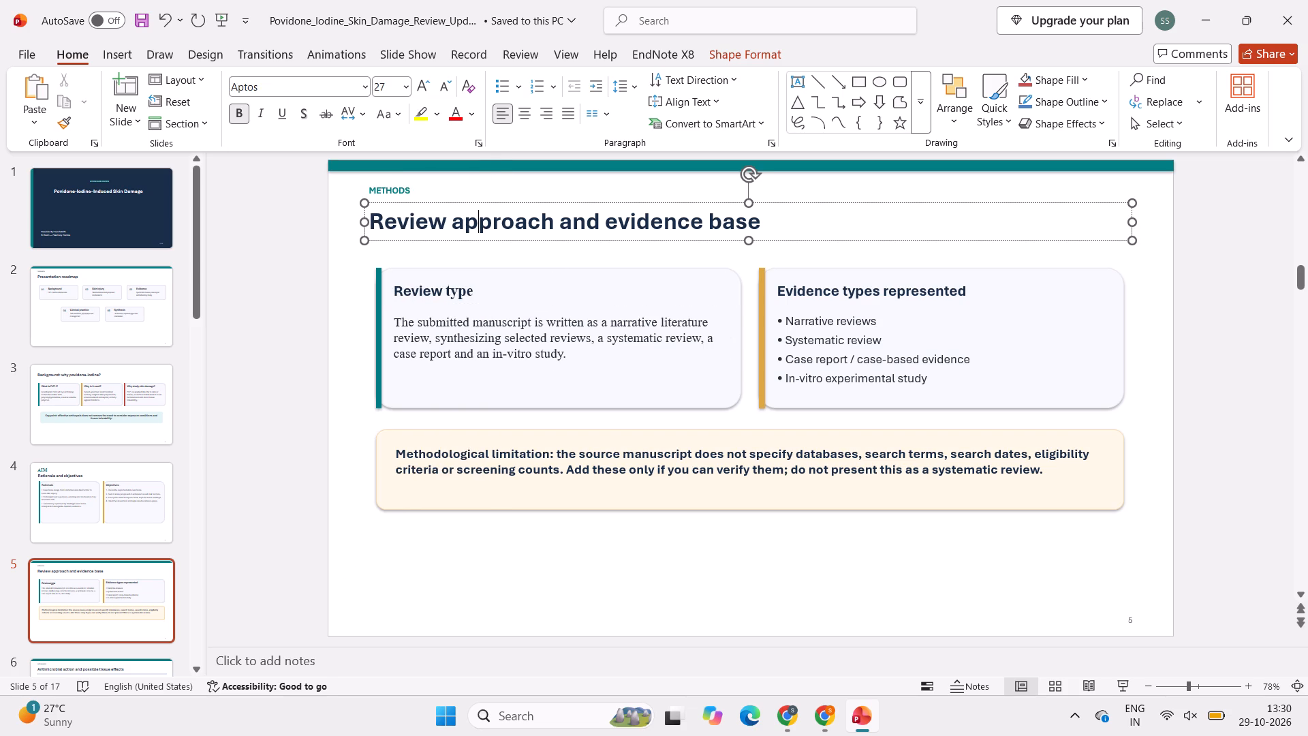
{"action": "left_click", "coordinate": [366, 89]}
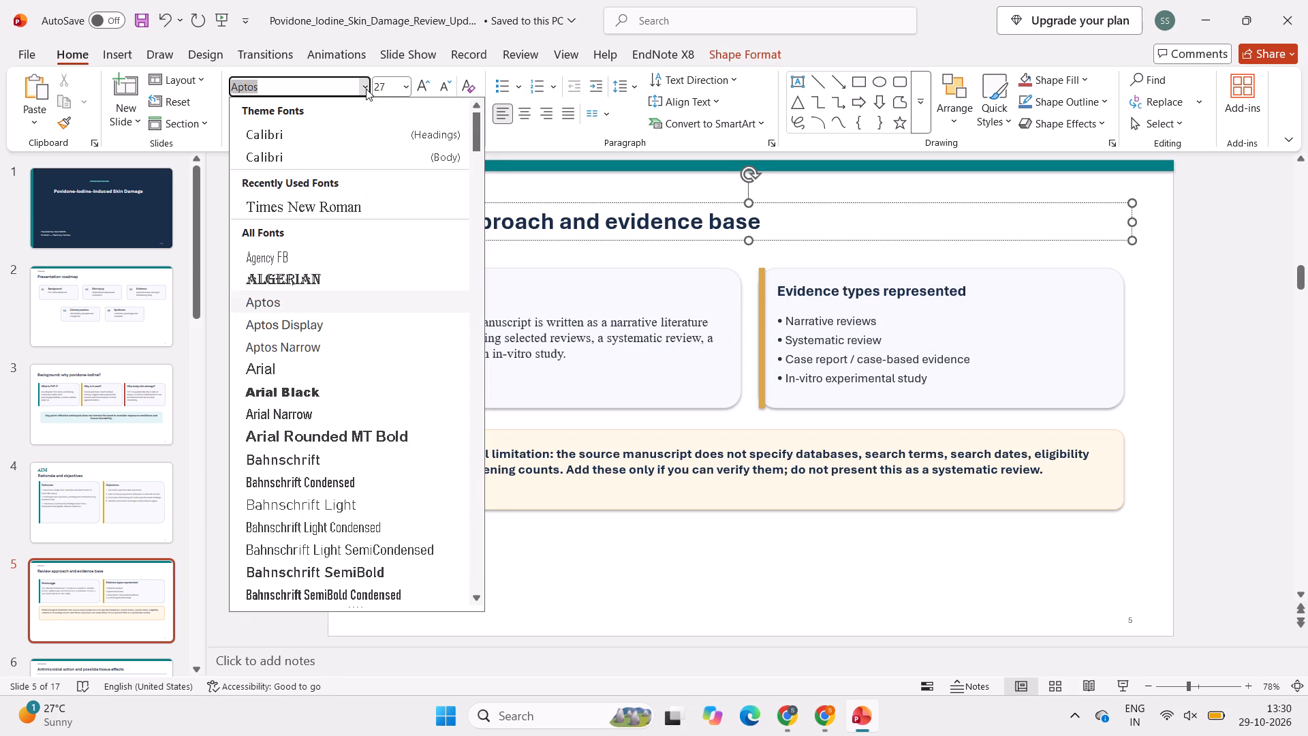
{"action": "left_click", "coordinate": [359, 213]}
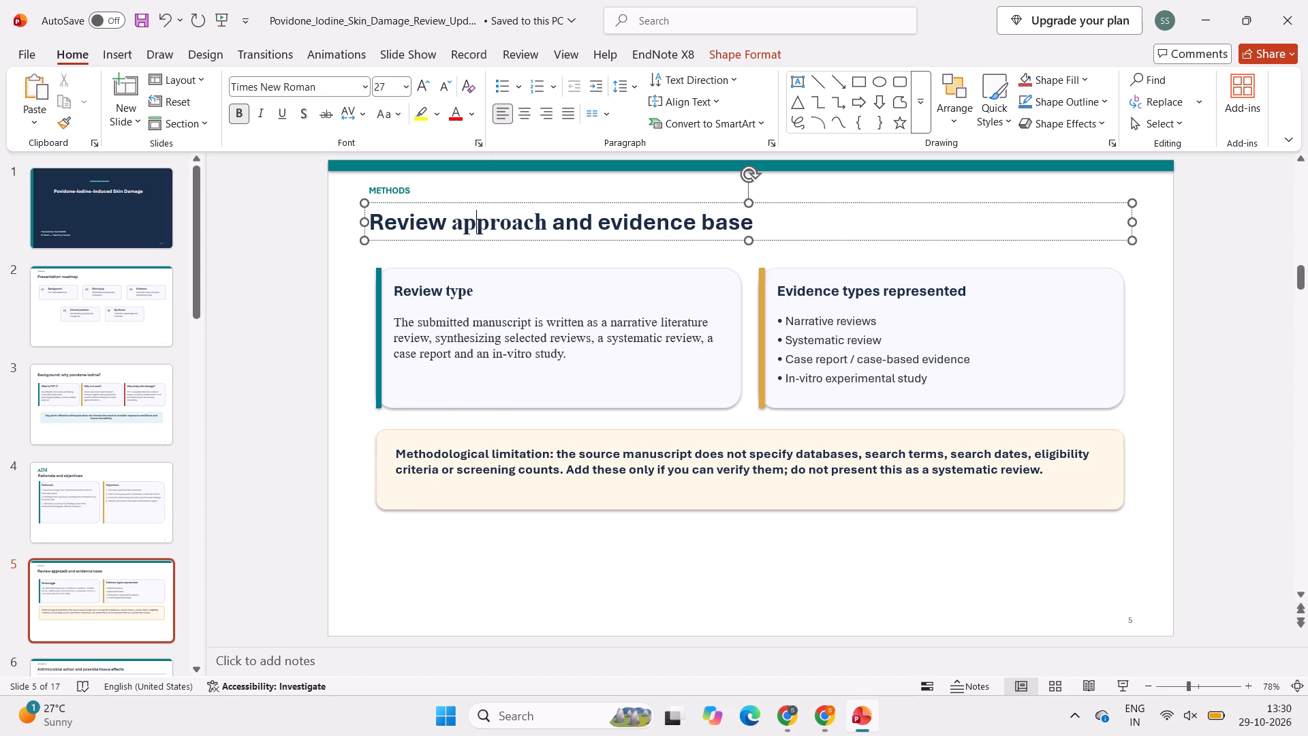
Set all four bullet items under Evidence types represented to Times New Roman.
{"action": "left_click", "coordinate": [855, 344]}
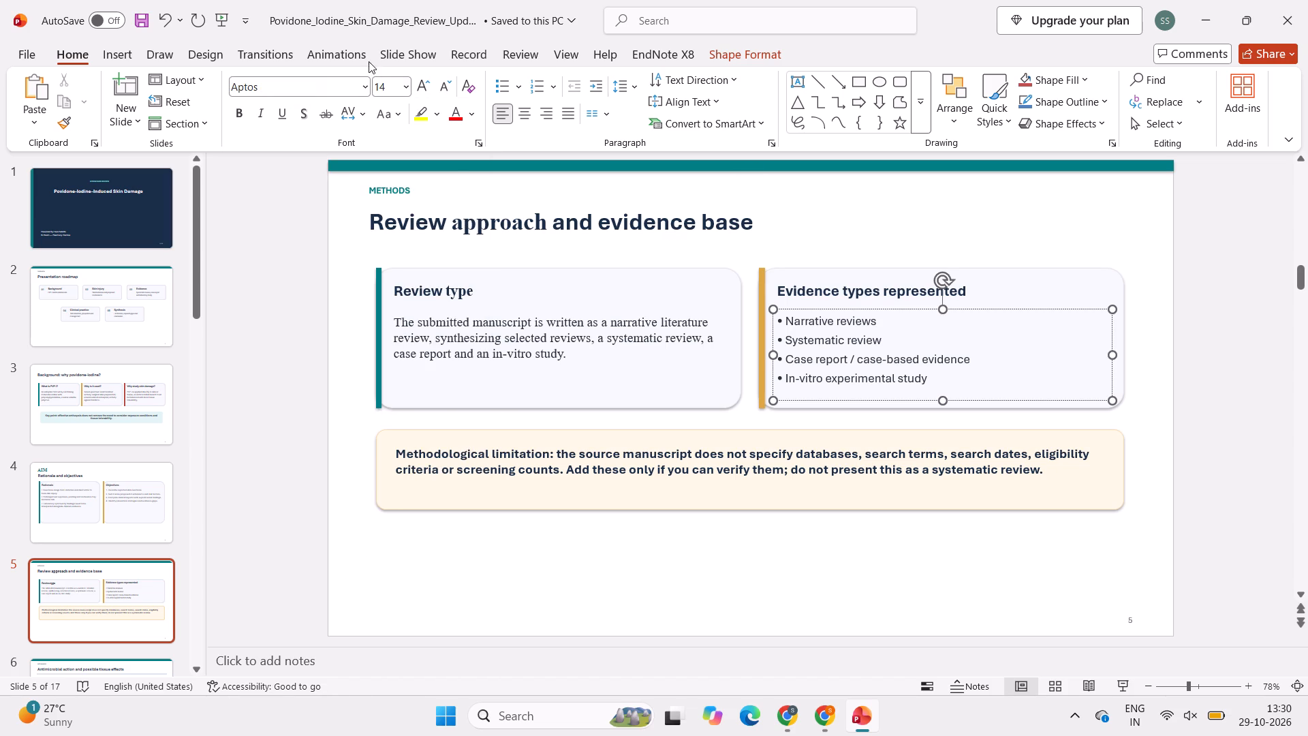
{"action": "left_click", "coordinate": [366, 82]}
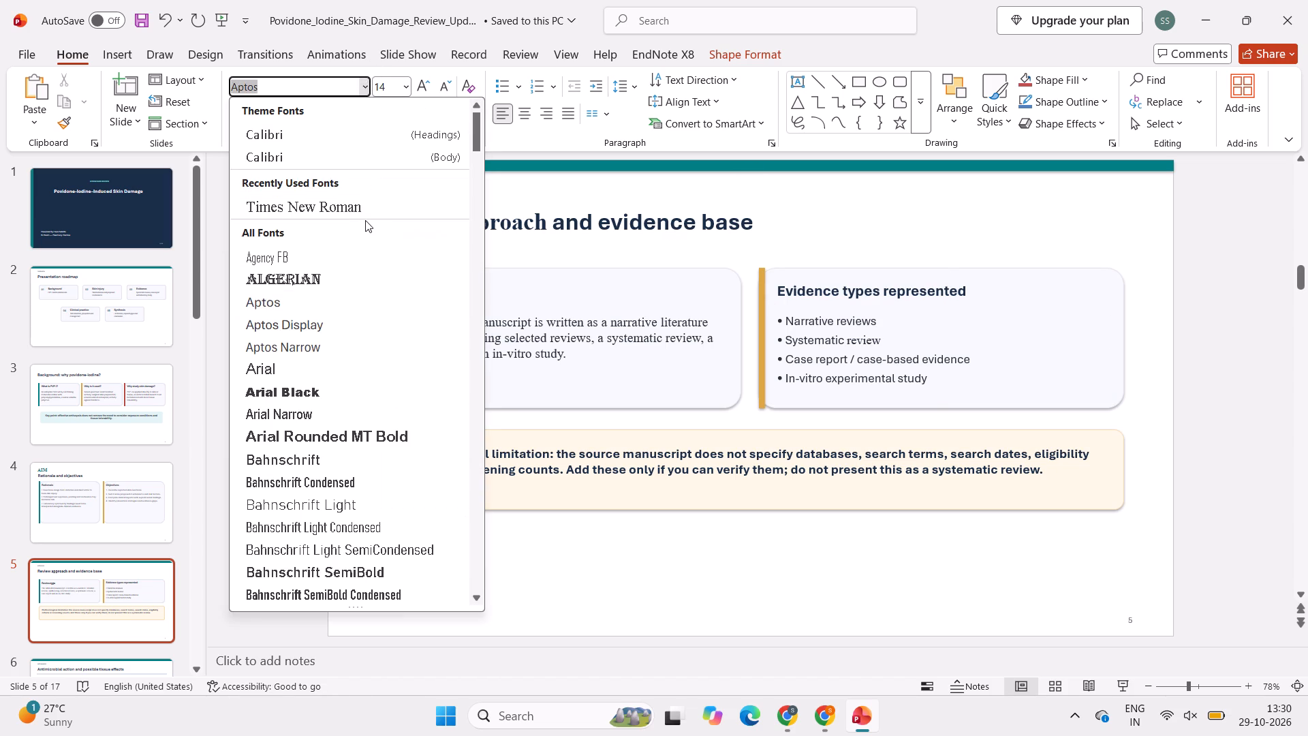
{"action": "left_click", "coordinate": [376, 205]}
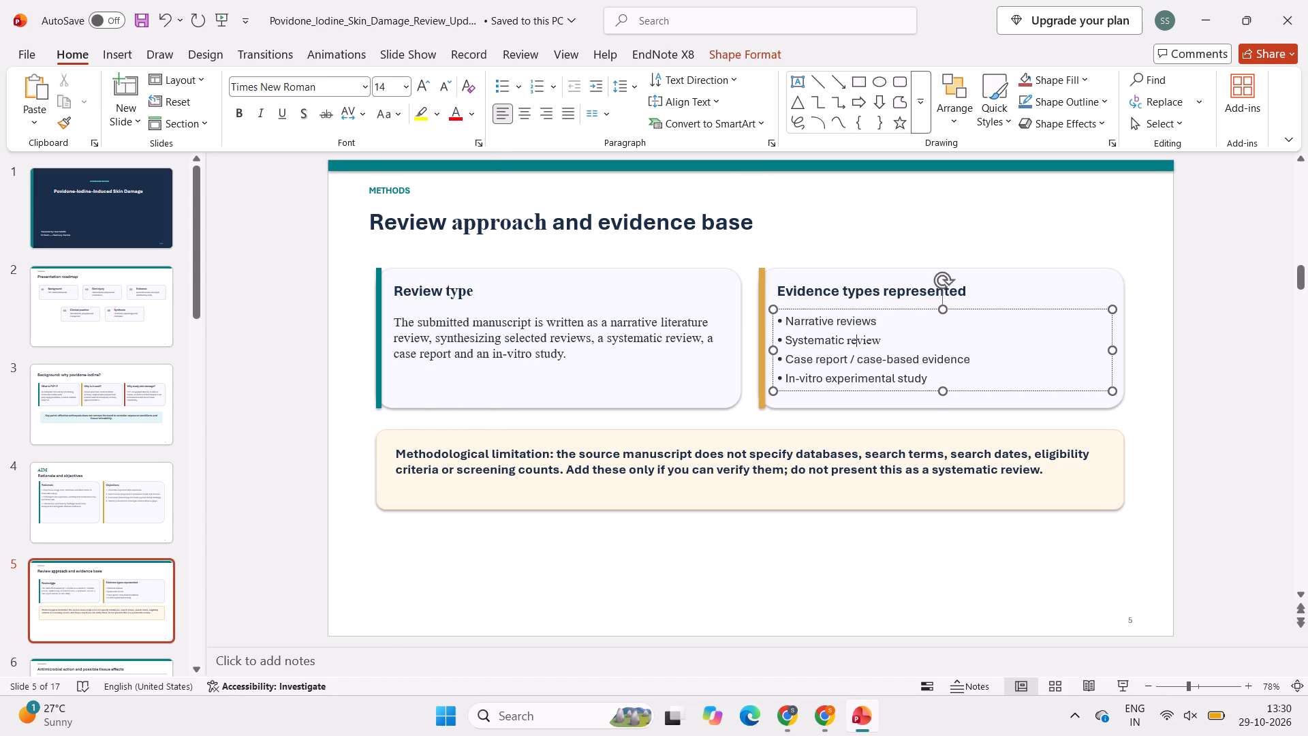
{"action": "left_click_drag", "start_coordinate": [946, 378], "coordinate": [793, 297]}
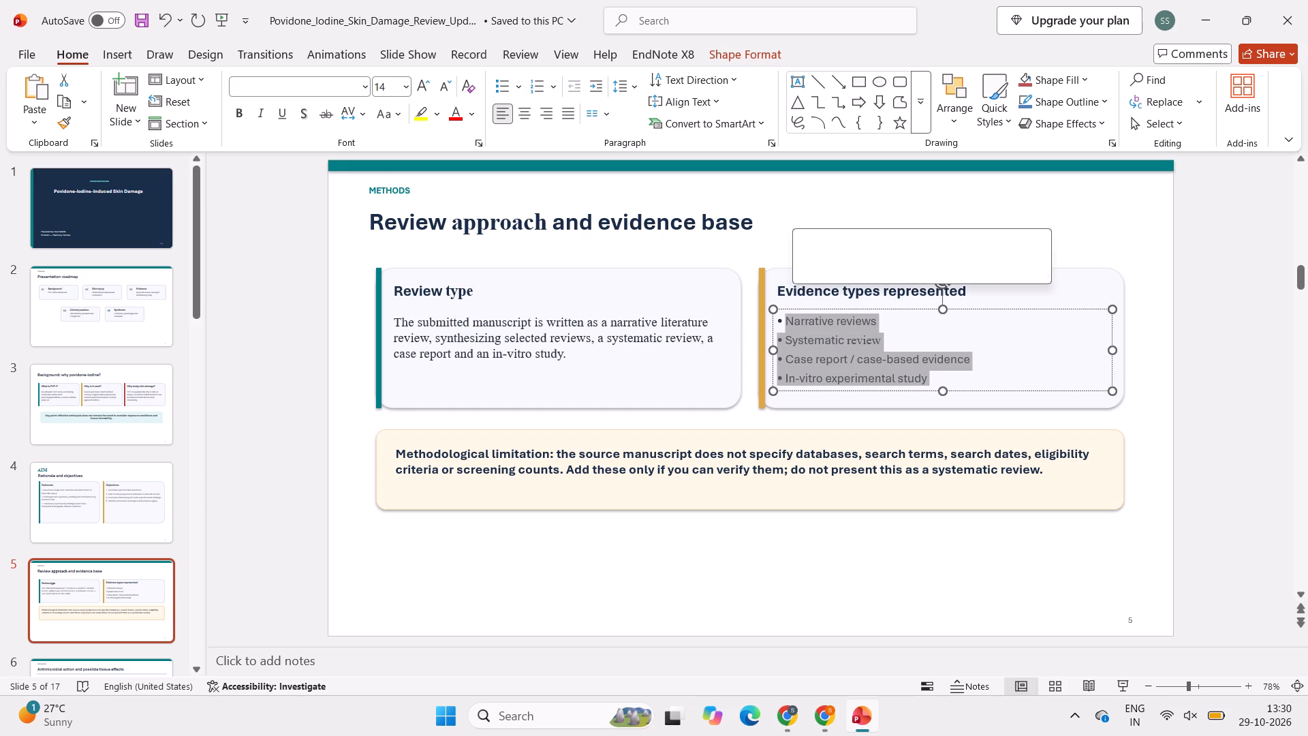
{"action": "left_click", "coordinate": [881, 243]}
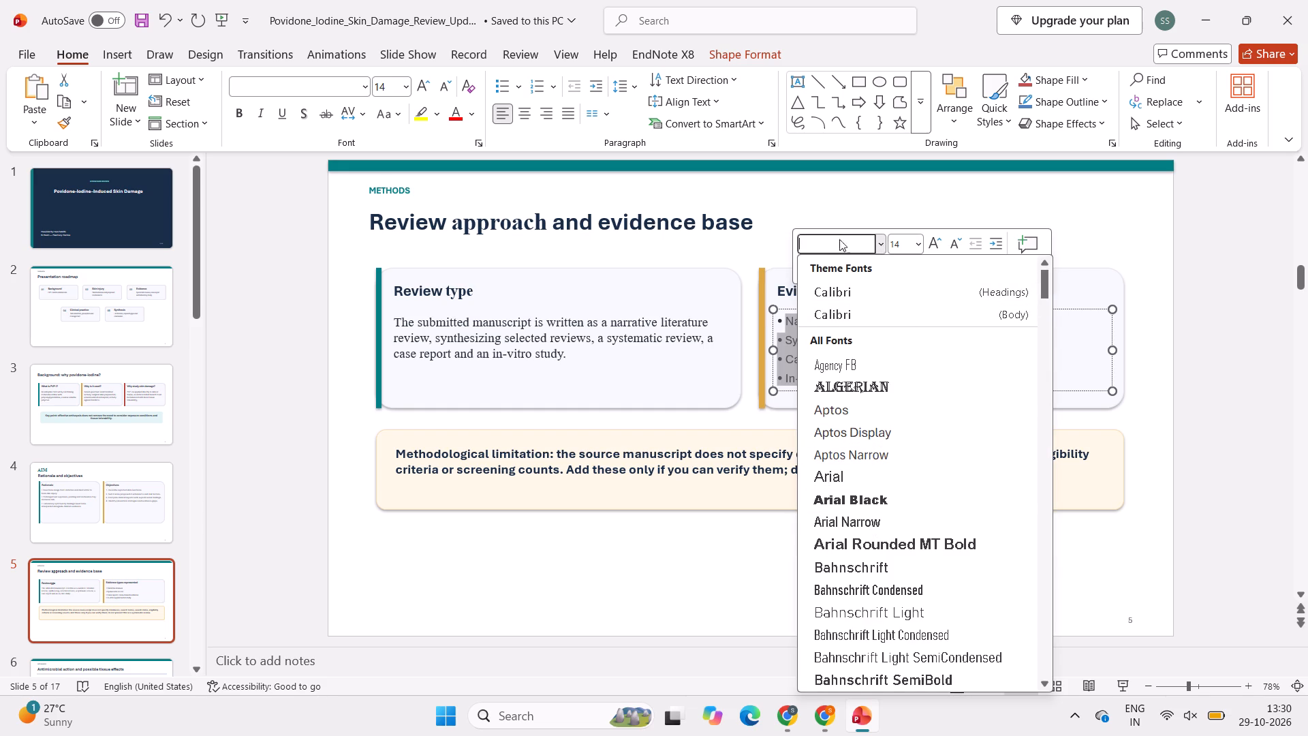
{"action": "type", "text": "ti"}
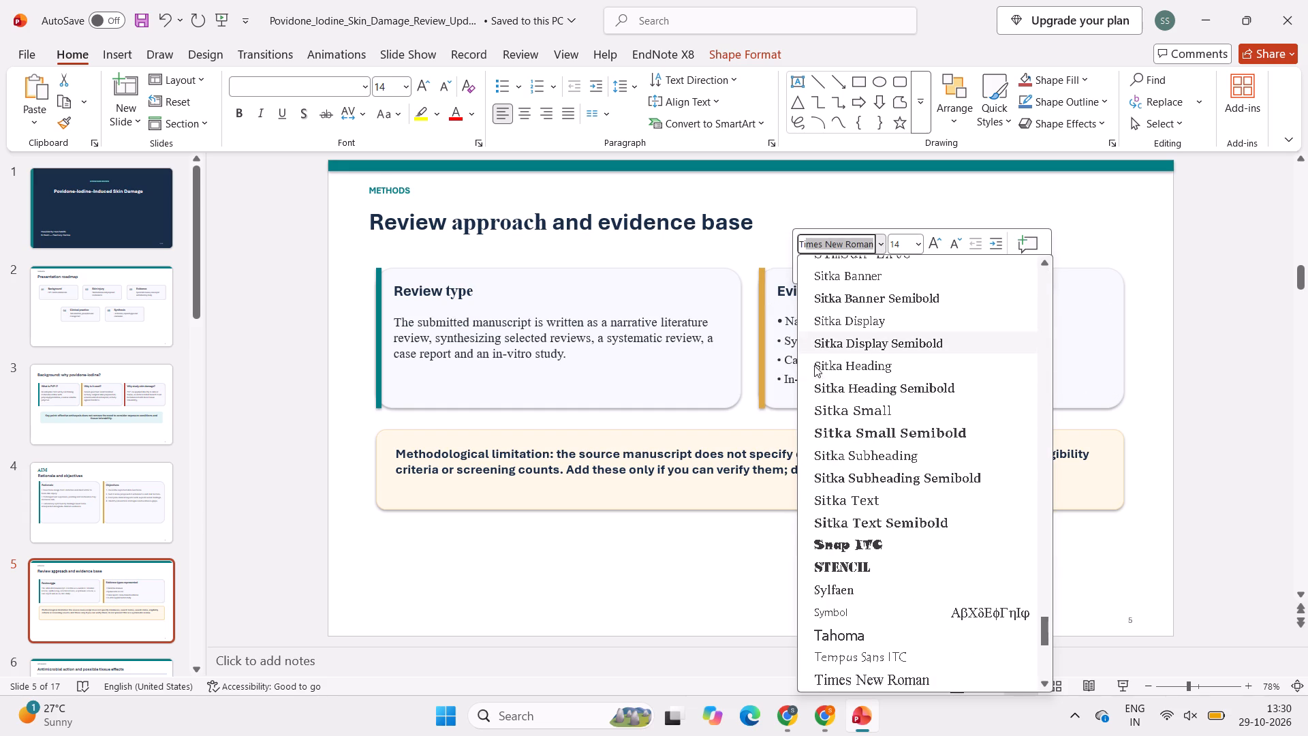
{"action": "left_click", "coordinate": [905, 674]}
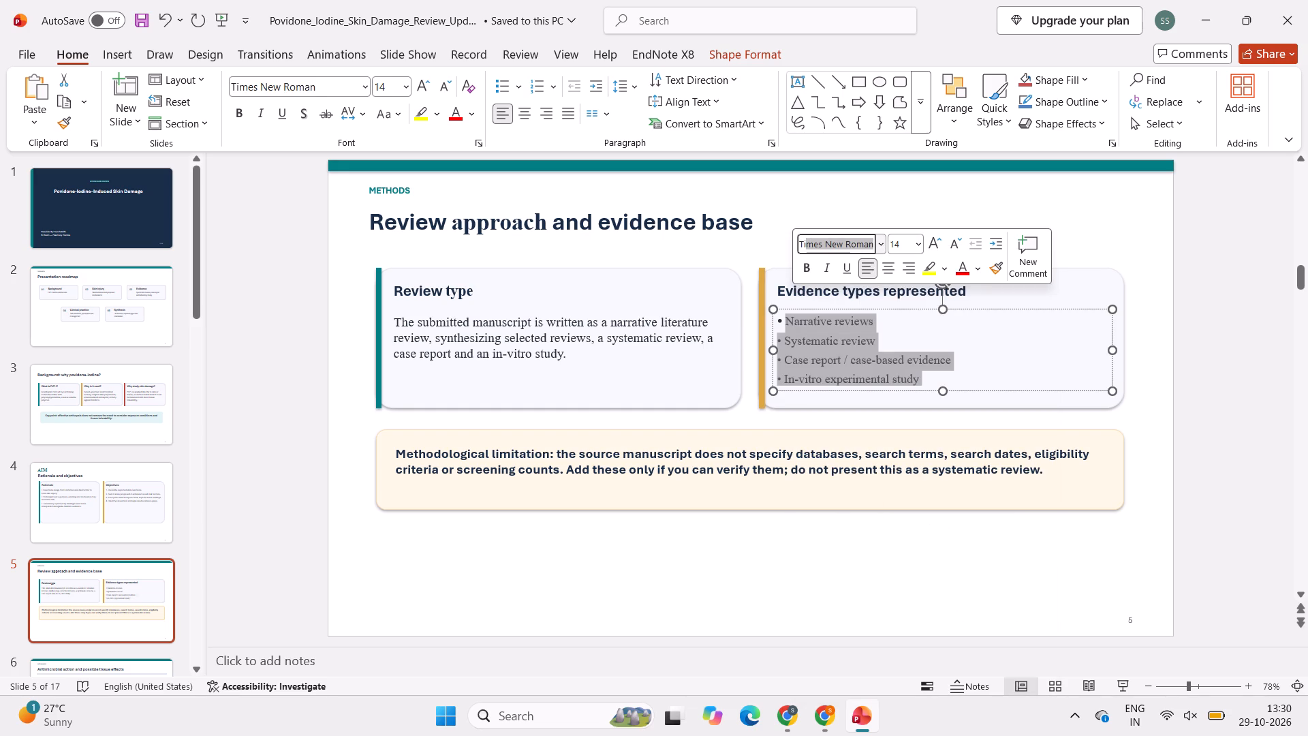
{"action": "left_click", "coordinate": [870, 507]}
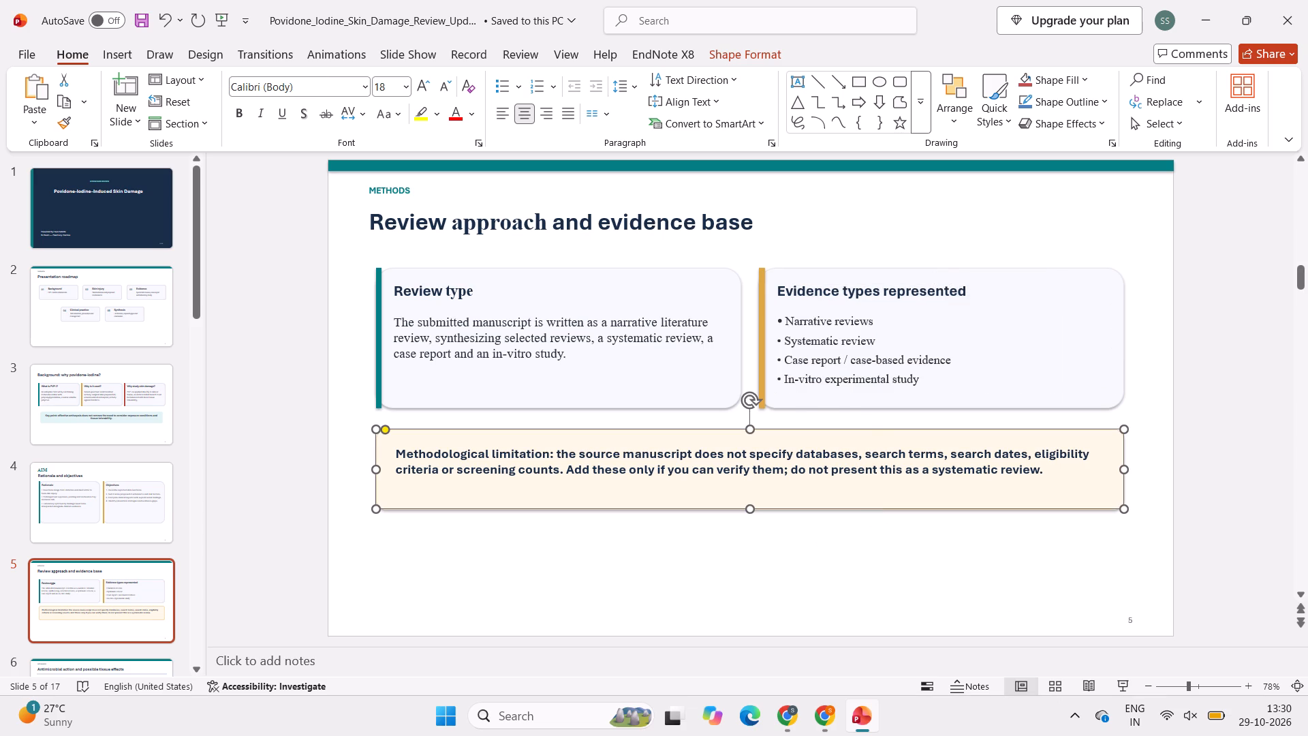
Set the Evidence types represented heading on slide 5 to Times New Roman.
{"action": "left_click", "coordinate": [962, 288]}
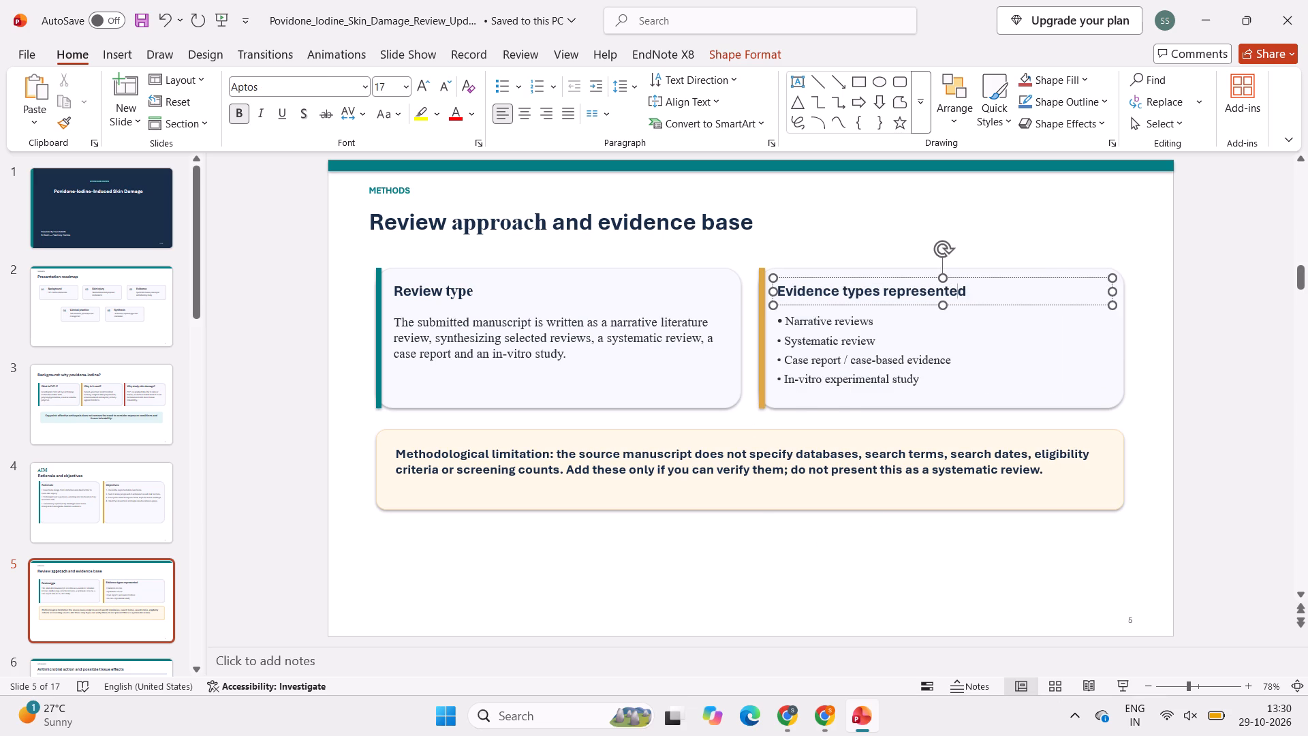
{"action": "left_click", "coordinate": [974, 289]}
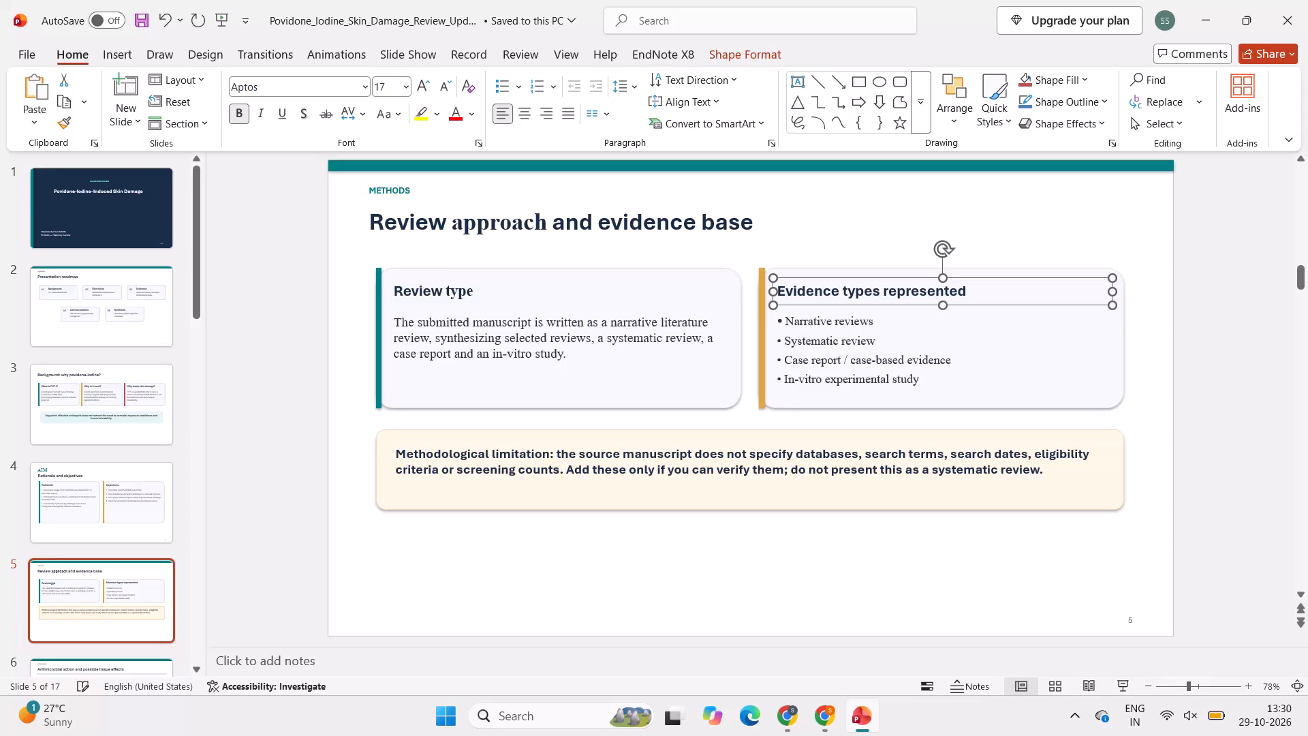
{"action": "left_click_drag", "start_coordinate": [962, 286], "coordinate": [822, 307]}
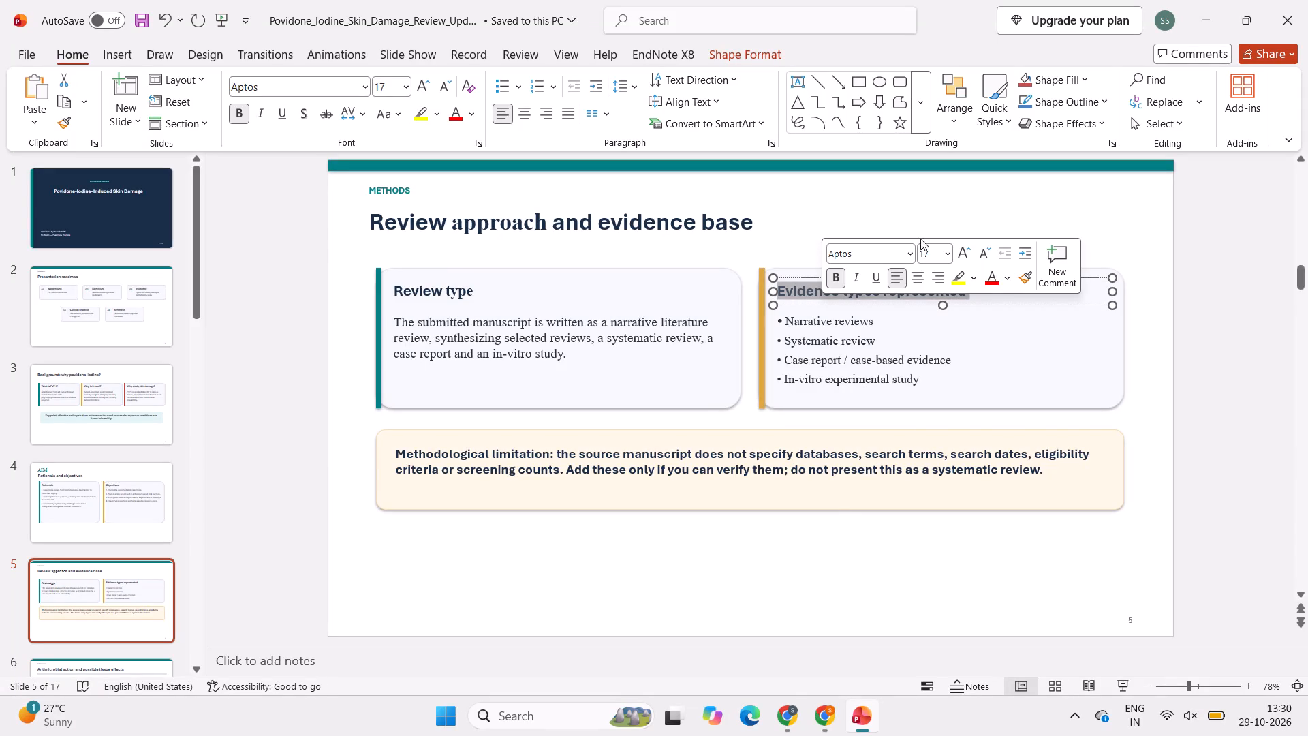
{"action": "left_click", "coordinate": [912, 258]}
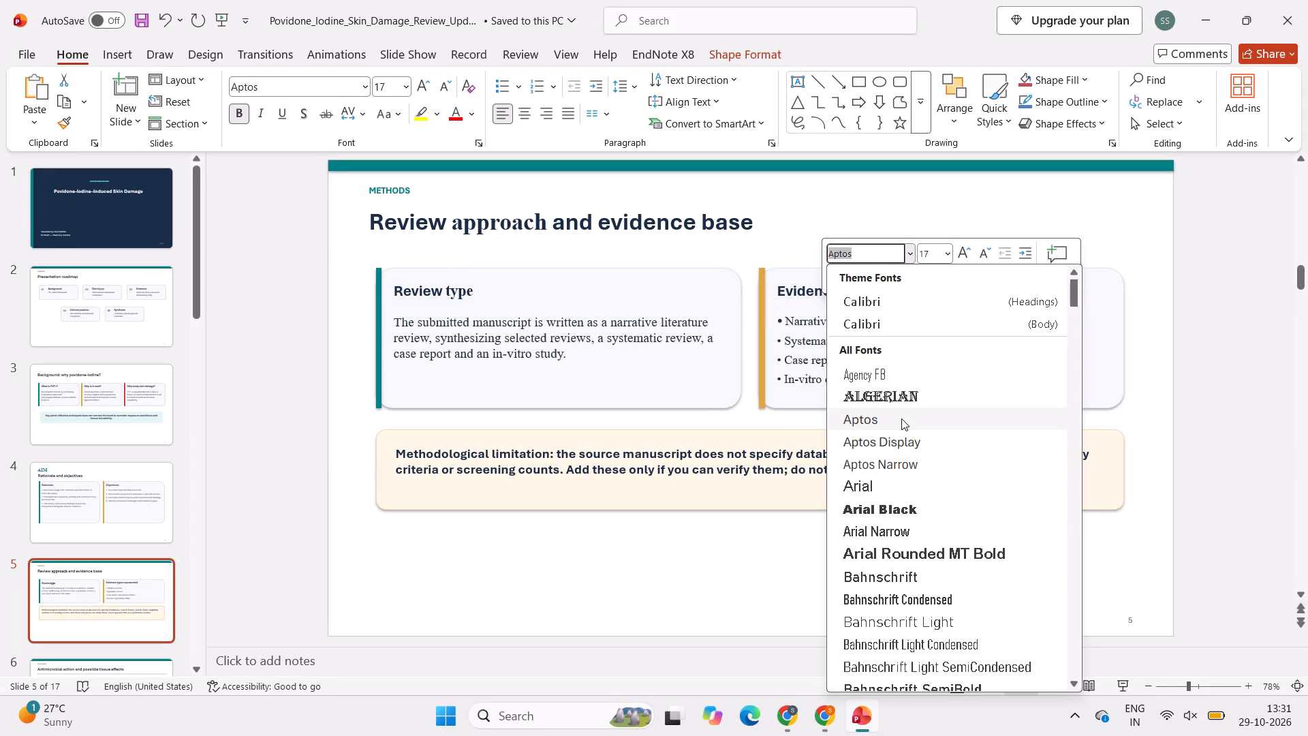
{"action": "key", "text": "BackSpace"}
{"action": "type", "text": "ti"}
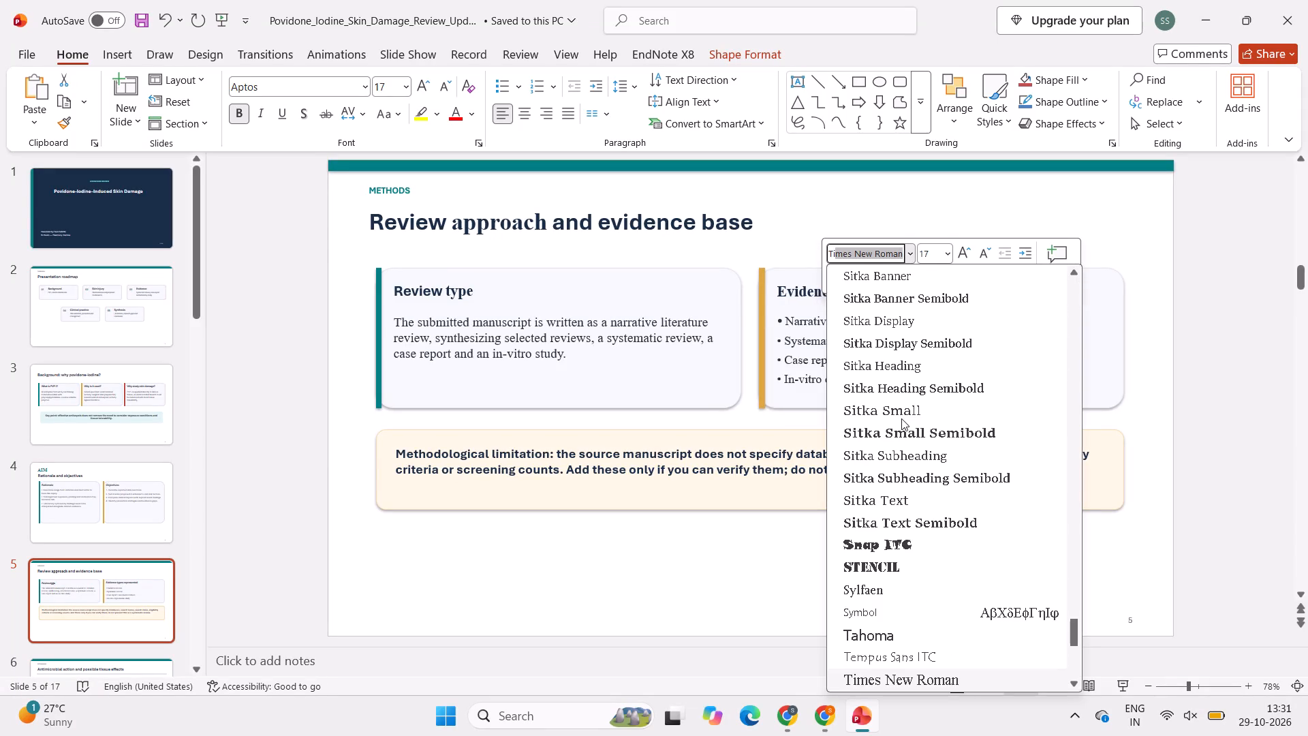
{"action": "left_click", "coordinate": [902, 687]}
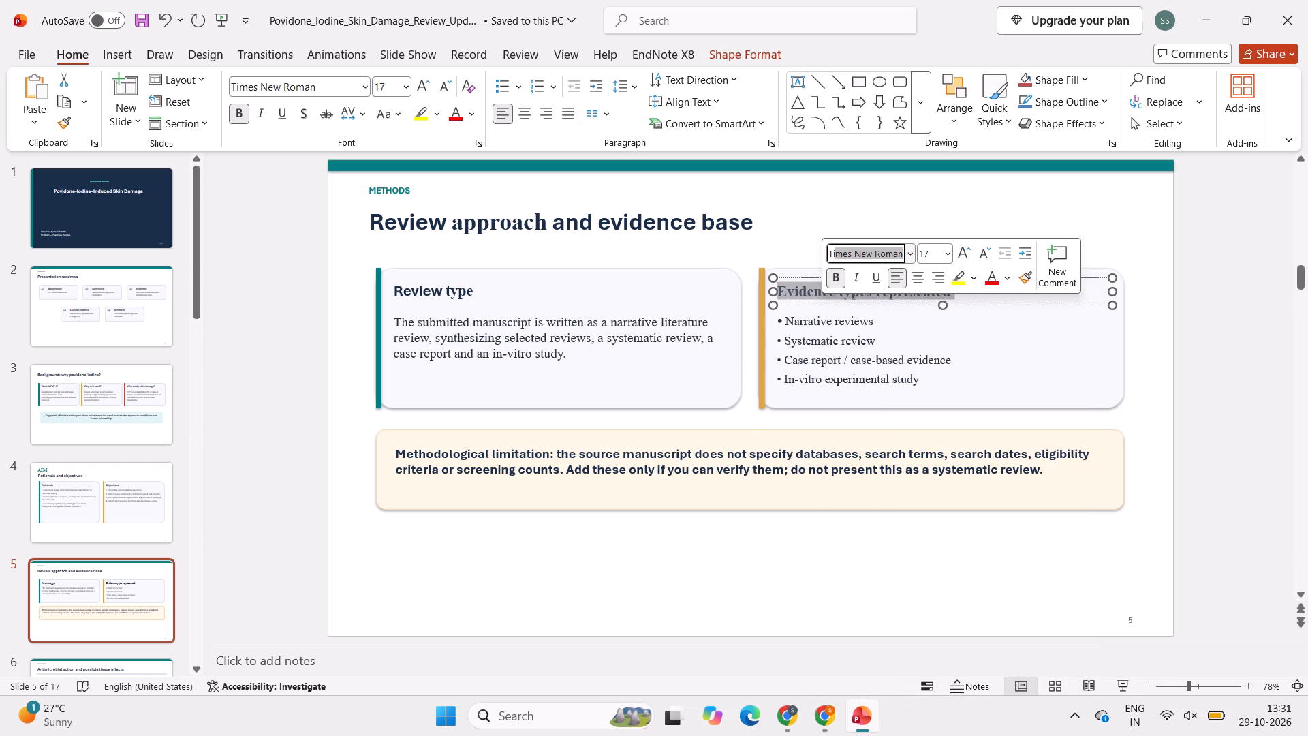
Apply Times New Roman to the word "Add" in the Methodological limitation note.
{"action": "left_click", "coordinate": [572, 467]}
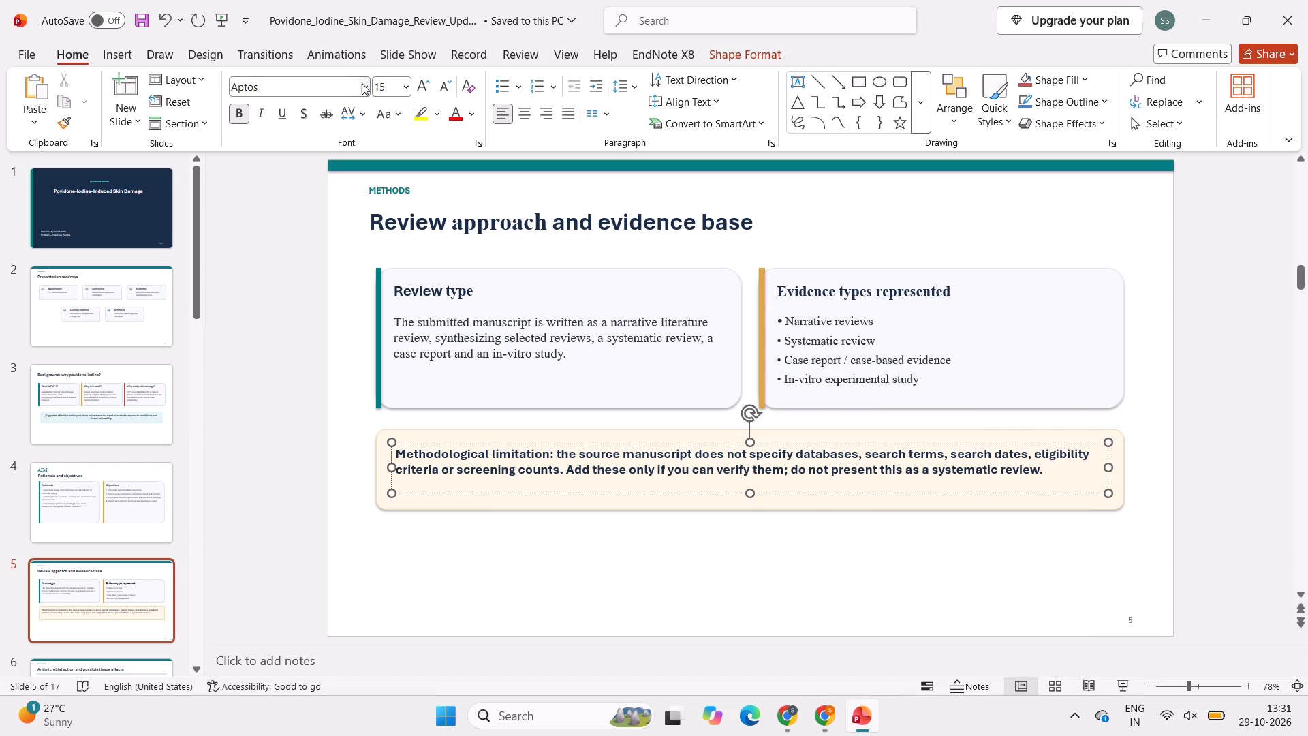
{"action": "left_click", "coordinate": [362, 85]}
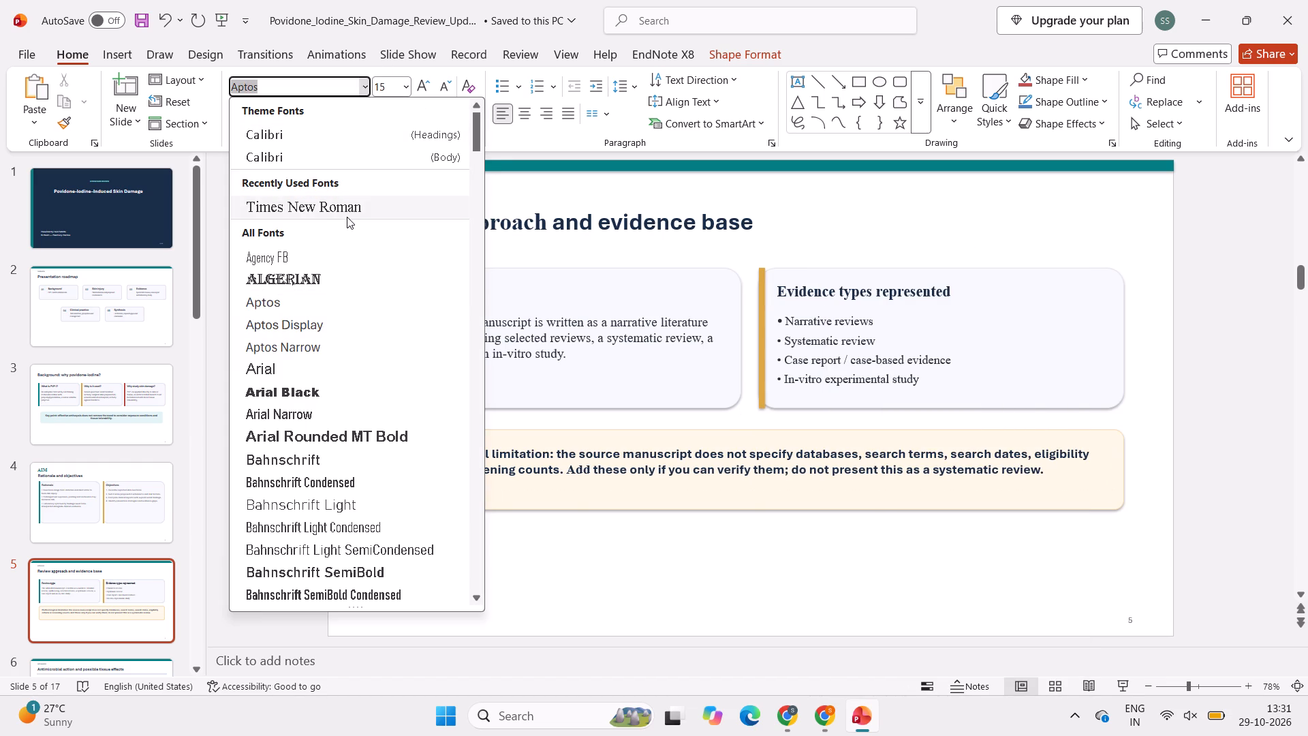
{"action": "left_click", "coordinate": [347, 217]}
Move the cream Methodological limitation box and its text slightly lower on slide 5, keeping the text inside the box.
{"action": "left_click", "coordinate": [410, 502]}
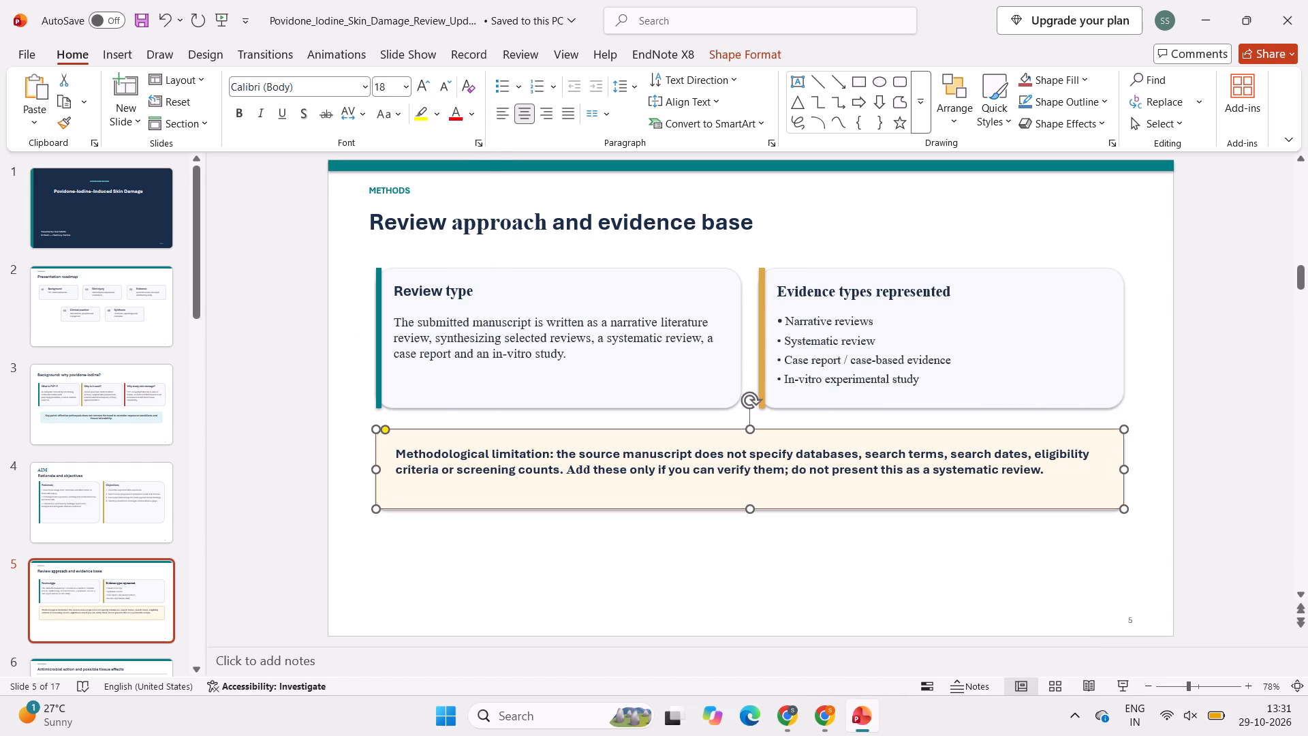
{"action": "left_click_drag", "start_coordinate": [409, 510], "coordinate": [407, 547]}
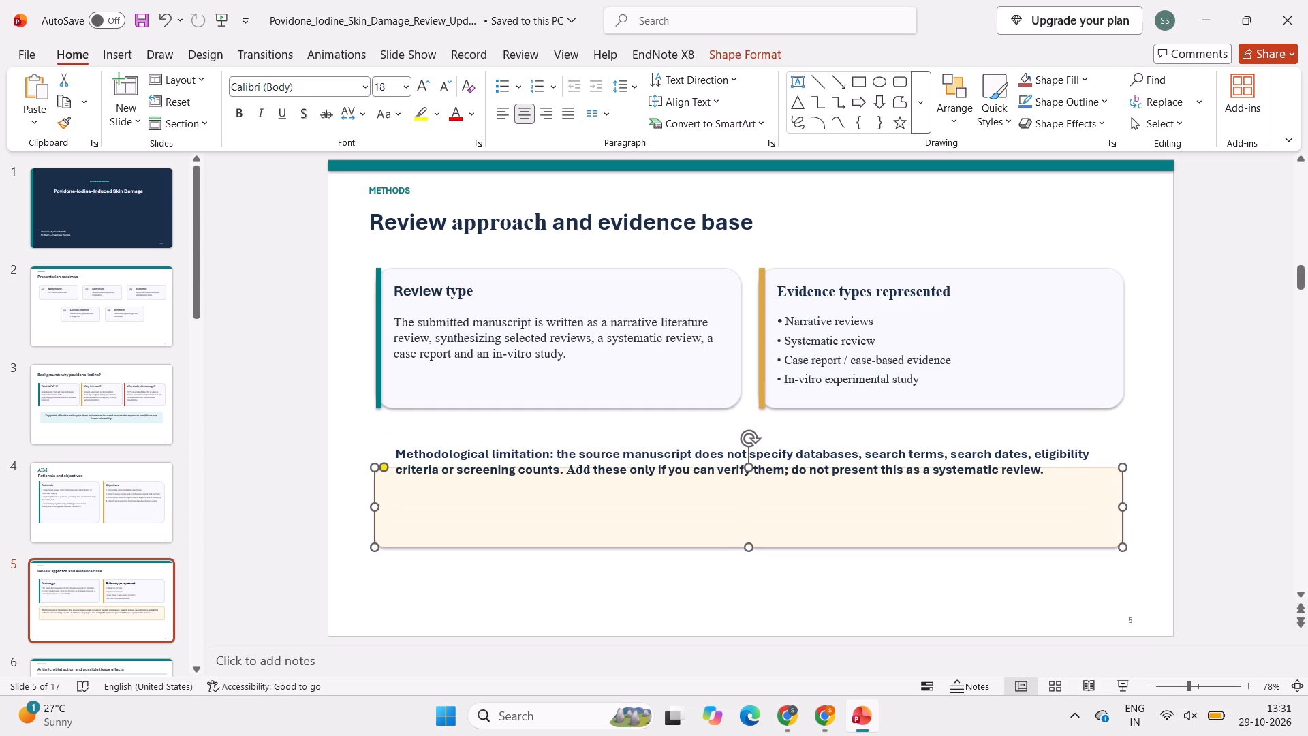
{"action": "left_click", "coordinate": [459, 463]}
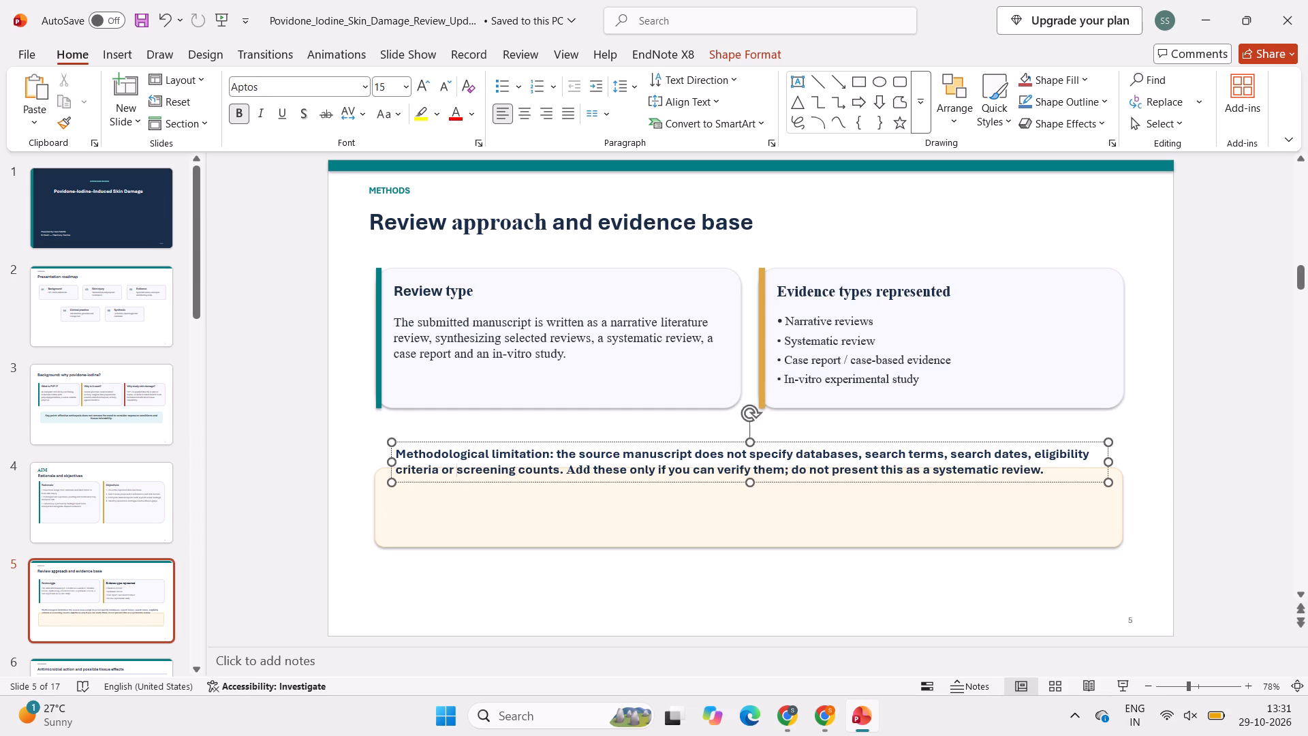
{"action": "left_click_drag", "start_coordinate": [486, 441], "coordinate": [497, 476]}
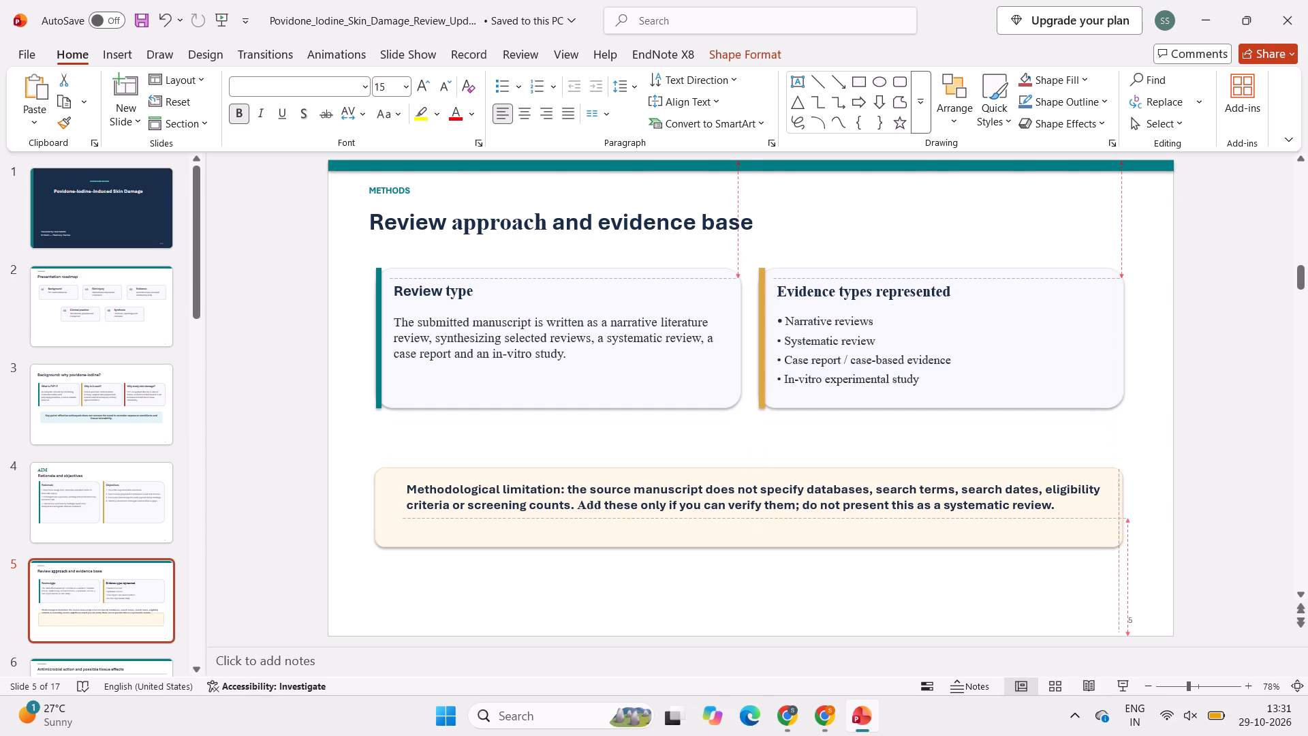
{"action": "left_click_drag", "start_coordinate": [497, 476], "coordinate": [493, 487]}
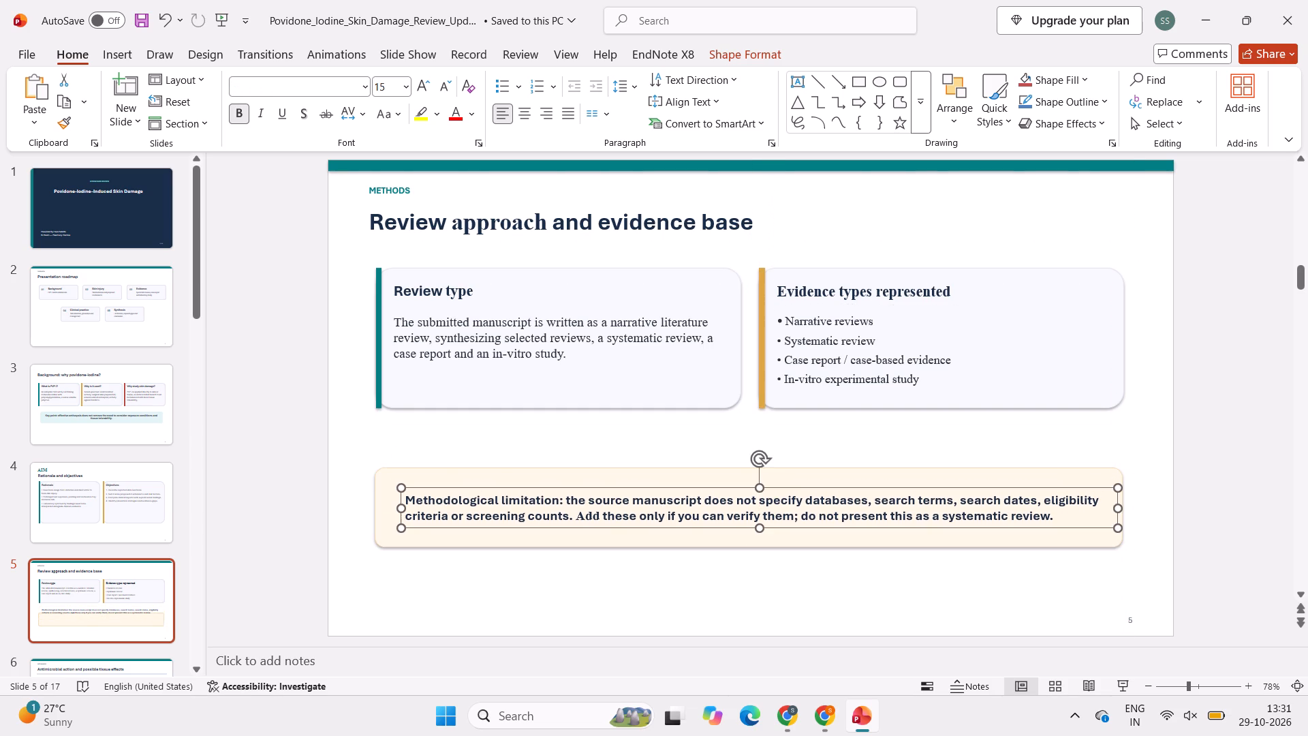
{"action": "left_click", "coordinate": [457, 583]}
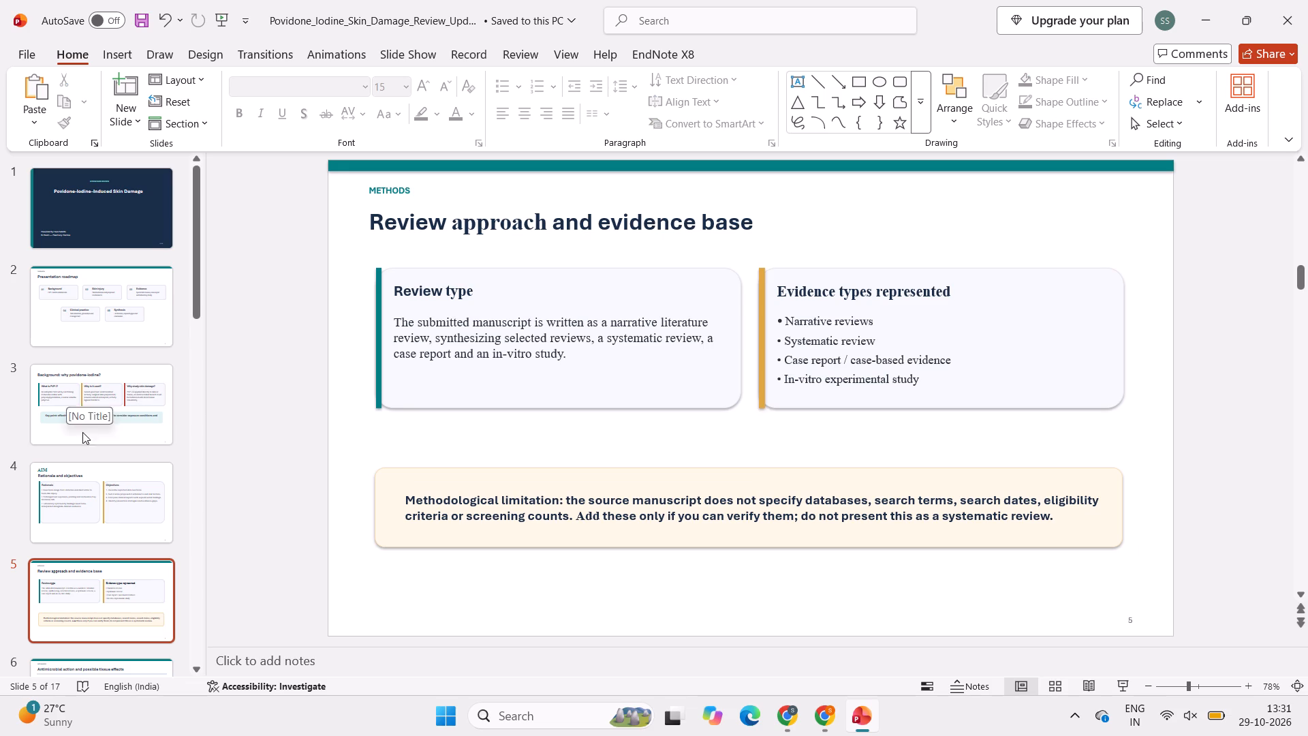
Set the three bullet items under Rationale on slide 4 to Times New Roman.
{"action": "left_click", "coordinate": [97, 498]}
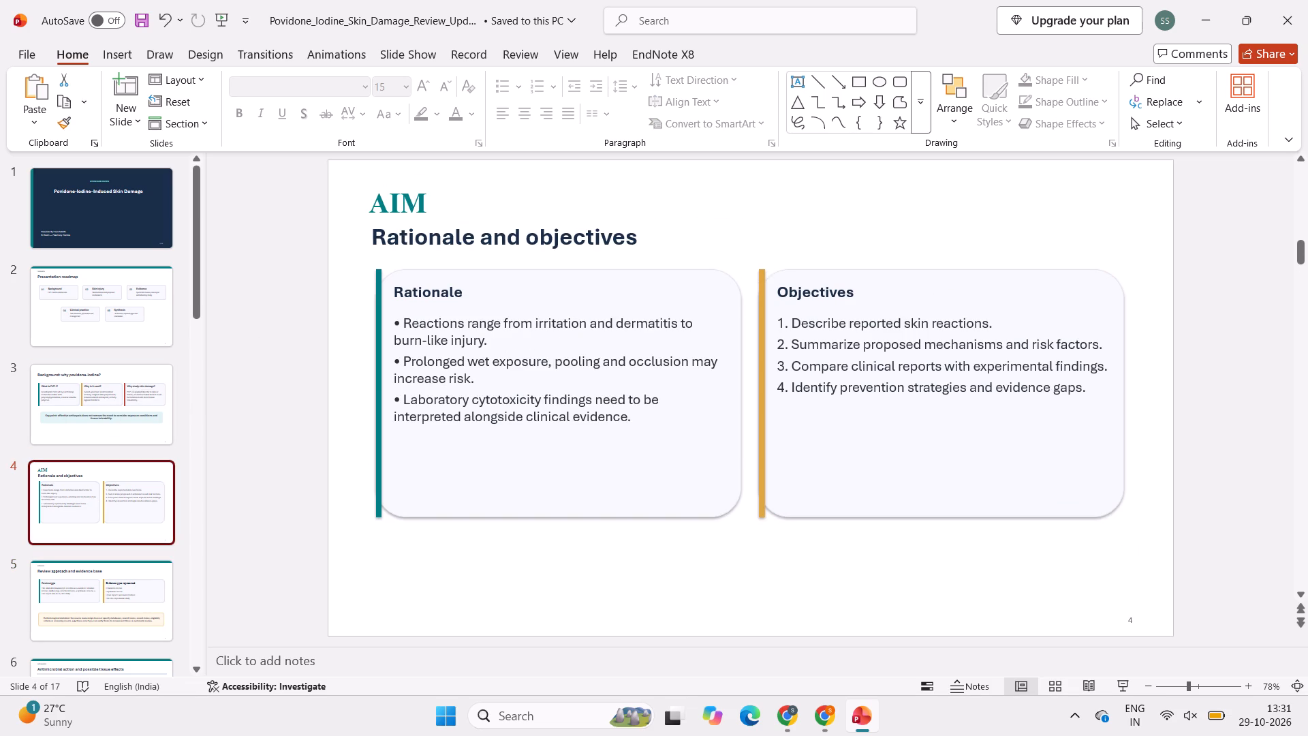
{"action": "left_click_drag", "start_coordinate": [640, 418], "coordinate": [422, 325]}
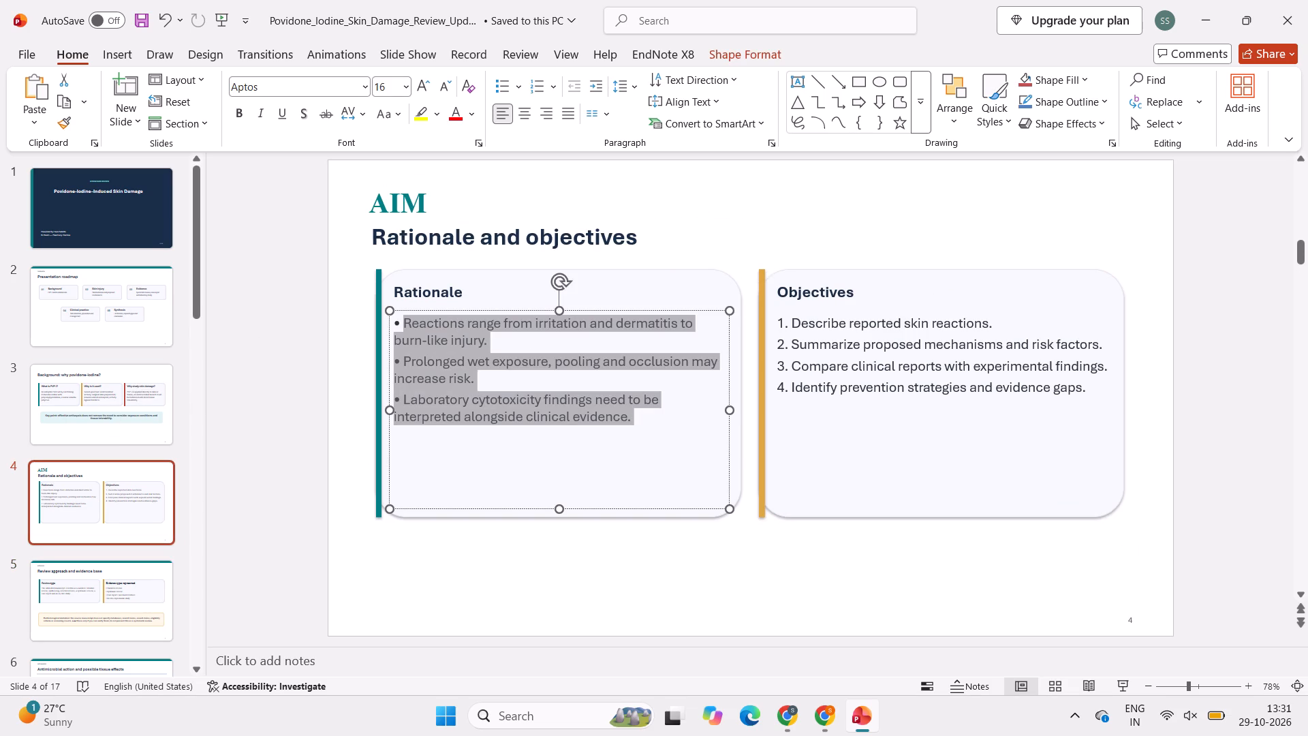
{"action": "left_click_drag", "start_coordinate": [422, 325], "coordinate": [406, 301]}
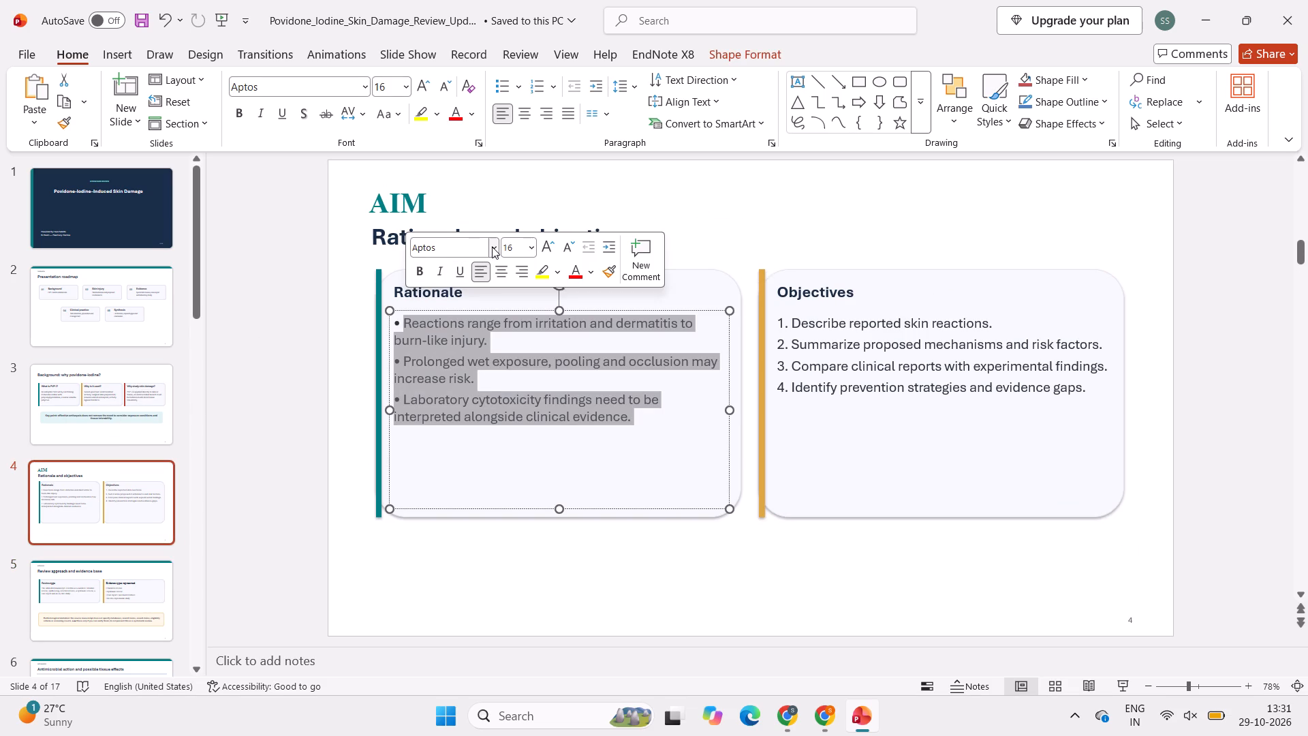
{"action": "left_click", "coordinate": [492, 247]}
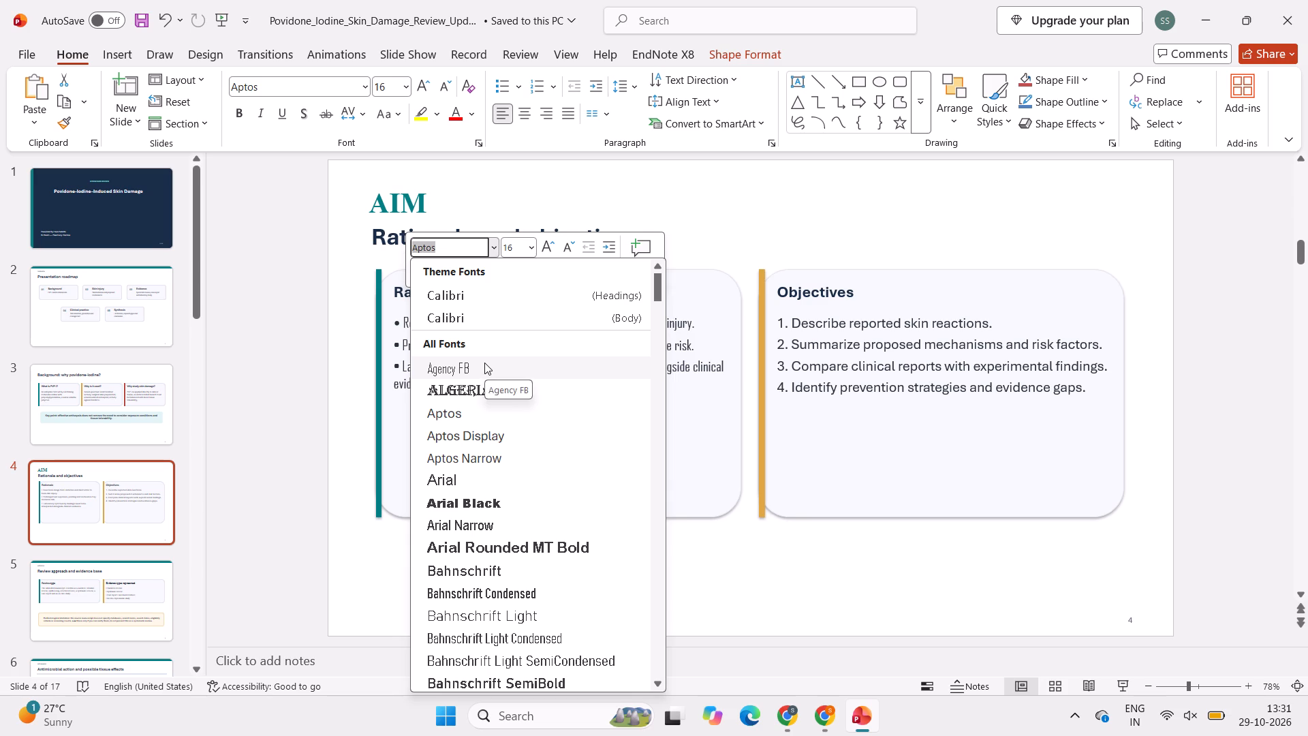
{"action": "key", "text": "BackSpace"}
{"action": "type", "text": "ti"}
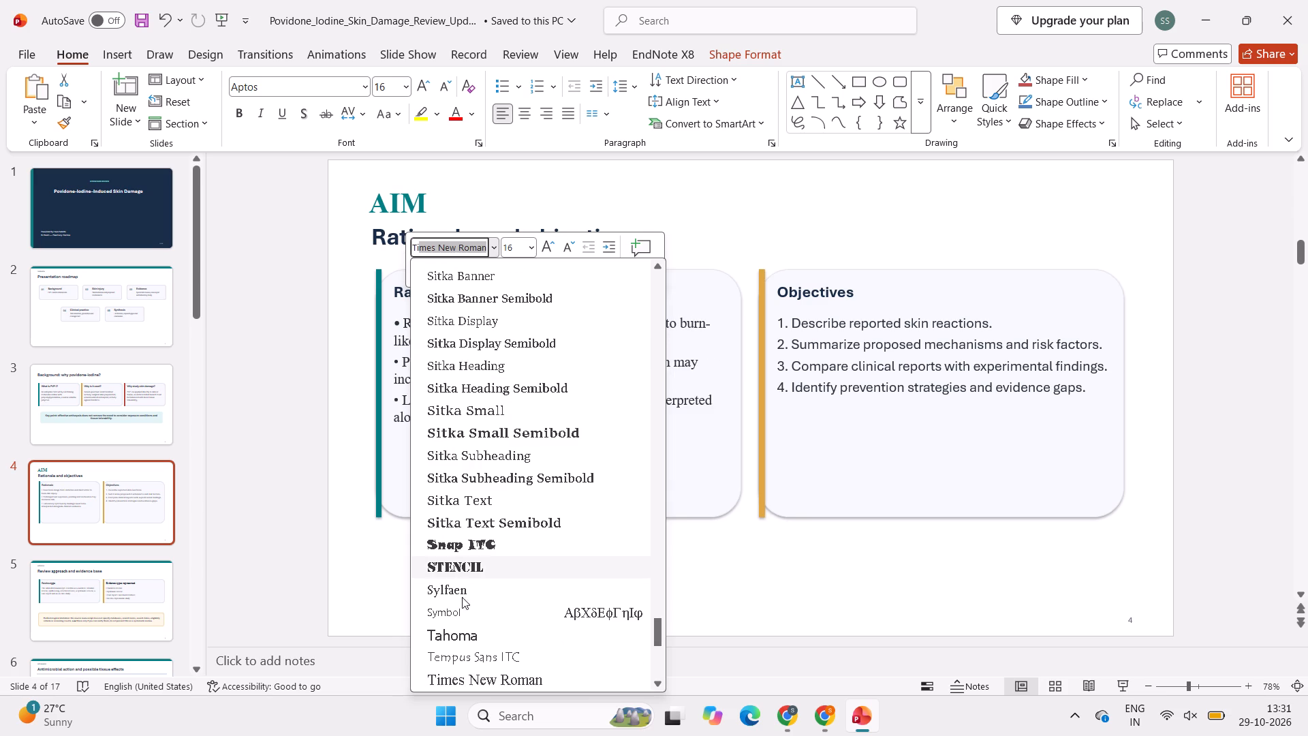
{"action": "left_click", "coordinate": [479, 674]}
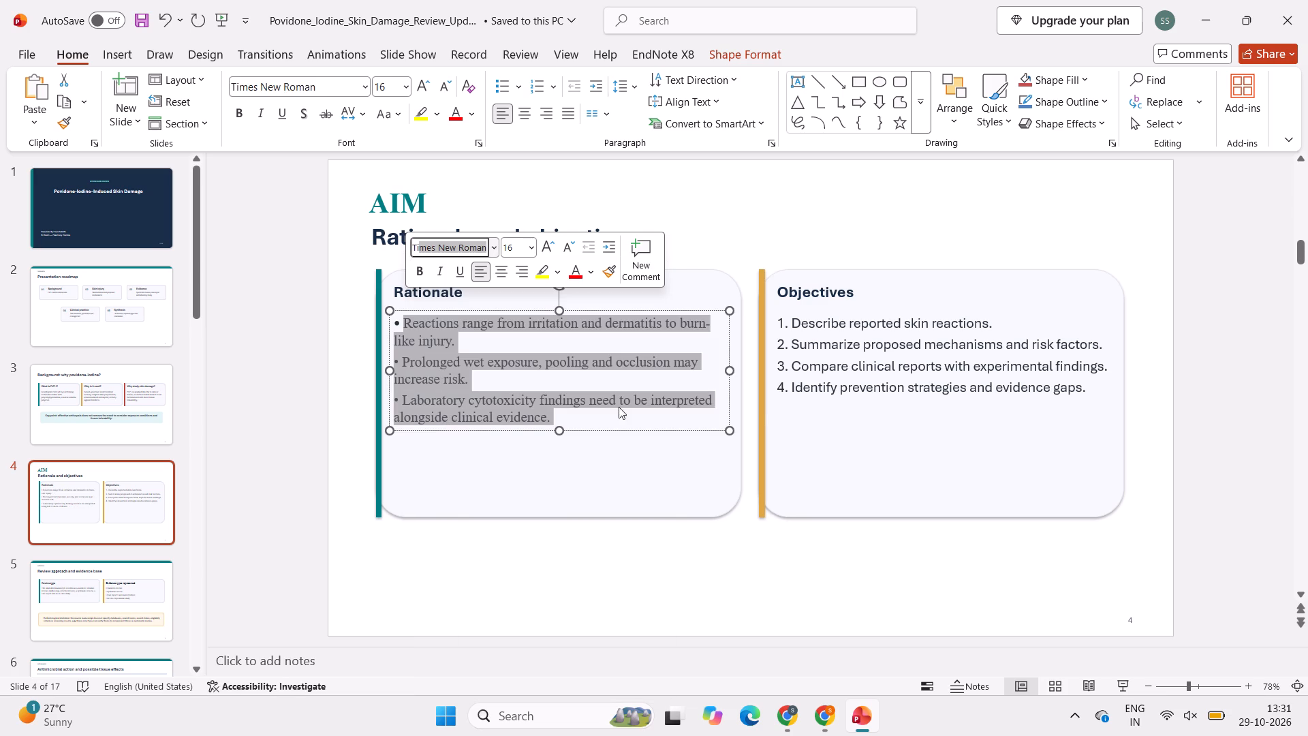
Set the four numbered items under Objectives on slide 4 to Times New Roman.
{"action": "left_click", "coordinate": [930, 322]}
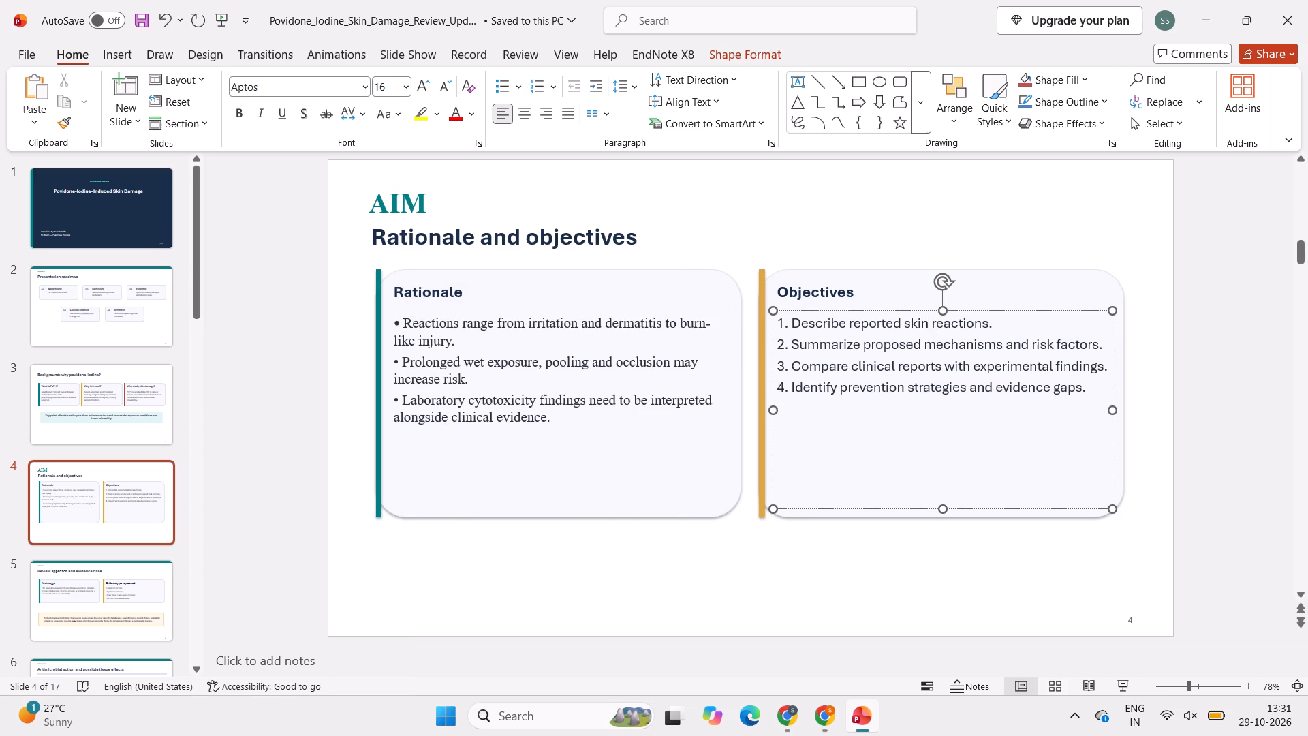
{"action": "left_click_drag", "start_coordinate": [1091, 385], "coordinate": [776, 317]}
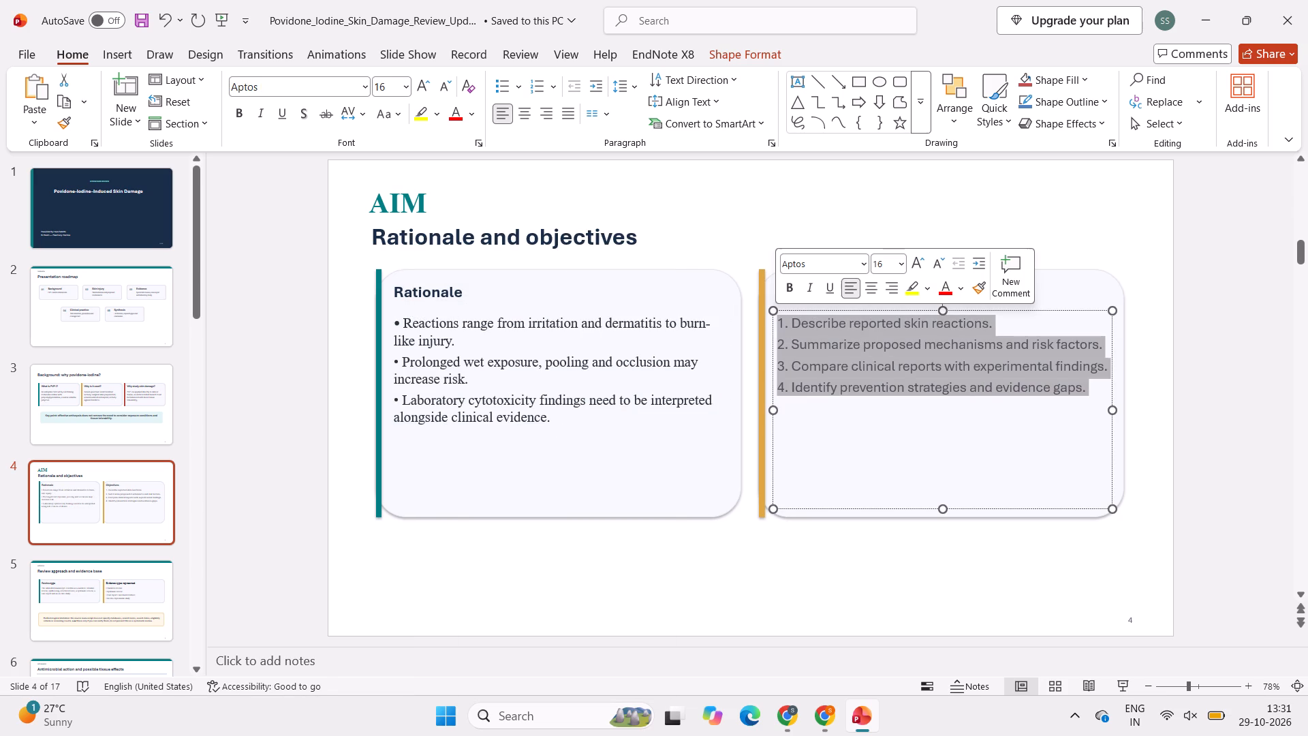
{"action": "left_click", "coordinate": [863, 263]}
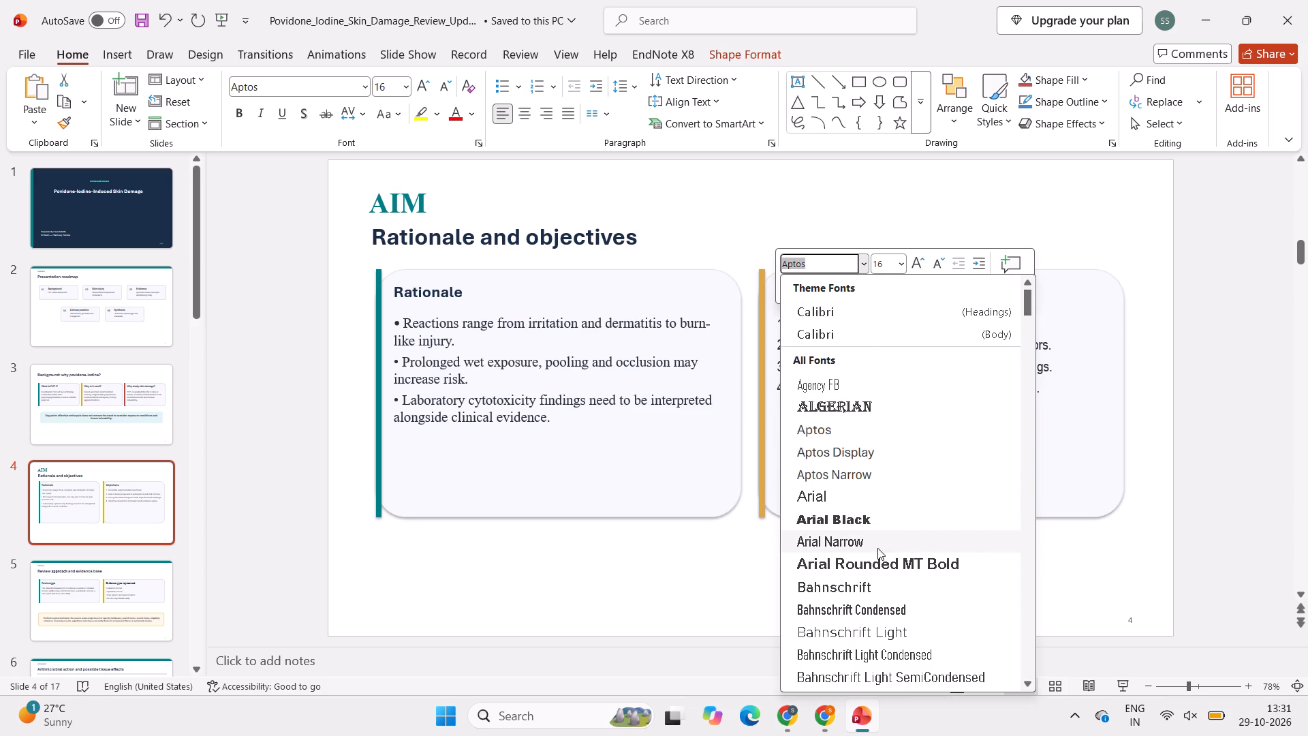
{"action": "key", "text": "BackSpace"}
{"action": "type", "text": "tim"}
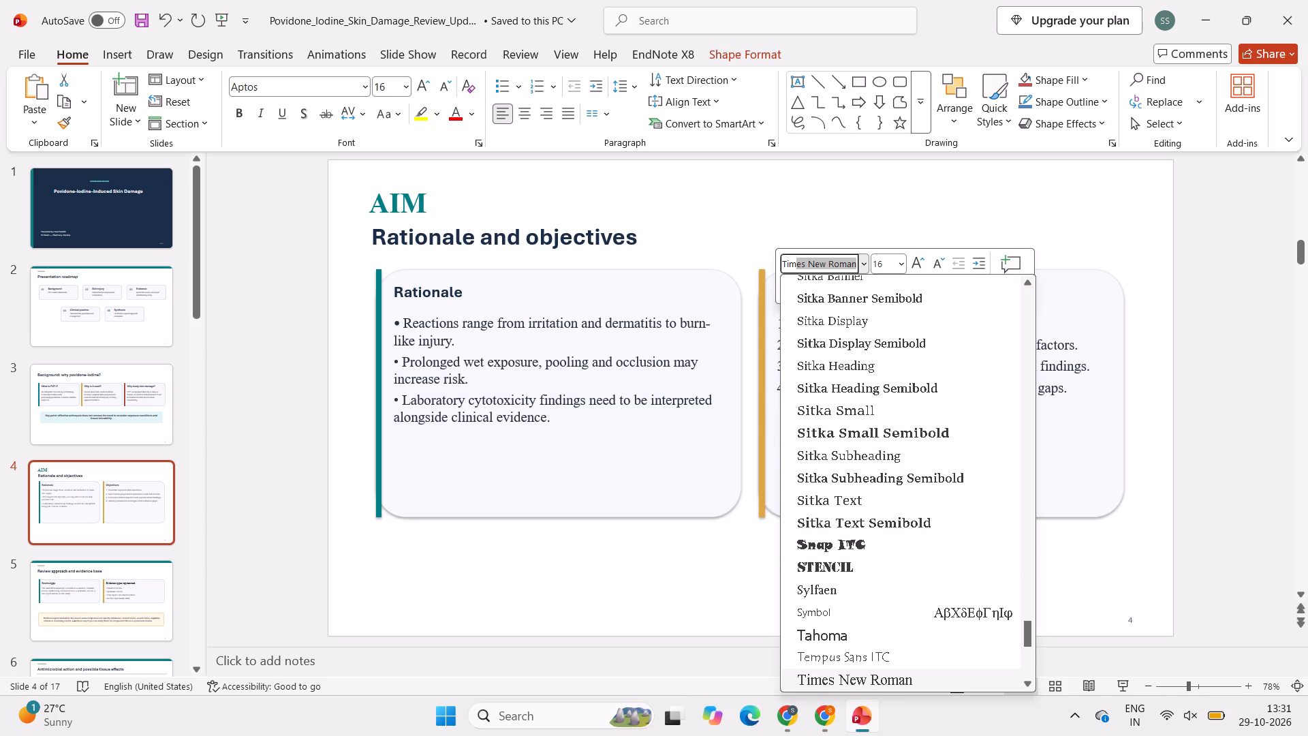
{"action": "left_click", "coordinate": [868, 683]}
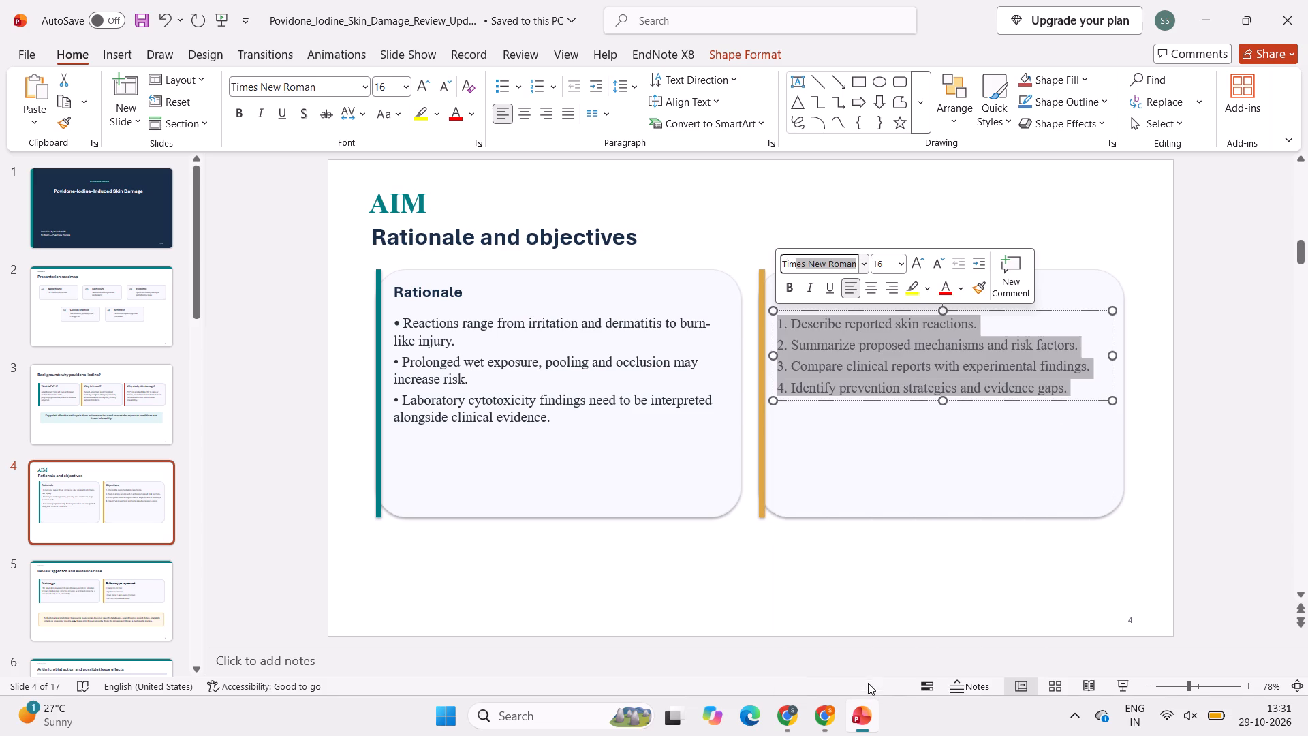
{"action": "left_click", "coordinate": [837, 618]}
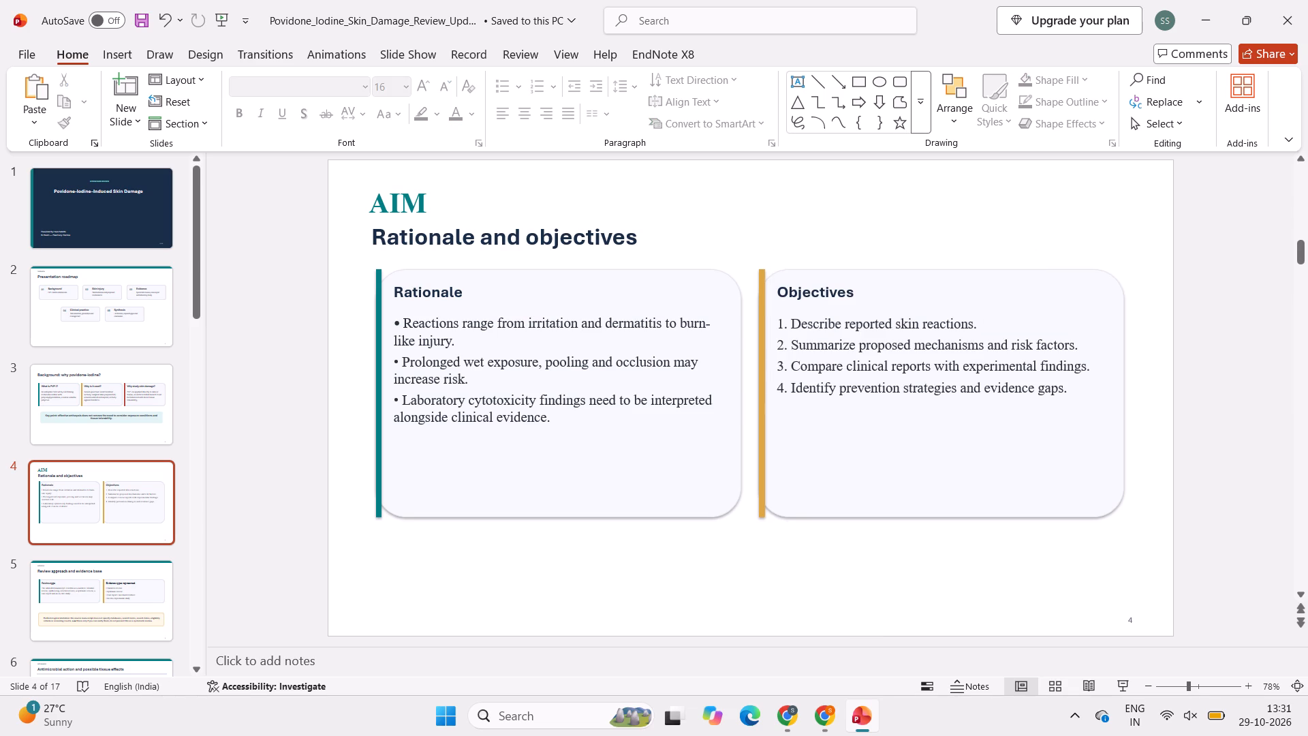
Set the Objectives heading on slide 4 to Times New Roman.
{"action": "left_click", "coordinate": [875, 294]}
{"action": "left_click", "coordinate": [854, 290]}
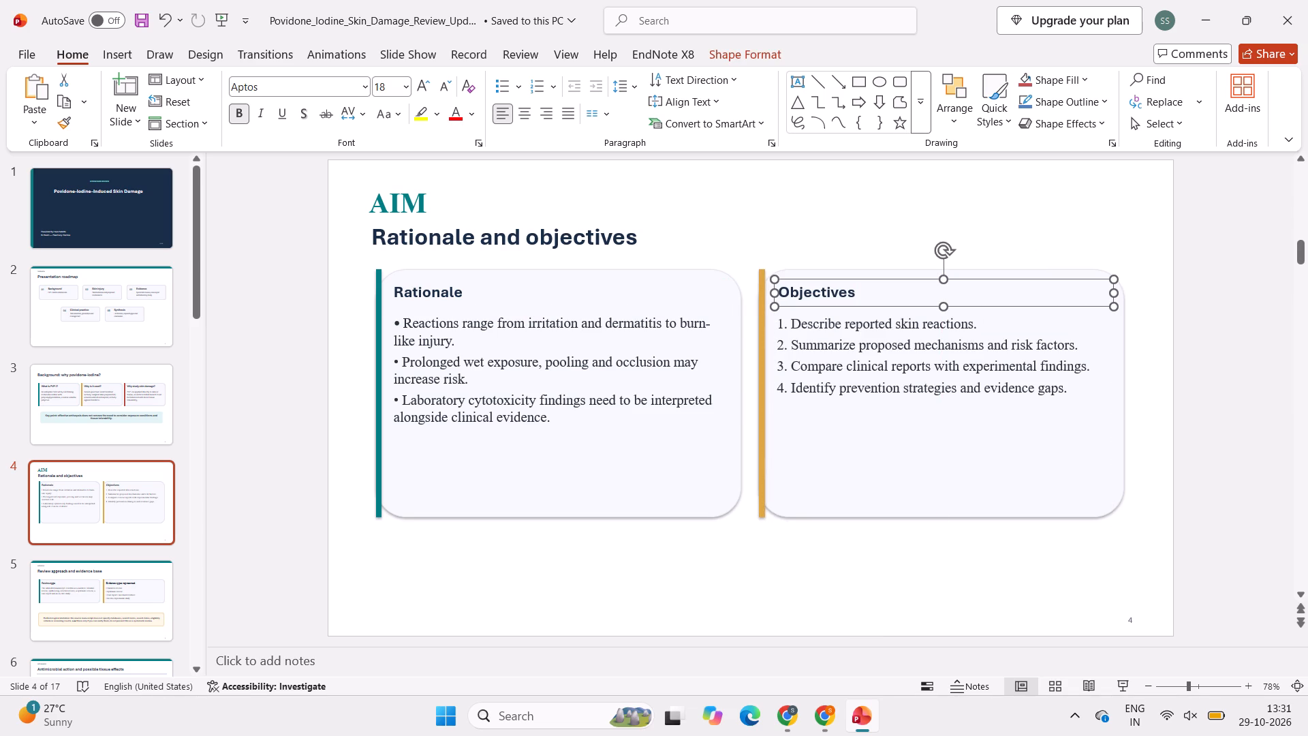
{"action": "left_click_drag", "start_coordinate": [854, 288], "coordinate": [794, 288]}
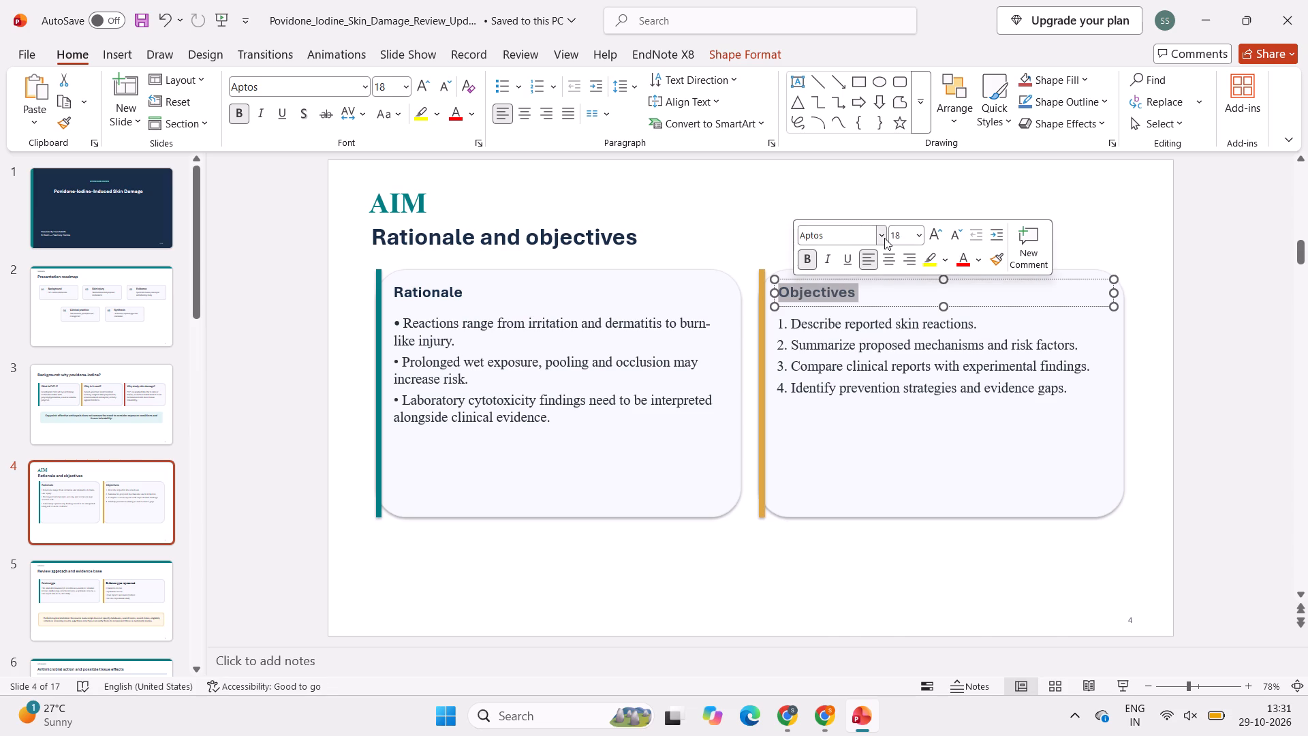
{"action": "left_click", "coordinate": [884, 238]}
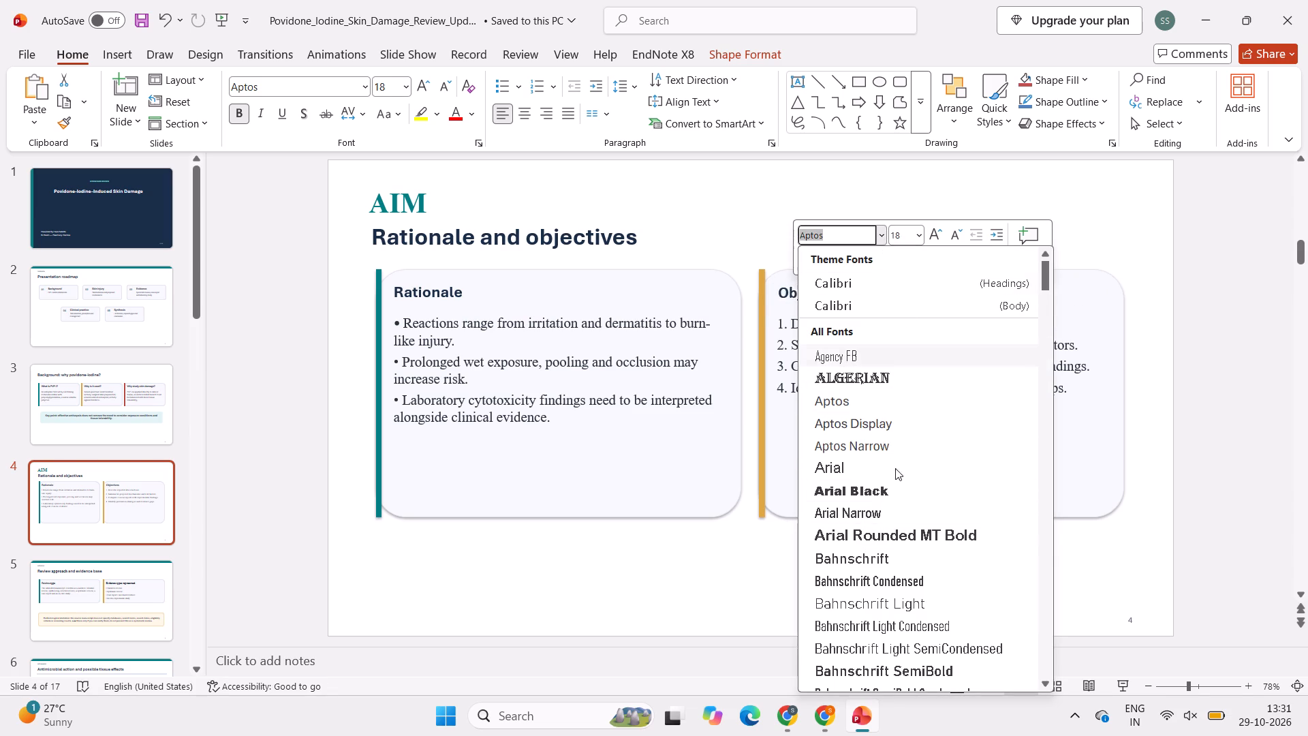
{"action": "scroll", "coordinate": [887, 649], "scroll_direction": "up", "scroll_amount": 4}
{"action": "key", "text": "BackSpace"}
{"action": "type", "text": "tim"}
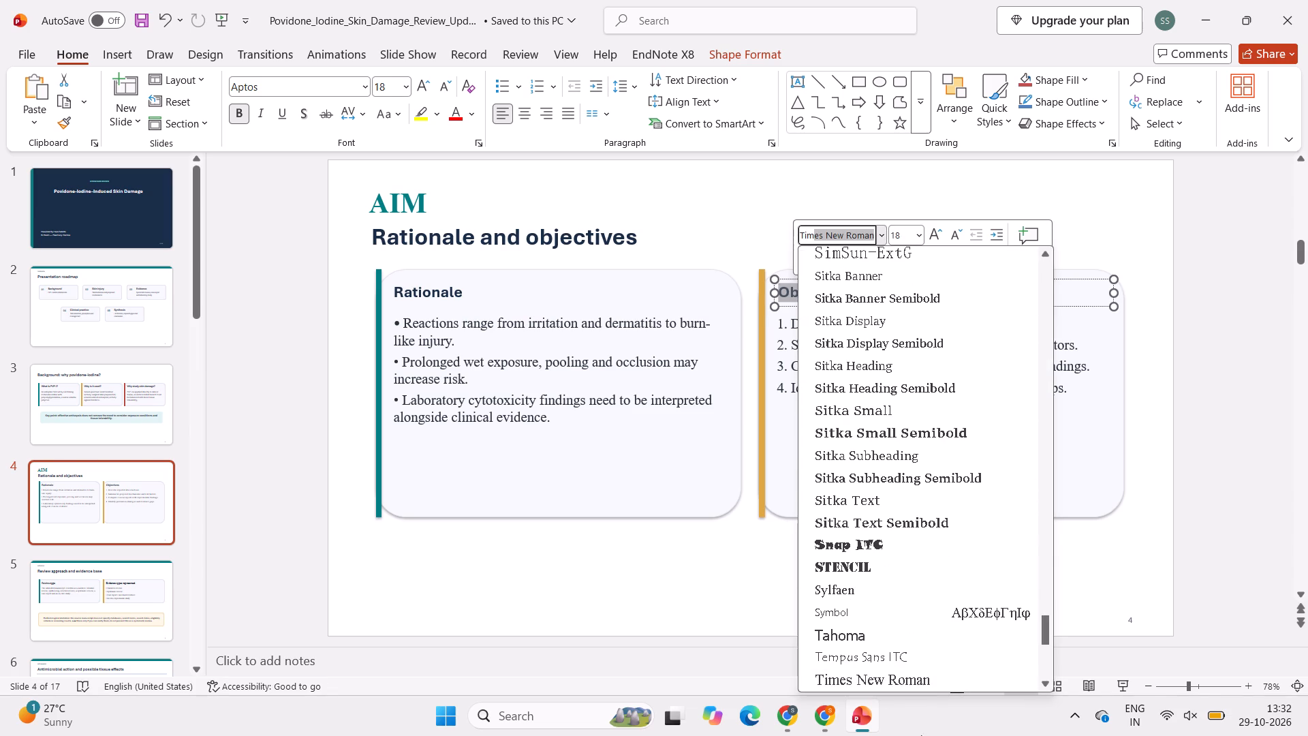
{"action": "left_click", "coordinate": [835, 677]}
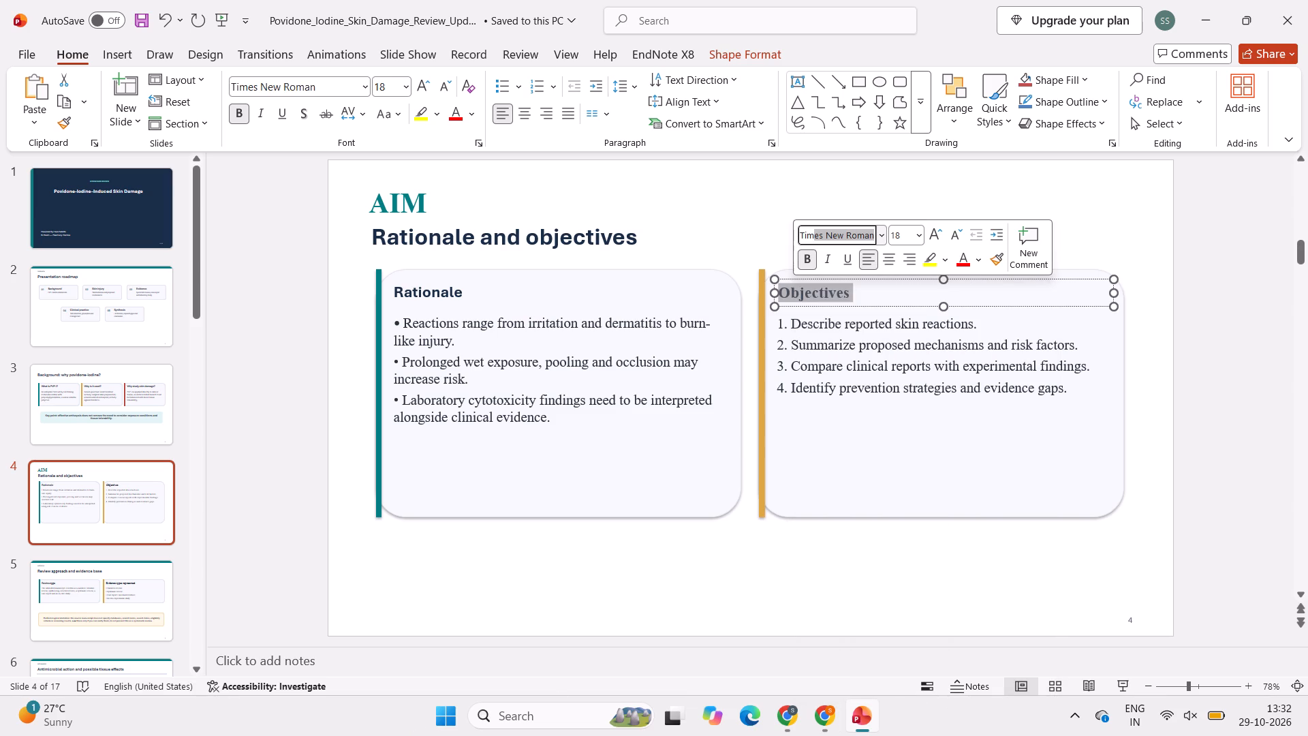
Set the Rationale heading on slide 4 to Times New Roman.
{"action": "left_click", "coordinate": [456, 288]}
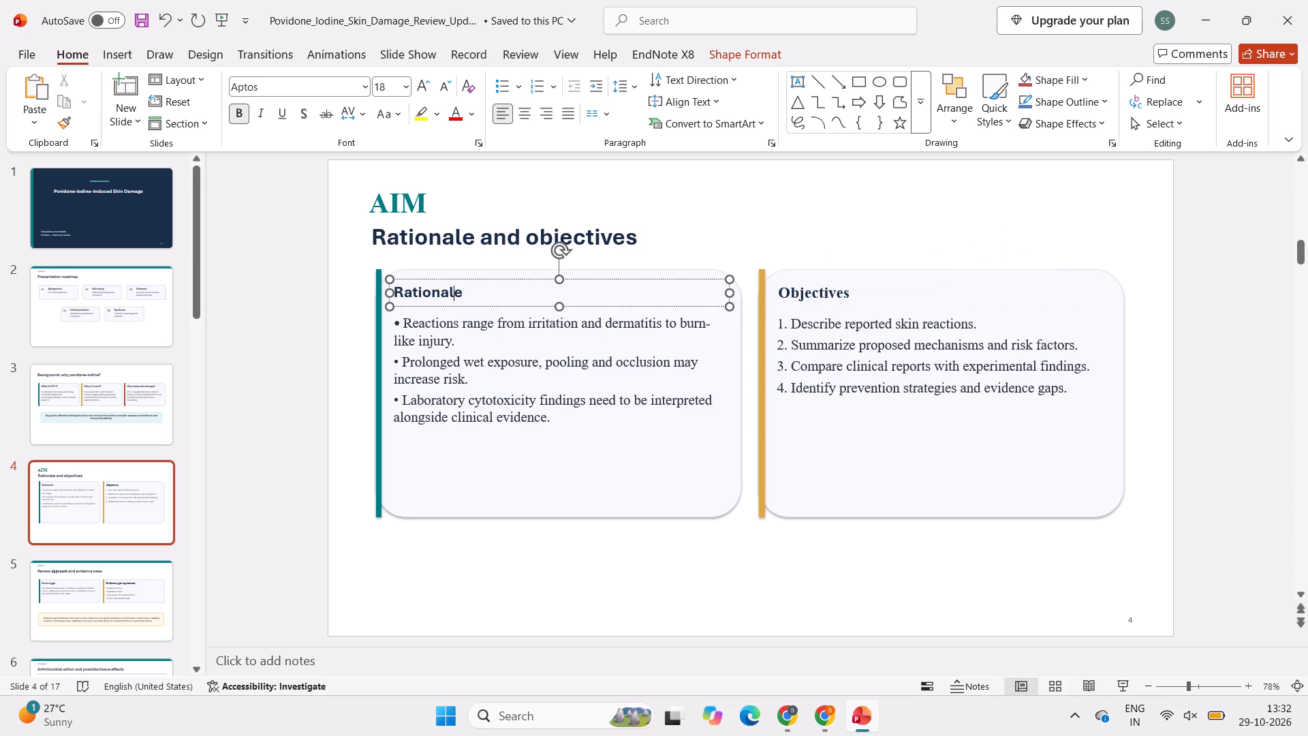
{"action": "left_click_drag", "start_coordinate": [462, 289], "coordinate": [401, 288]}
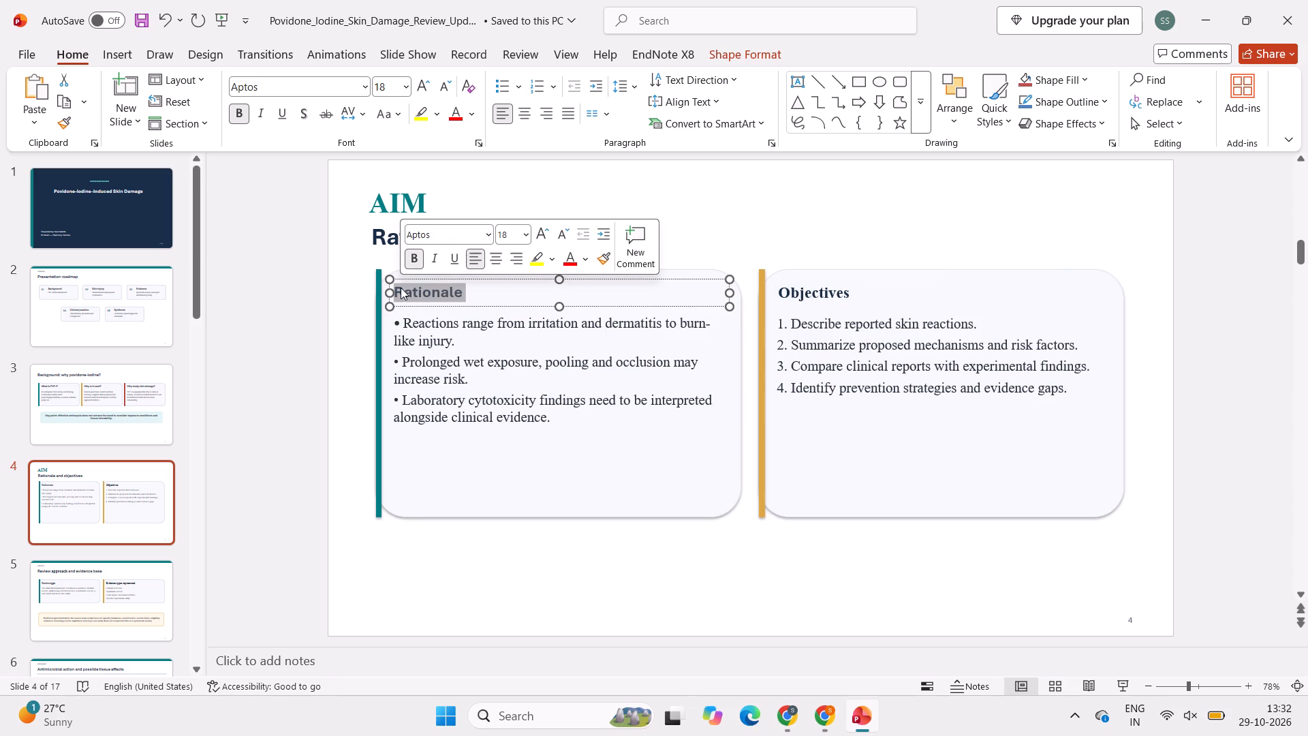
{"action": "left_click", "coordinate": [488, 232]}
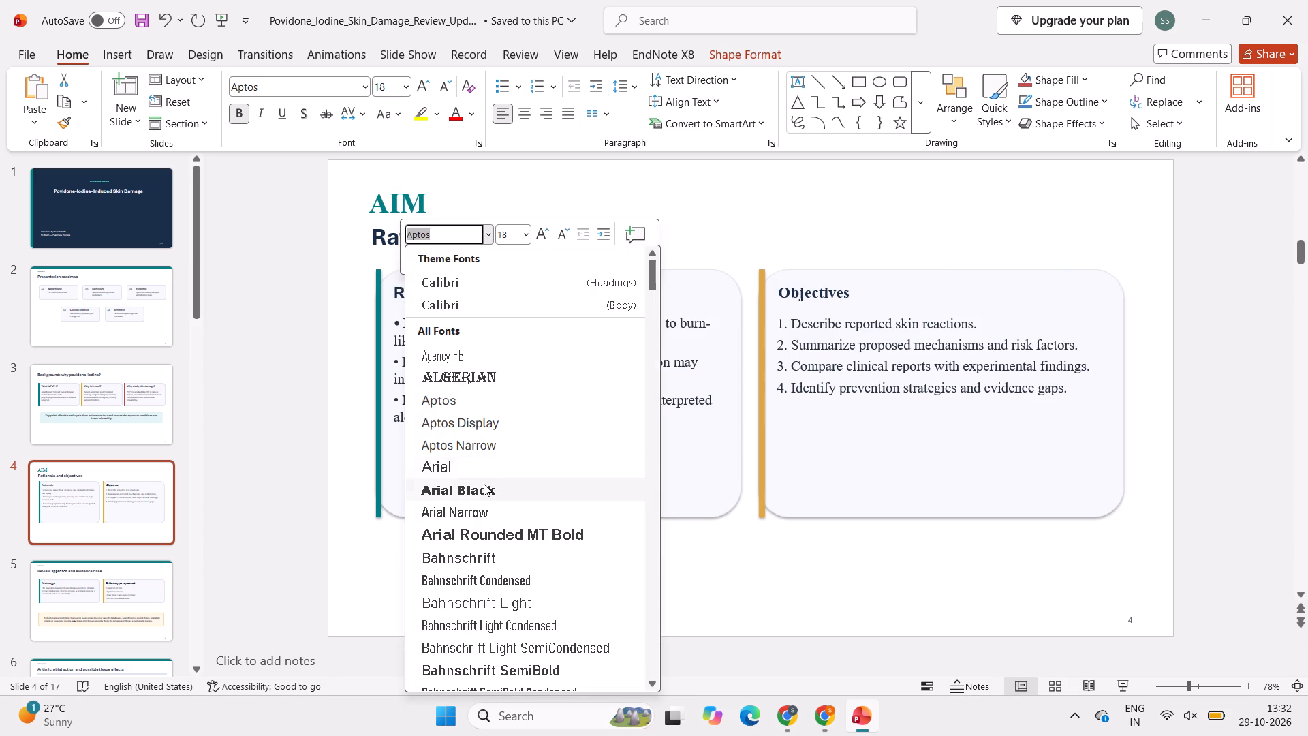
{"action": "key", "text": "BackSpace"}
{"action": "type", "text": "tim"}
{"action": "left_click", "coordinate": [495, 680]}
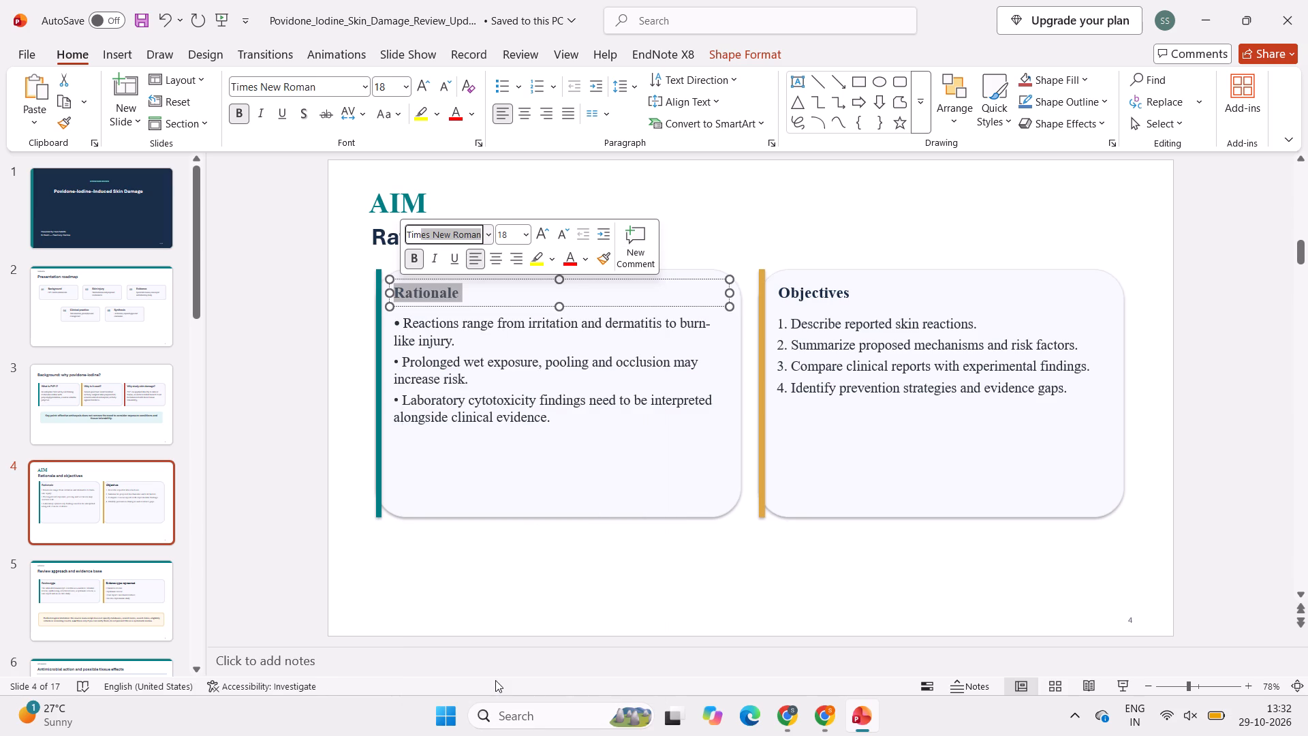
{"action": "left_click", "coordinate": [522, 604]}
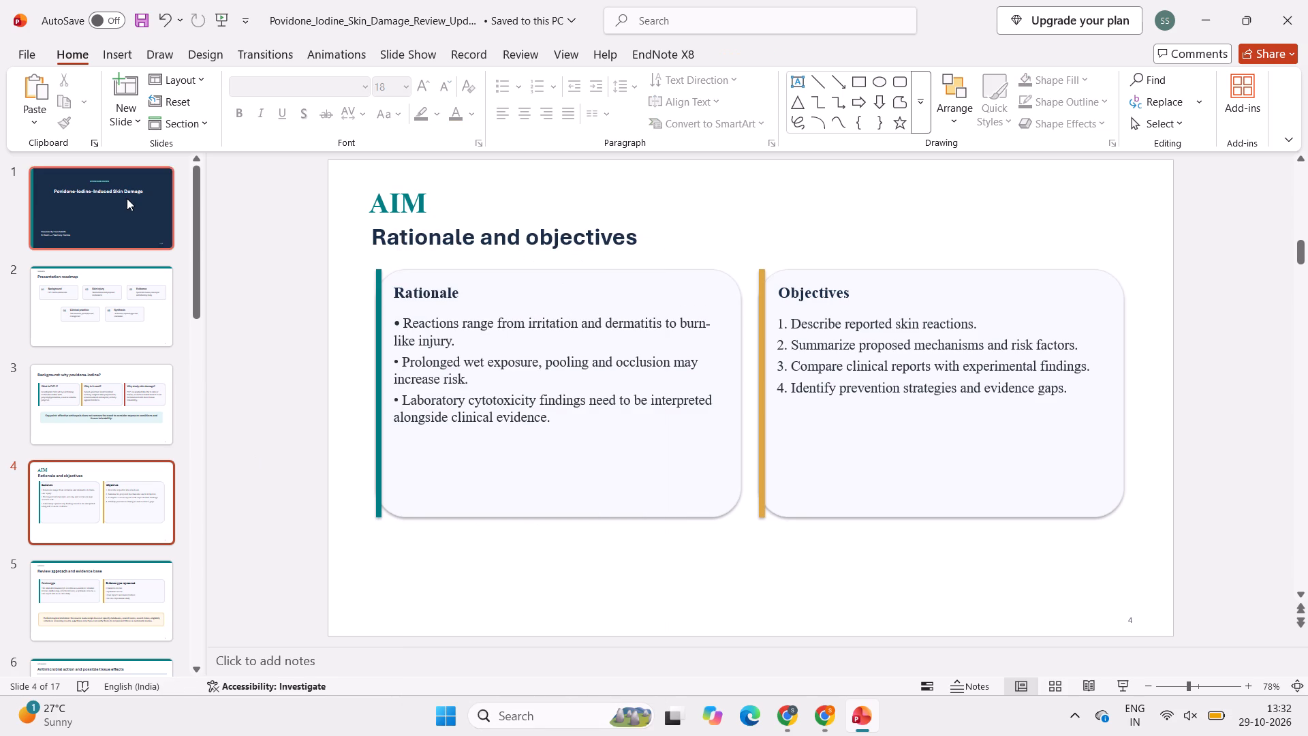
Review slides 1 to 5 for content and design that still need changing, finishing on the Presentation roadmap slide.
{"action": "left_click", "coordinate": [127, 198]}
{"action": "left_click", "coordinate": [95, 328]}
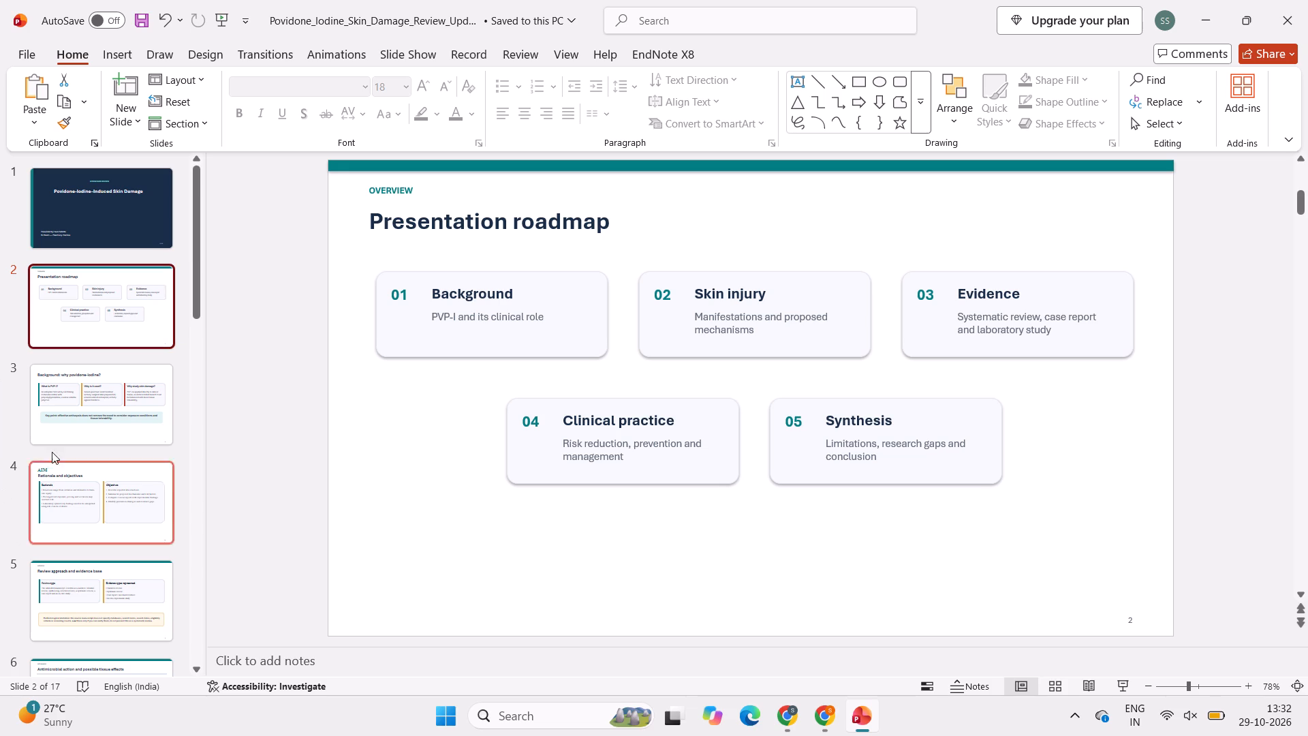
{"action": "left_click", "coordinate": [99, 234]}
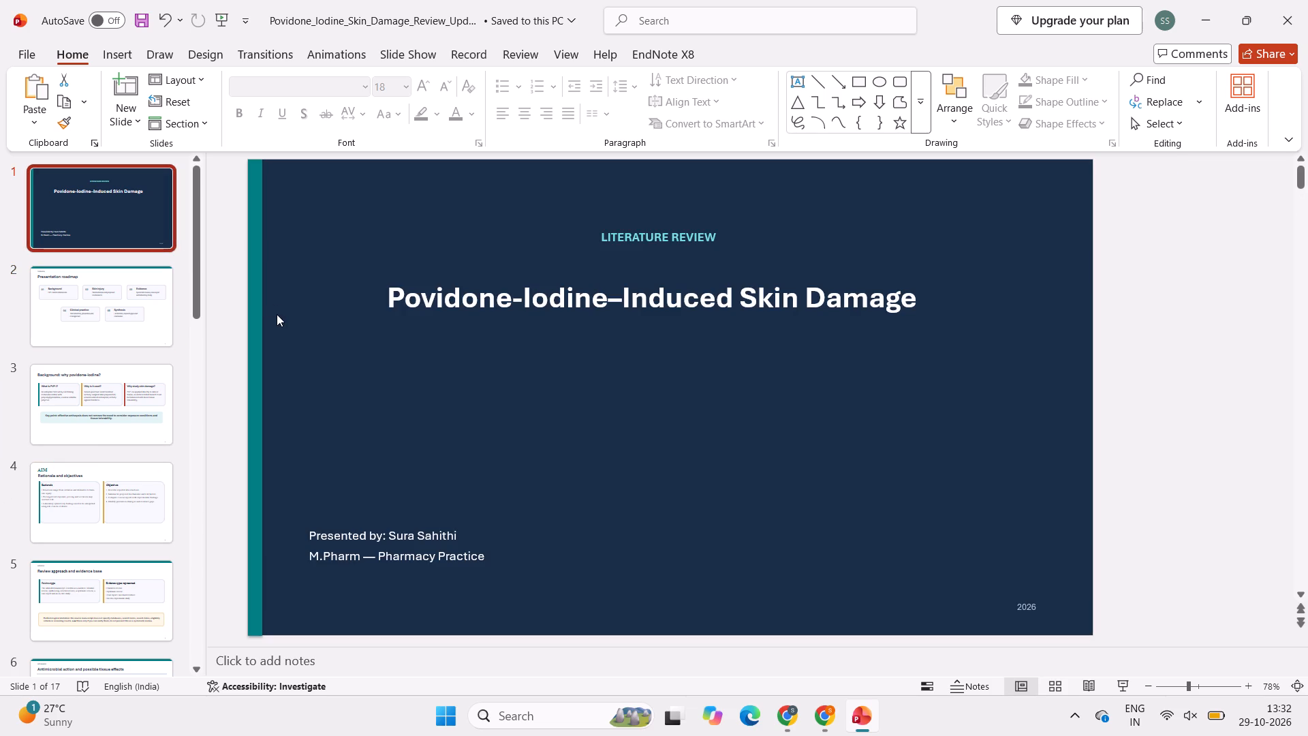
{"action": "left_click", "coordinate": [124, 320]}
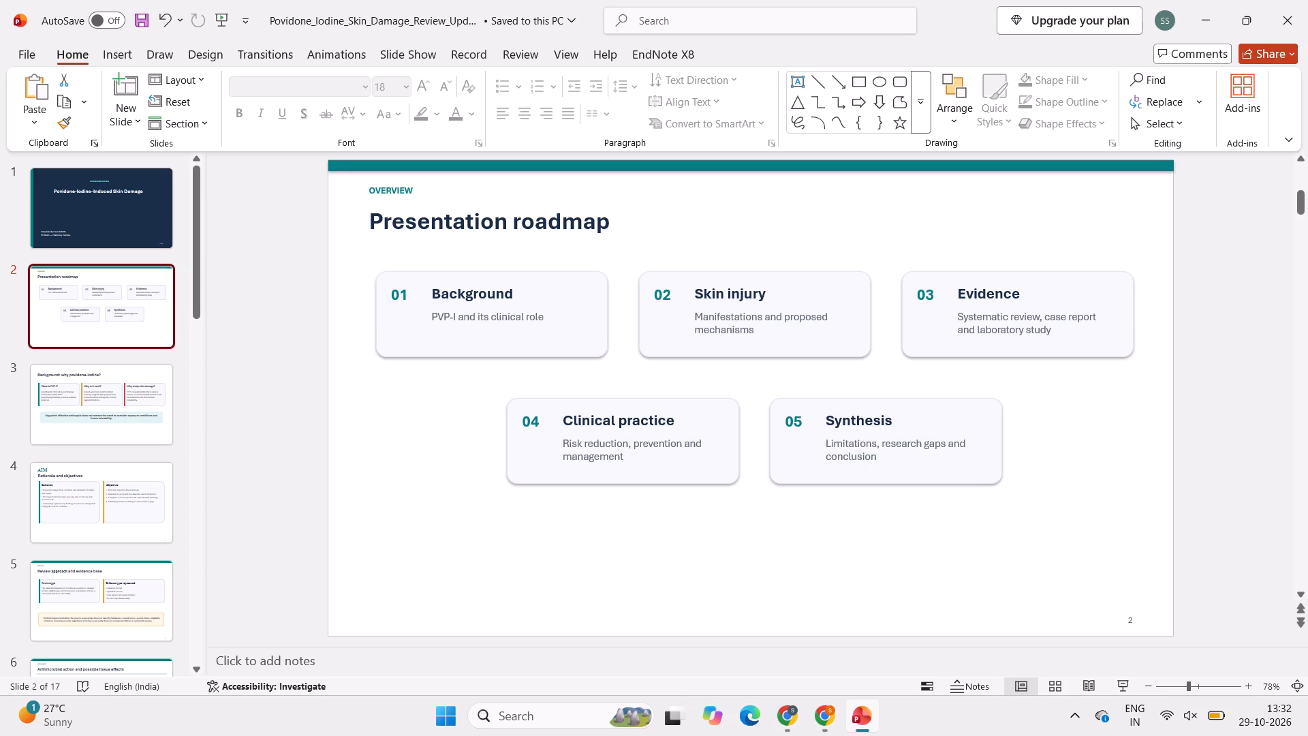
{"action": "left_click", "coordinate": [495, 256]}
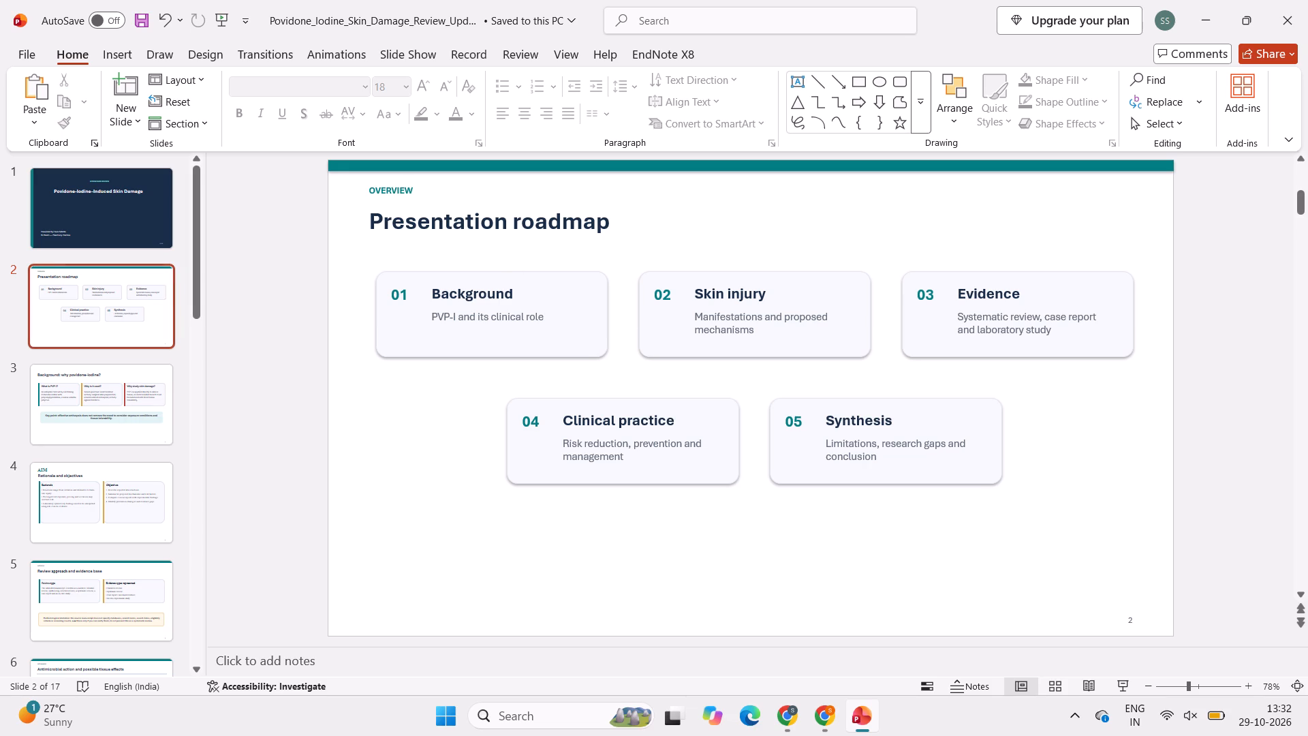
{"action": "left_click", "coordinate": [125, 370]}
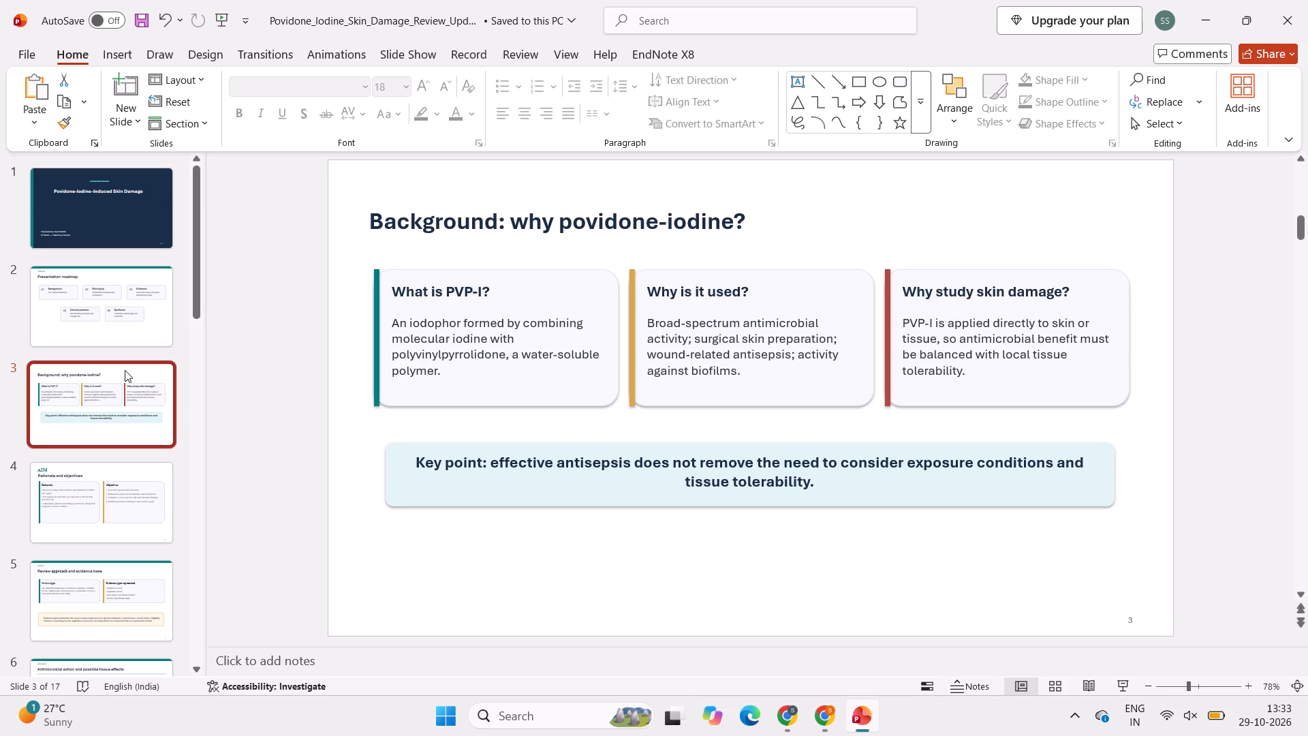
{"action": "left_click", "coordinate": [142, 335]}
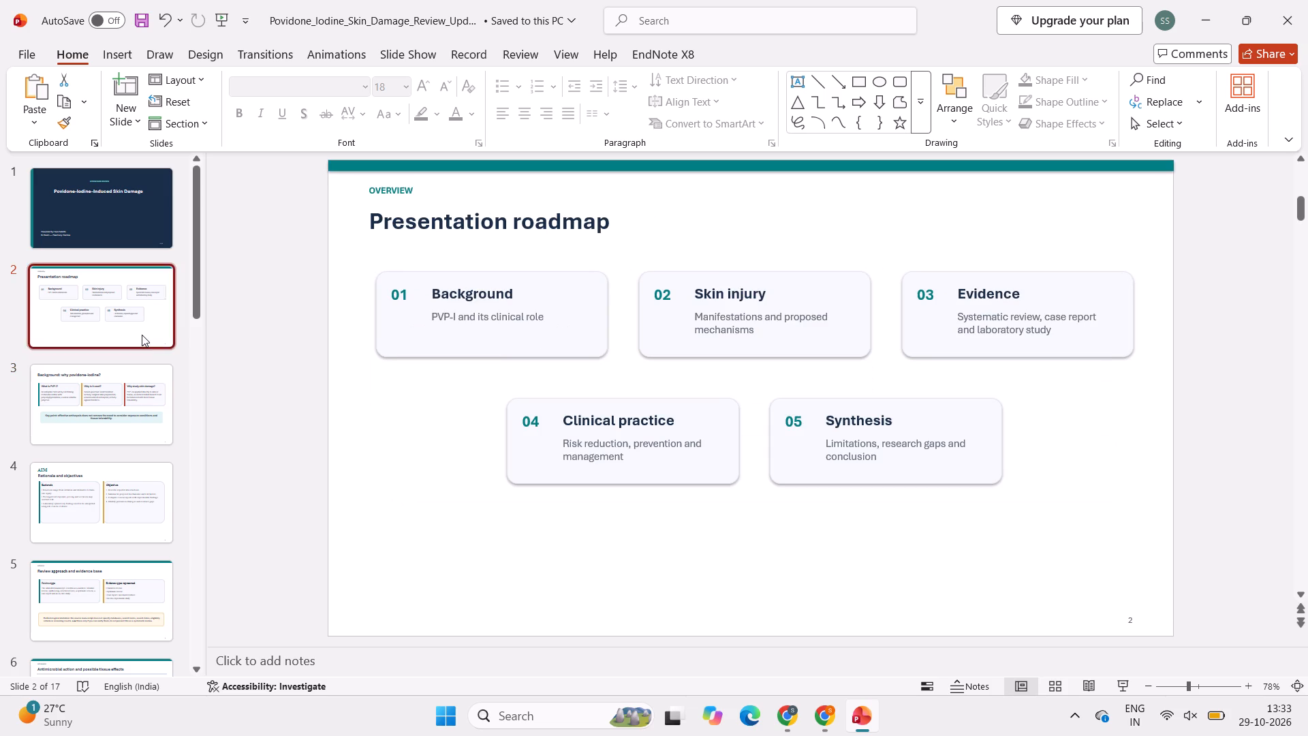
{"action": "left_click", "coordinate": [123, 412]}
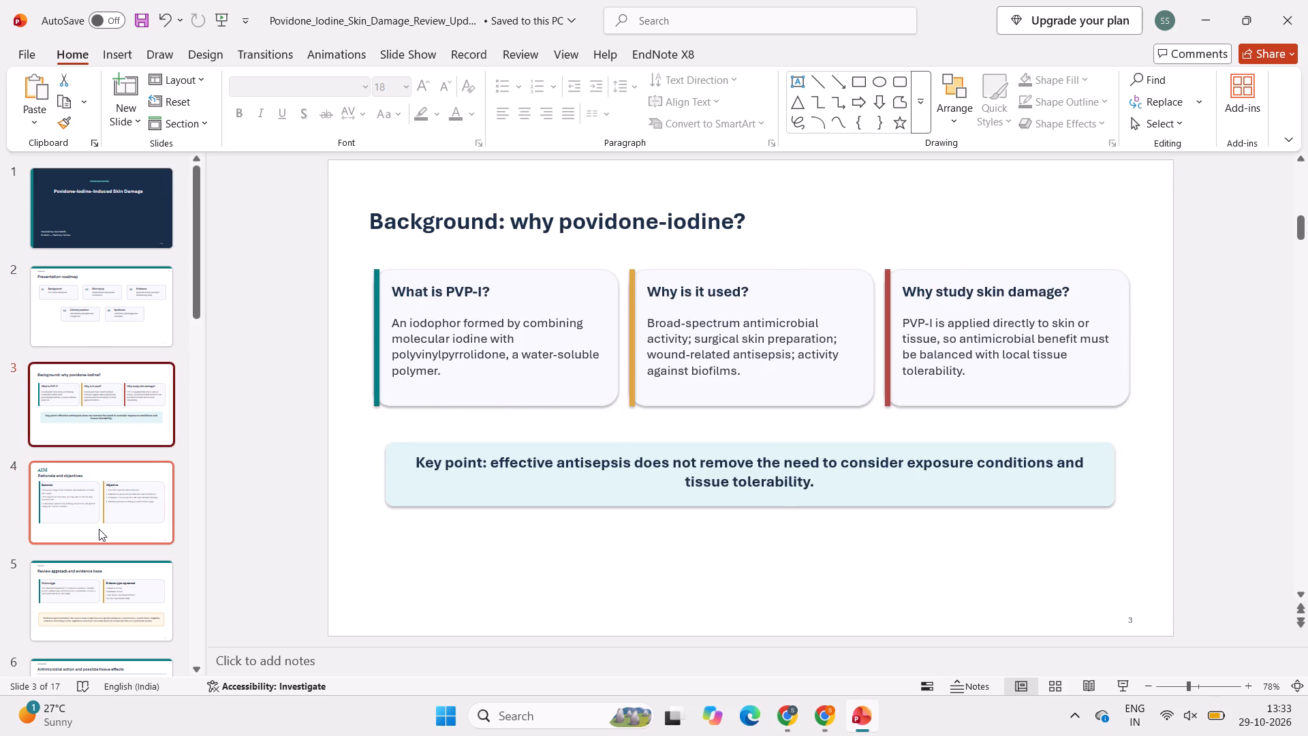
{"action": "left_click", "coordinate": [99, 529]}
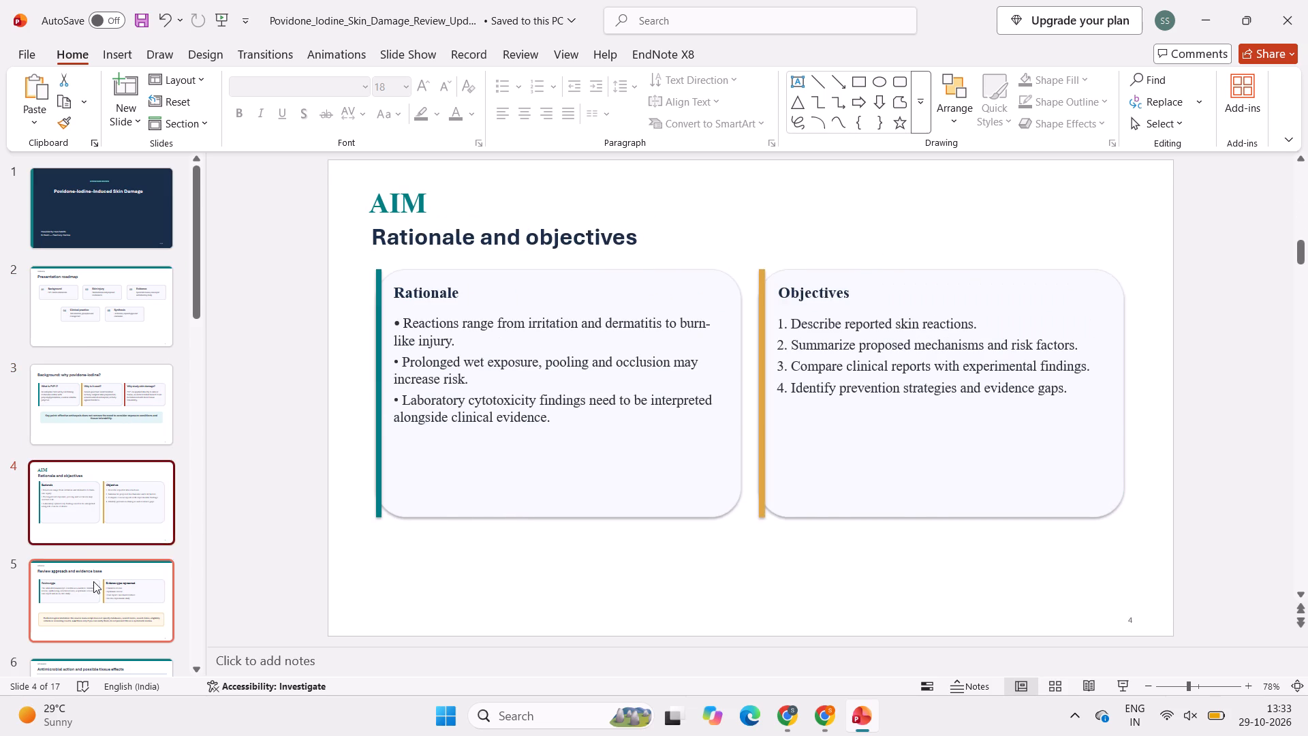
{"action": "left_click", "coordinate": [93, 585]}
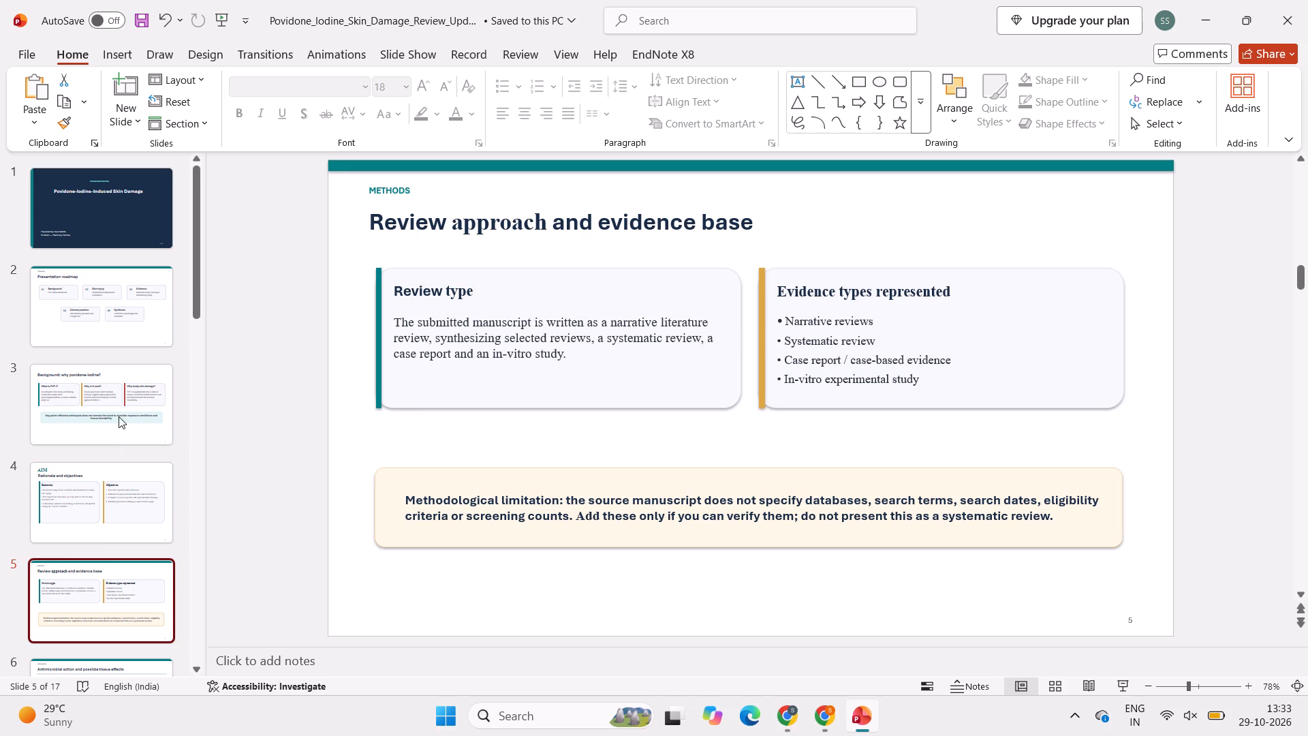
{"action": "left_click", "coordinate": [143, 294]}
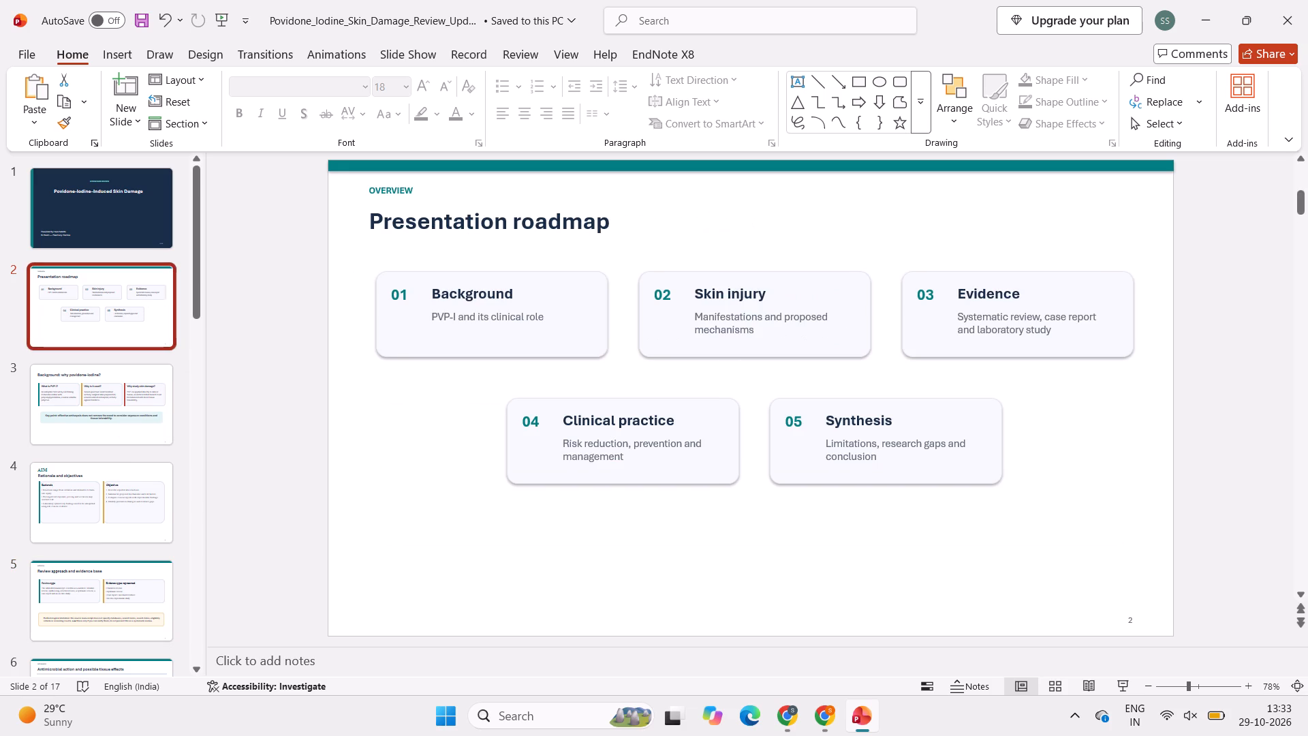